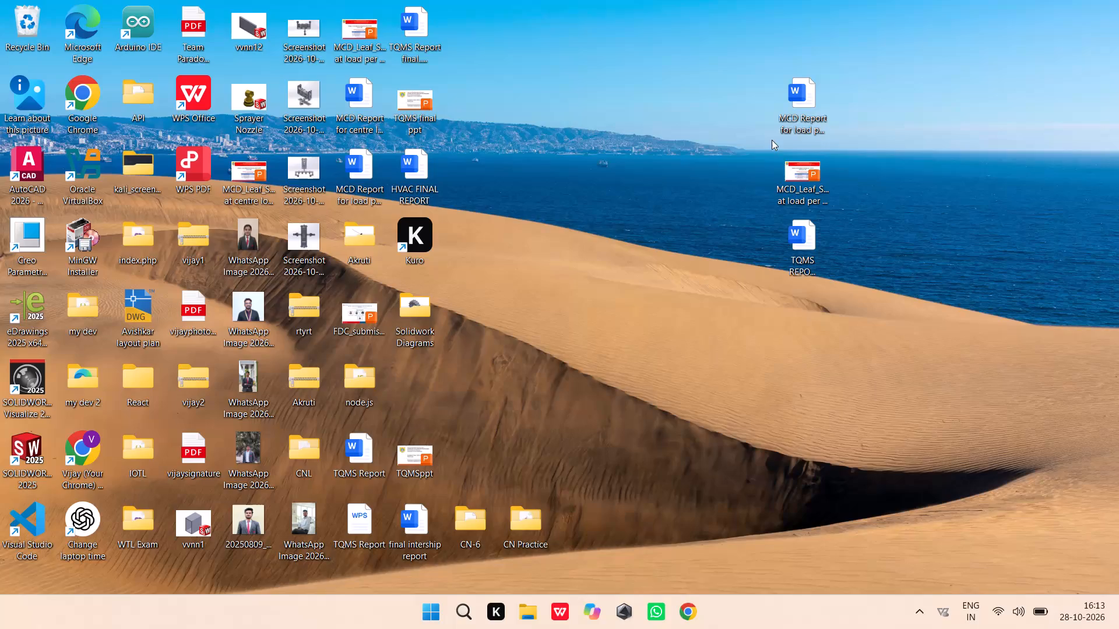
Open Word and create a new blank document.
{"action": "left_click", "coordinate": [429, 606]}
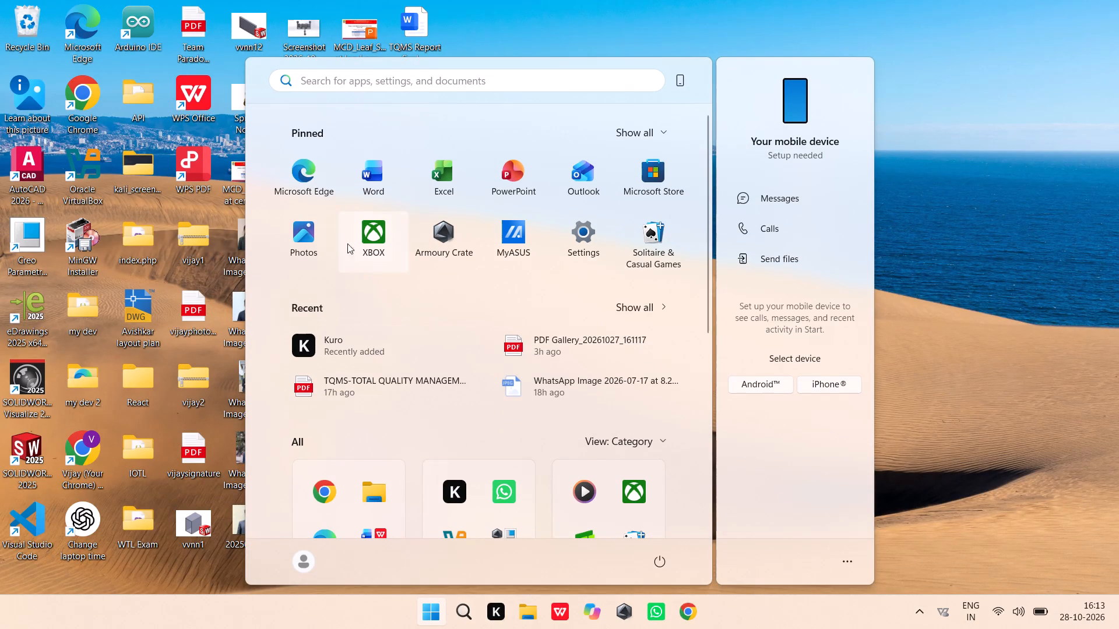
{"action": "left_click", "coordinate": [366, 195]}
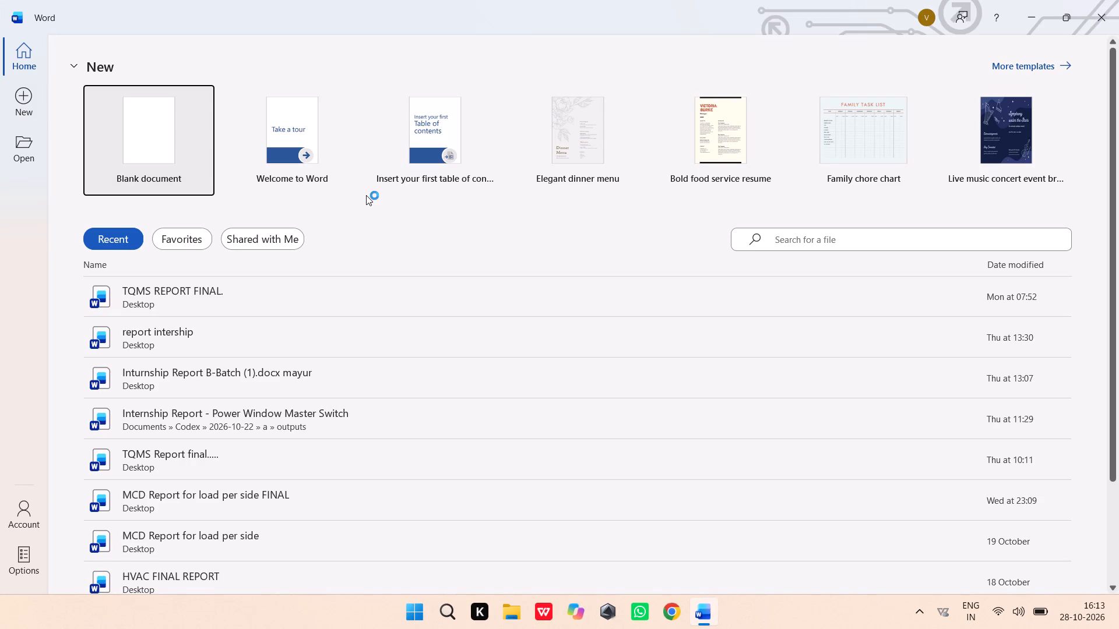
{"action": "left_click", "coordinate": [146, 138]}
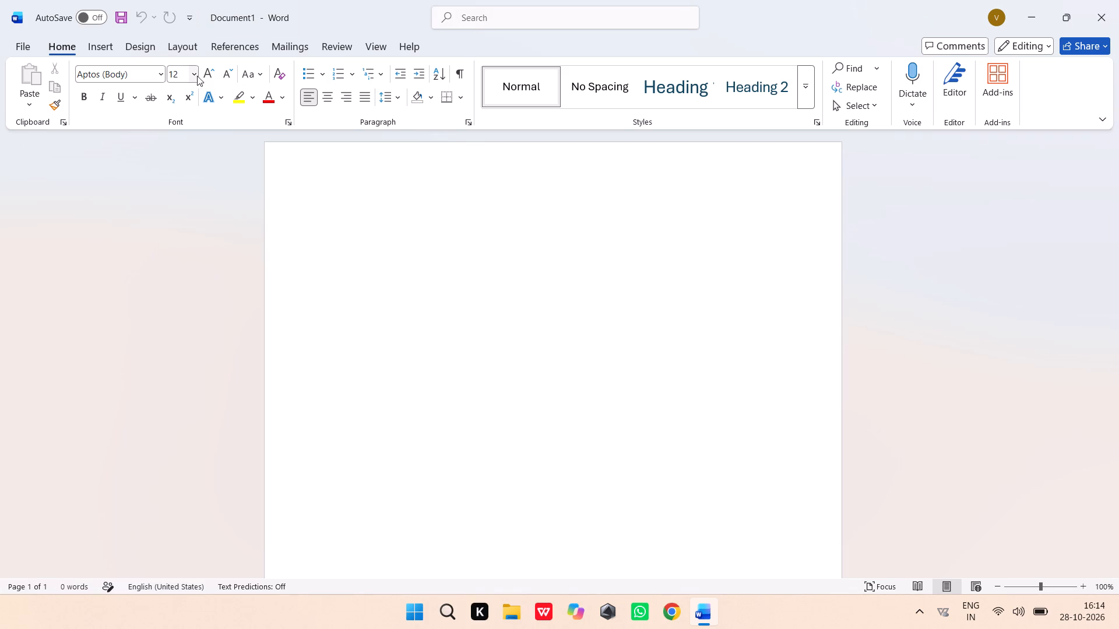
Open the page header for editing and begin its first line with "San".
{"action": "left_click", "coordinate": [336, 153]}
{"action": "double_click", "coordinate": [336, 153]}
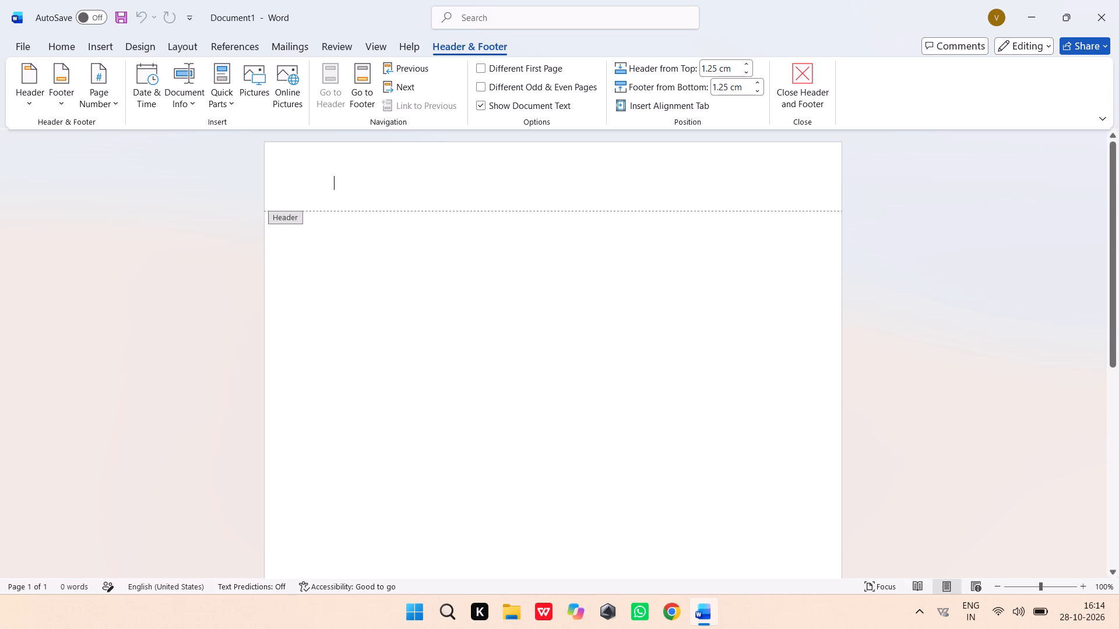
{"action": "key", "text": "shift+s"}
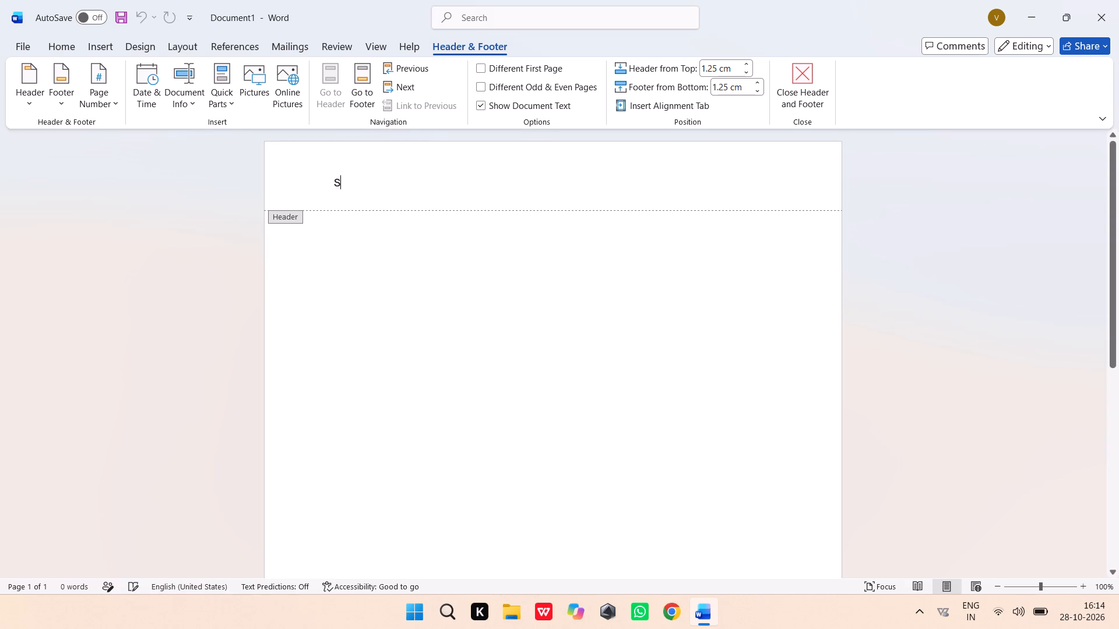
{"action": "type", "text": "an"}
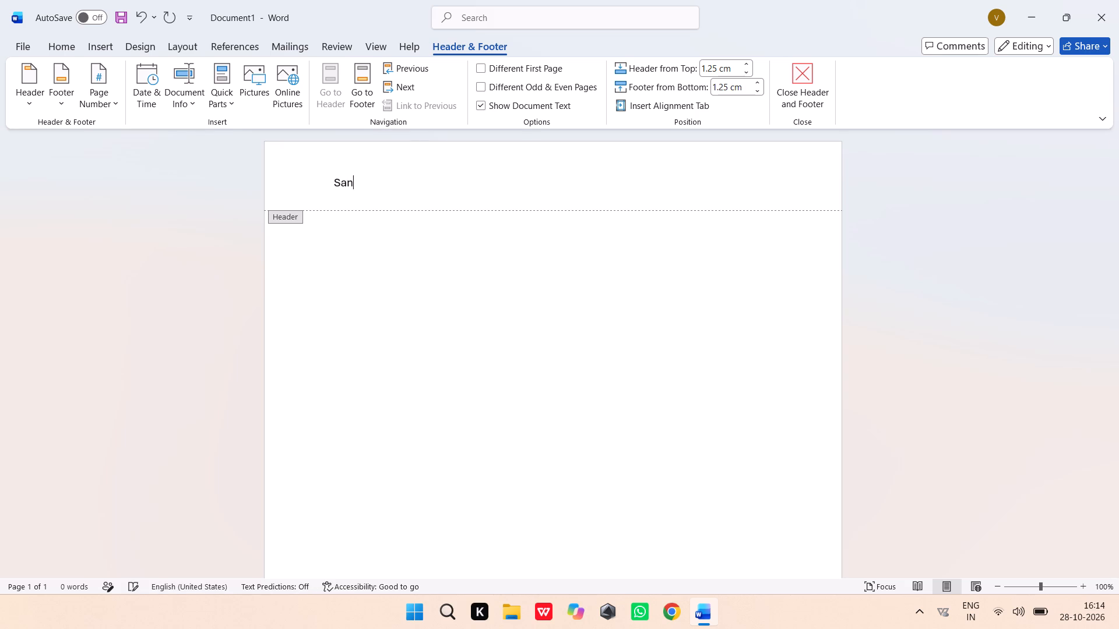
Format the header text "San" in Times New Roman, size 14.
{"action": "left_click", "coordinate": [336, 182]}
{"action": "left_click_drag", "start_coordinate": [336, 182], "coordinate": [351, 184]}
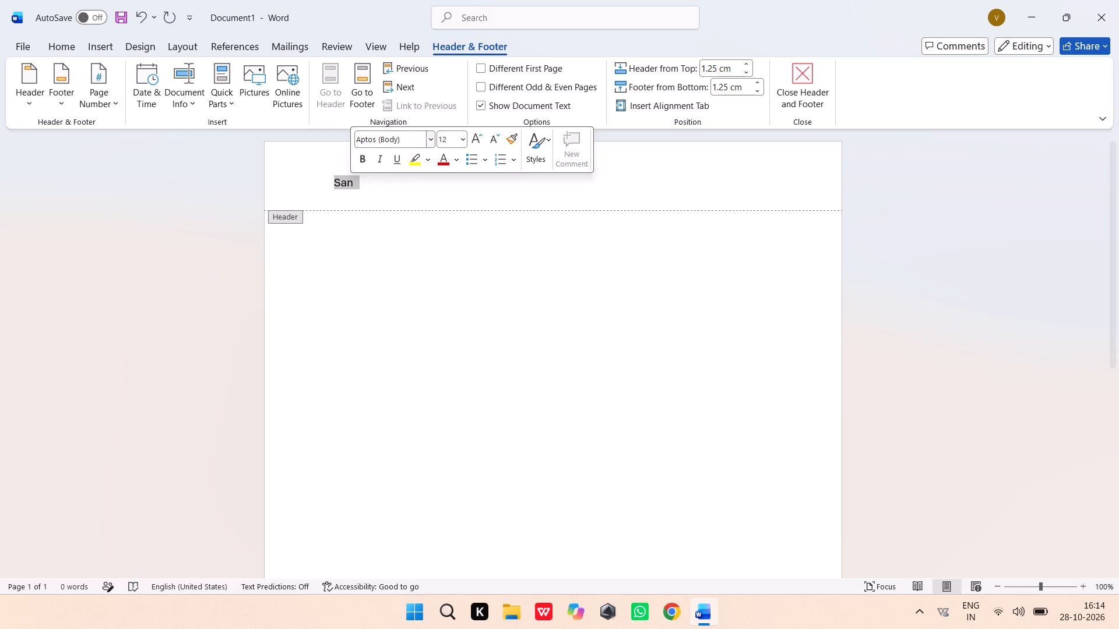
{"action": "left_click", "coordinate": [427, 139]}
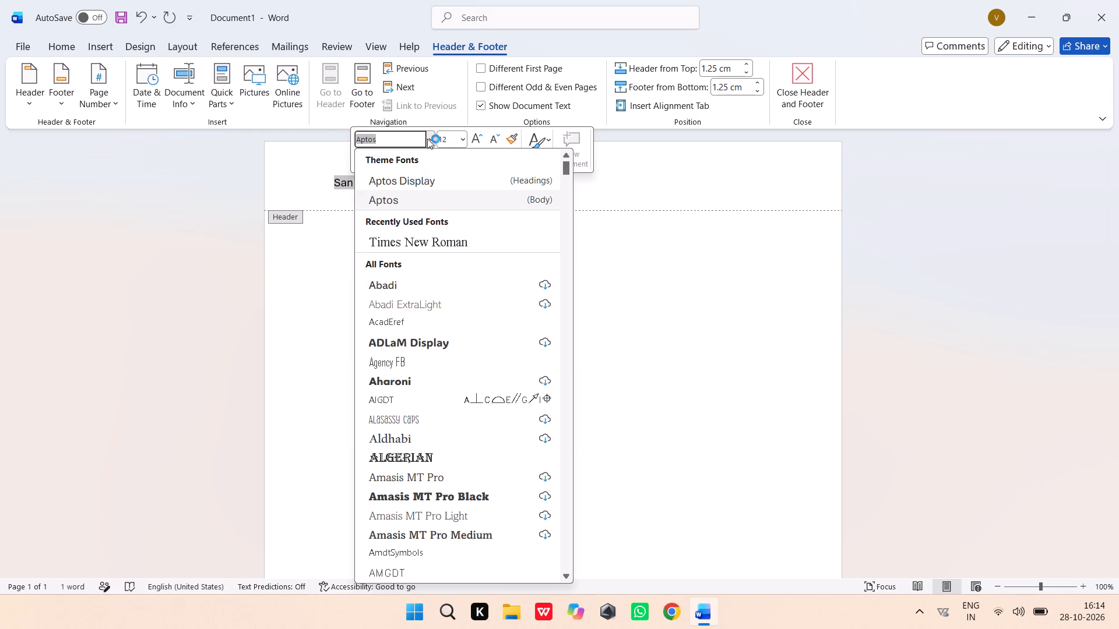
{"action": "left_click", "coordinate": [407, 243]}
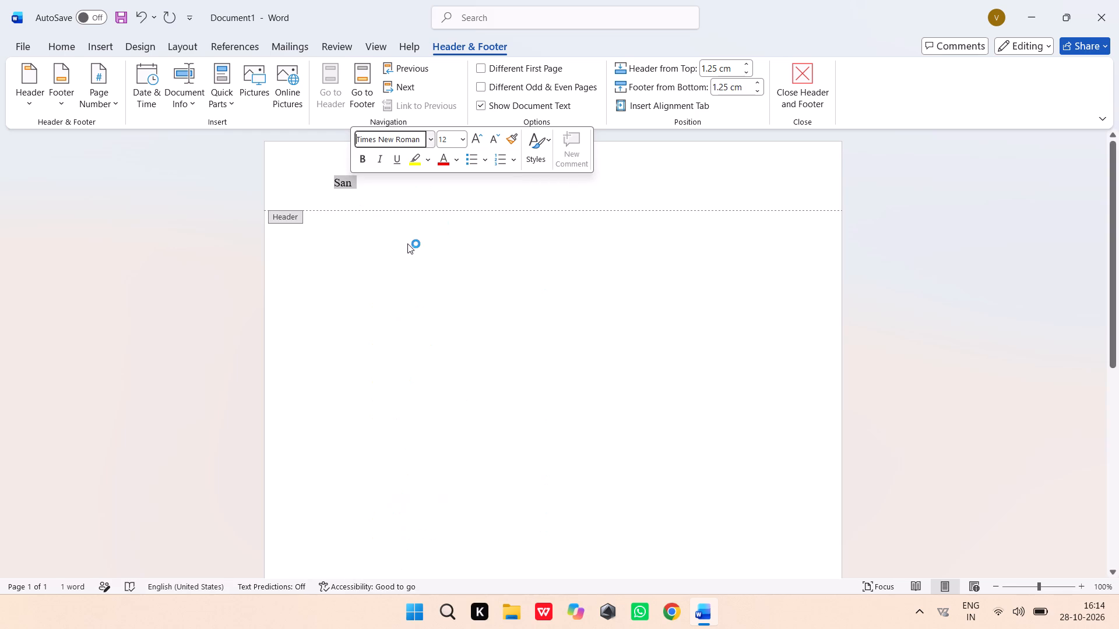
{"action": "left_click", "coordinate": [461, 139]}
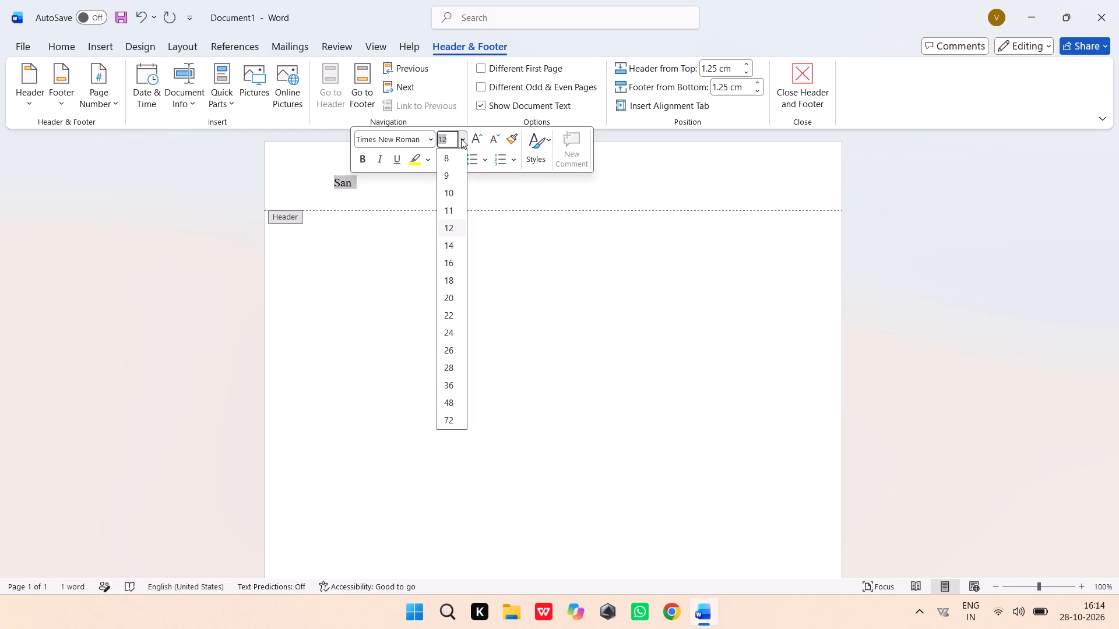
{"action": "left_click", "coordinate": [449, 243]}
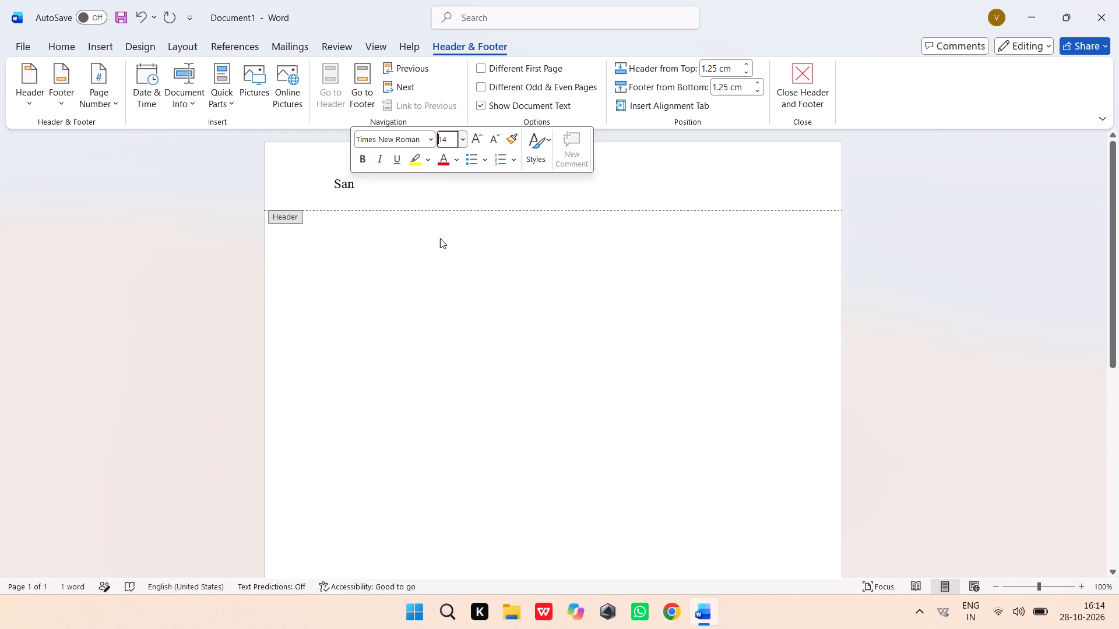
Complete the header's first line as "Sanjivani Rural Educational Society's" and start a new line below it.
{"action": "left_click", "coordinate": [383, 183]}
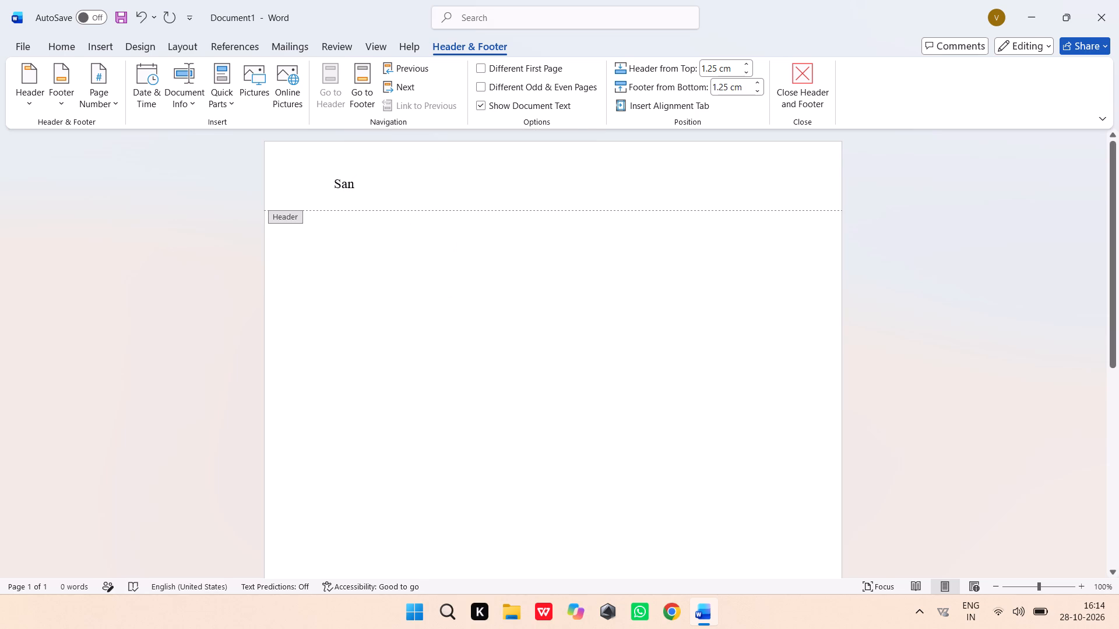
{"action": "type", "text": "jivani"}
{"action": "key", "text": "space"}
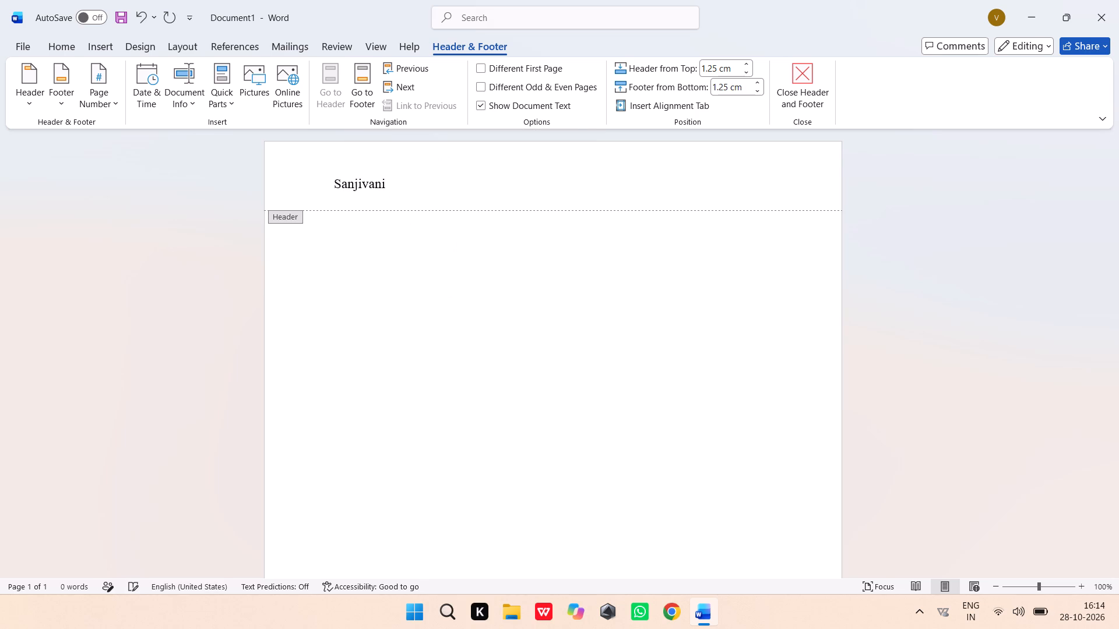
{"action": "type", "text": "Ru"}
{"action": "type", "text": "ral"}
{"action": "key", "text": "space"}
{"action": "type", "text": "Educational"}
{"action": "key", "text": "apostrophe"}
{"action": "key", "text": "BackSpace"}
{"action": "key", "text": "space"}
{"action": "type", "text": "Society's"}
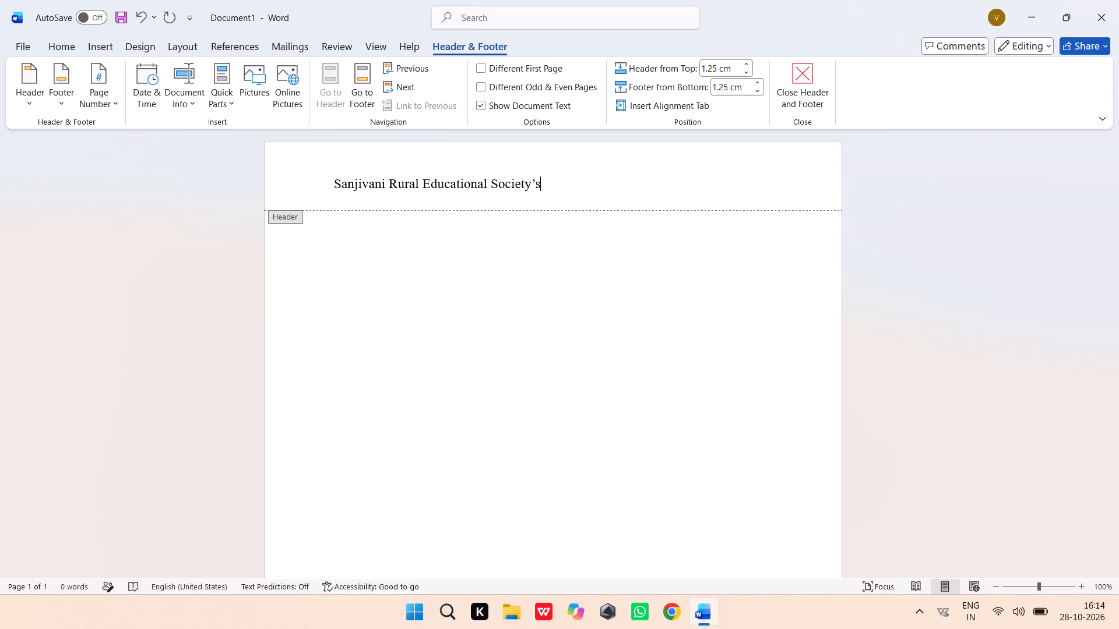
{"action": "key", "text": "Return"}
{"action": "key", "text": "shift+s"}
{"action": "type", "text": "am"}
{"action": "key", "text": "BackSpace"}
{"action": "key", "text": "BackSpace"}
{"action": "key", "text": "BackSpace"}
Enter "SANJIVANI COLLEGE OF ENGINEERING.KOPARGAON" as the second line of the header.
{"action": "type", "text": "SANJIVANI"}
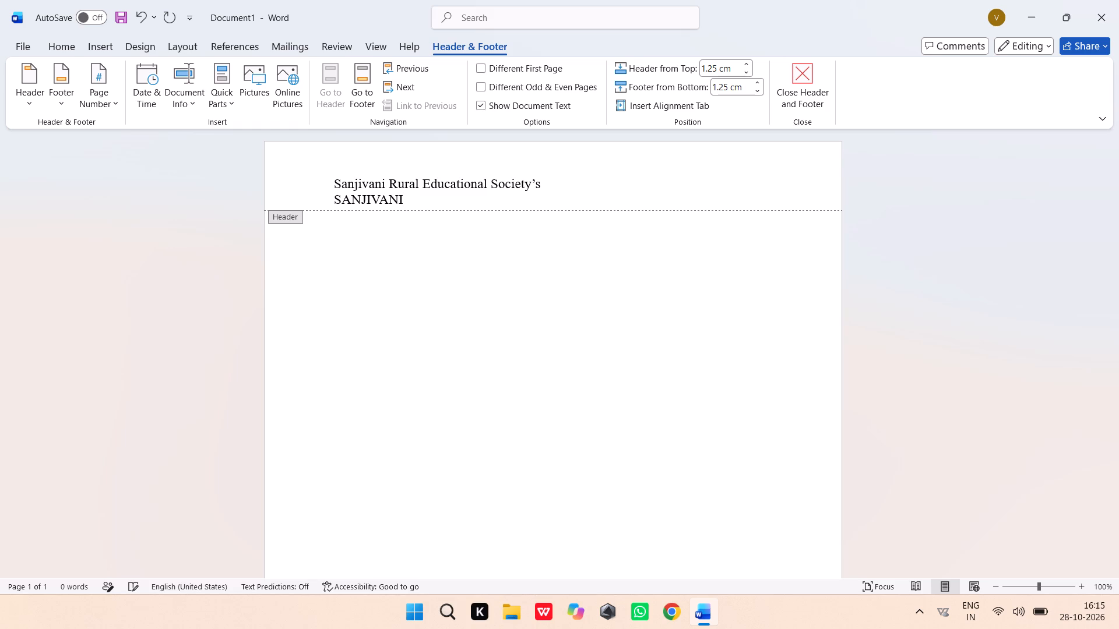
{"action": "key", "text": "space"}
{"action": "type", "text": "COLL"}
{"action": "key", "text": "e"}
{"action": "type", "text": "GE OF"}
{"action": "key", "text": "space"}
{"action": "type", "text": "EN"}
{"action": "type", "text": "GINEERING"}
{"action": "key", "text": "period"}
{"action": "type", "text": "KOPARGAON"}
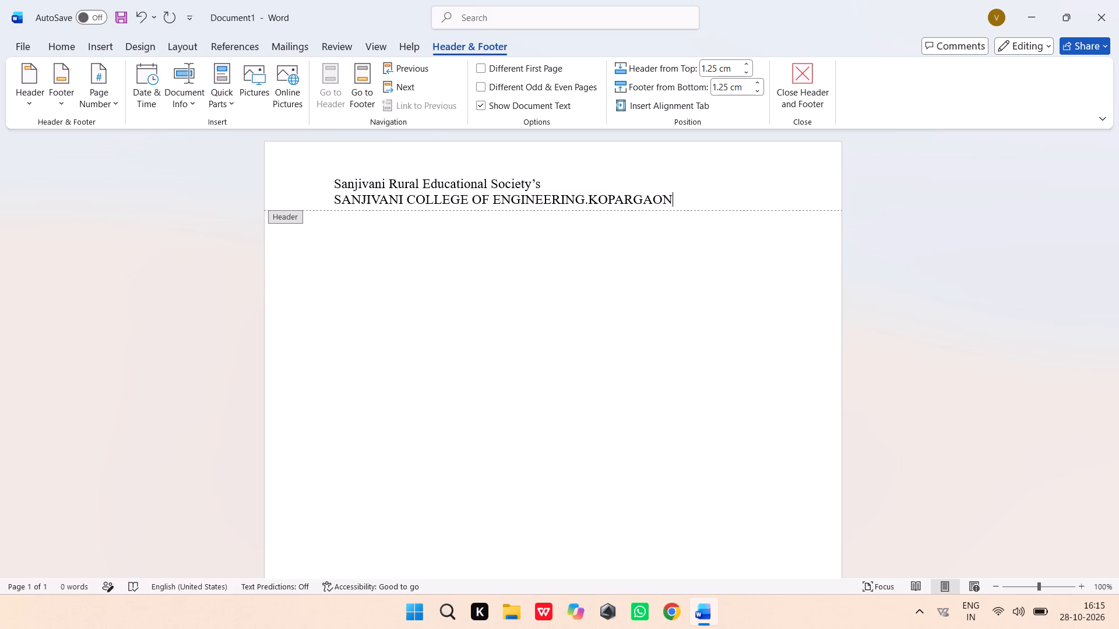
Start a third header line below the college name with "(An Autonomous Institute".
{"action": "key", "text": "Return"}
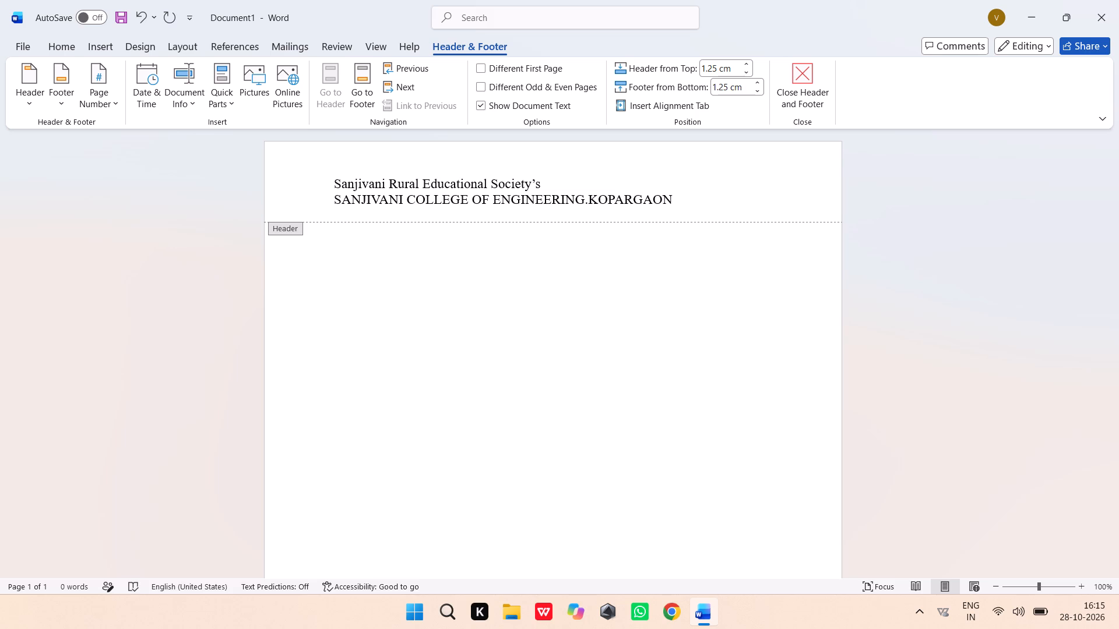
{"action": "key", "text": "shift+parenleft"}
{"action": "key", "text": "a"}
{"action": "type", "text": "n"}
{"action": "key", "text": "space"}
{"action": "key", "text": "shift+a"}
{"action": "type", "text": "utono"}
{"action": "type", "text": "mous"}
{"action": "key", "text": "space"}
{"action": "key", "text": "shift+i"}
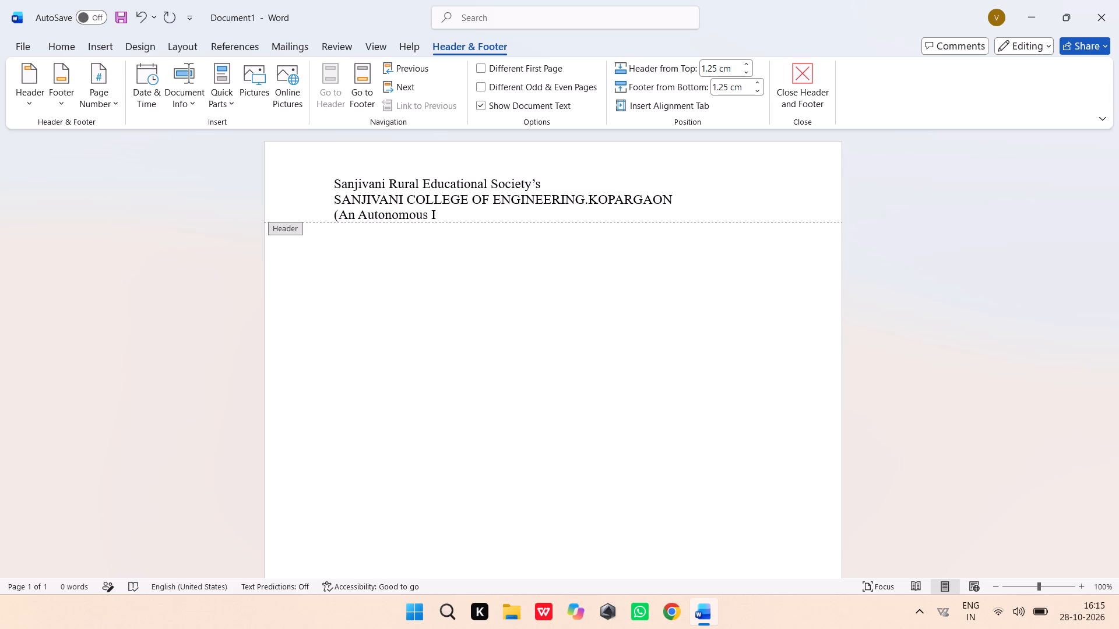
{"action": "type", "text": "nstitute"}
{"action": "key", "text": "space"}
Continue the third header line with "Affilitead to" after "Institute".
{"action": "type", "text": "Affili"}
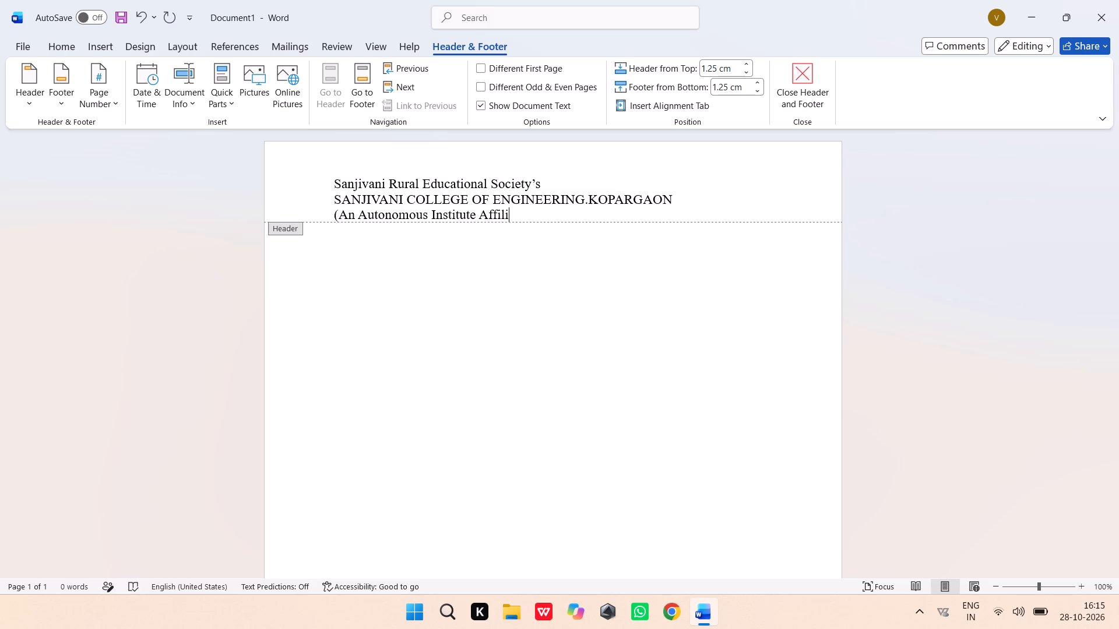
{"action": "type", "text": "ate"}
{"action": "key", "text": "d"}
{"action": "key", "text": "BackSpace"}
{"action": "key", "text": "BackSpace"}
{"action": "key", "text": "BackSpace"}
{"action": "key", "text": "BackSpace"}
{"action": "type", "text": "tead"}
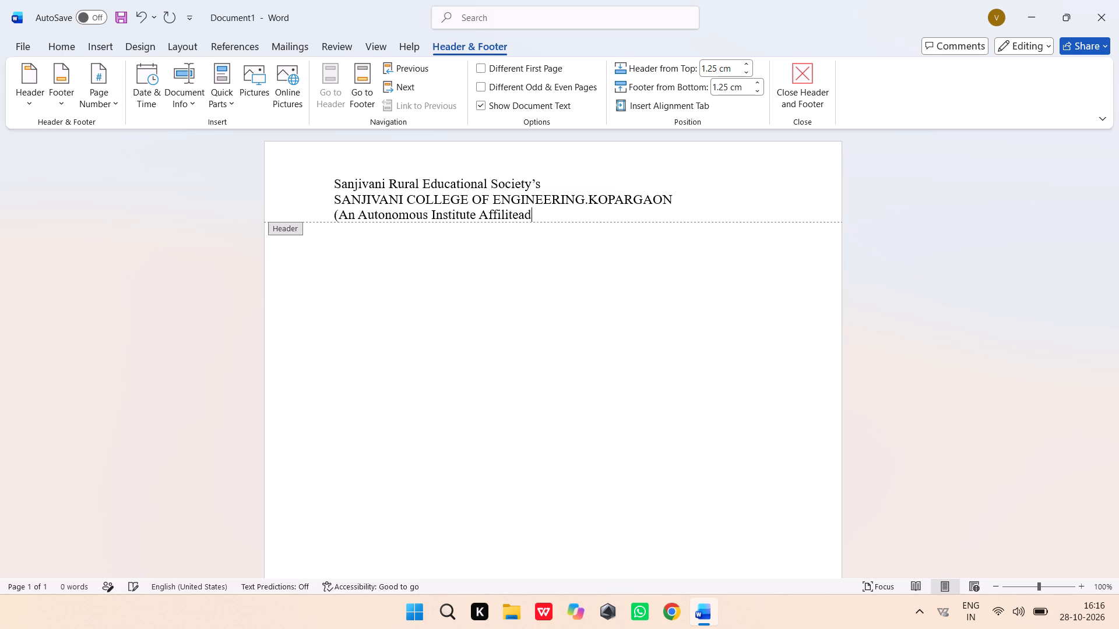
{"action": "key", "text": "space"}
{"action": "type", "text": "to"}
{"action": "key", "text": "space"}
Complete the third header line with "Savitribai Phule University.Pune)".
{"action": "type", "text": "Sa"}
{"action": "type", "text": "vitri"}
{"action": "type", "text": "bai"}
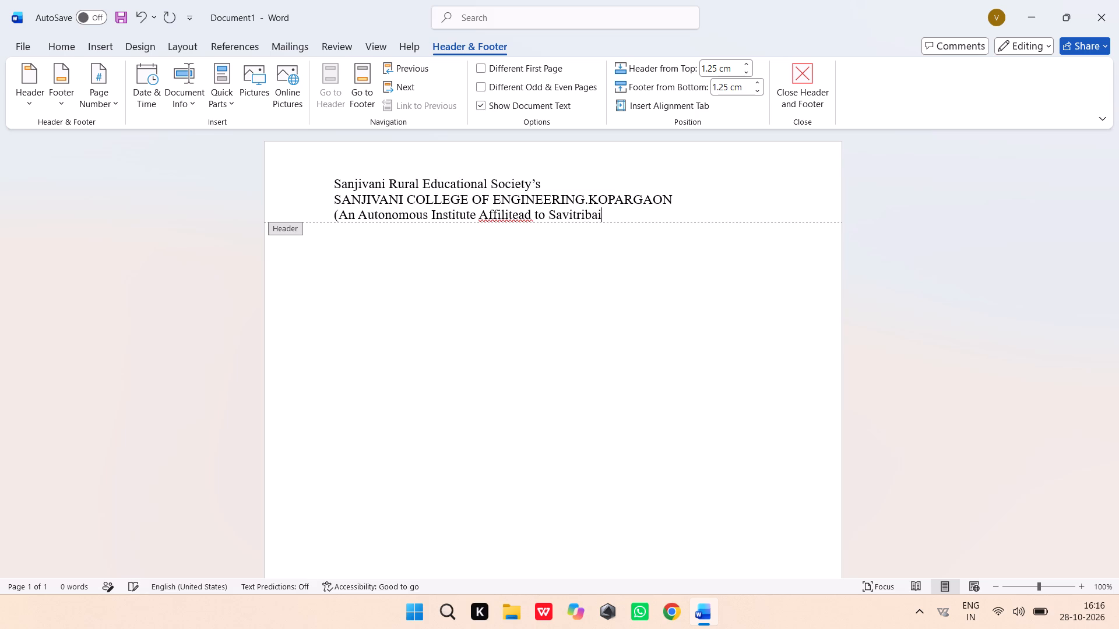
{"action": "key", "text": "space"}
{"action": "type", "text": "Phule"}
{"action": "key", "text": "space"}
{"action": "type", "text": "University"}
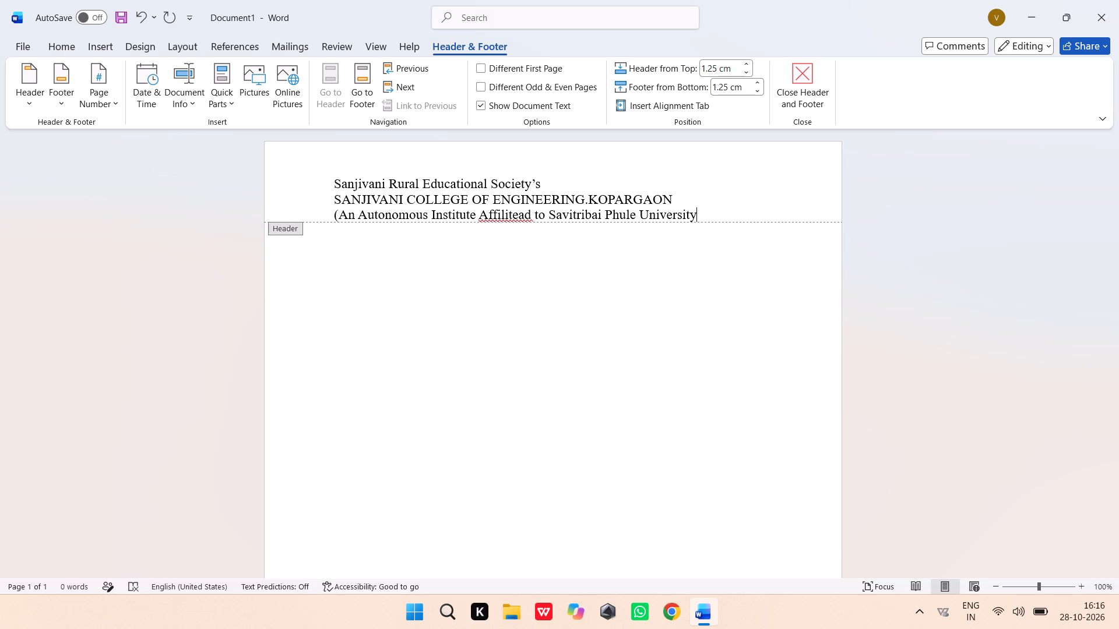
{"action": "key", "text": "period"}
{"action": "type", "text": "Pune"}
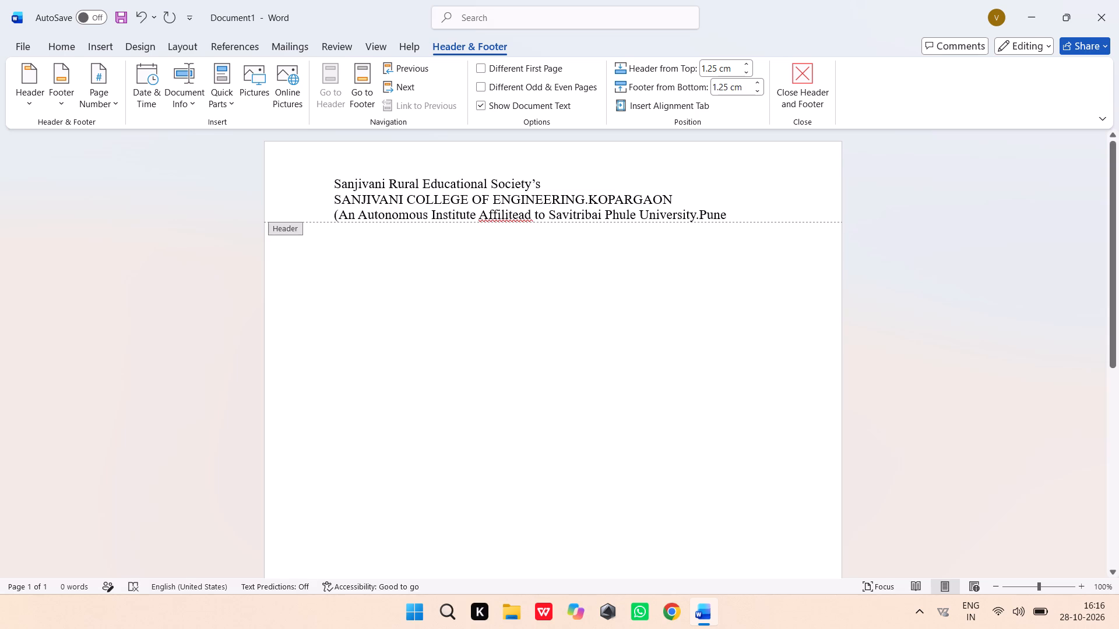
{"action": "key", "text": "shift+parenright"}
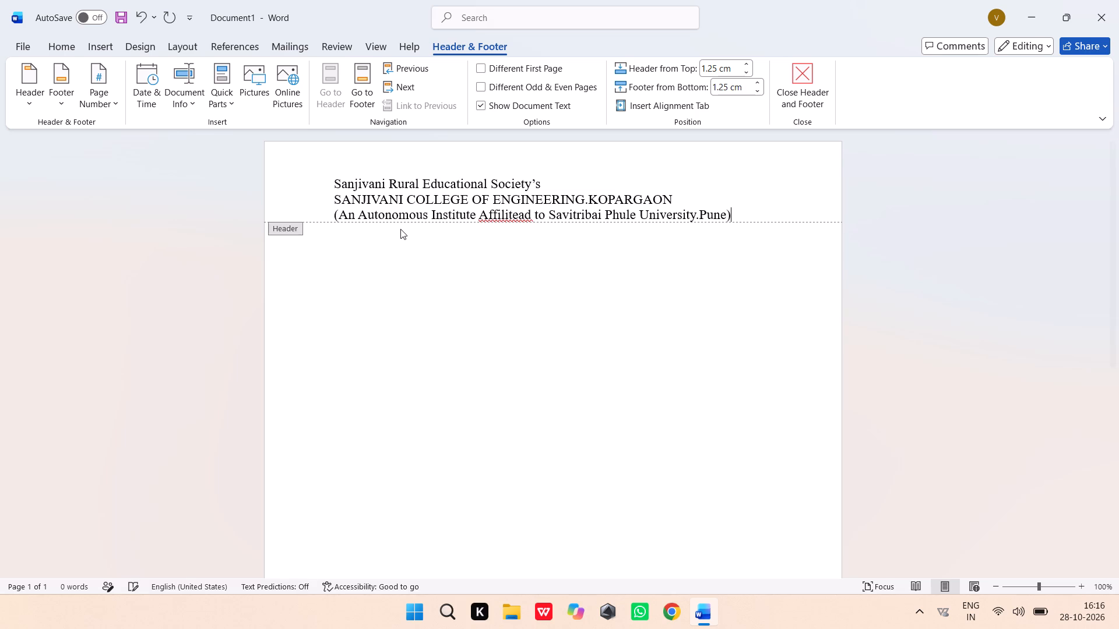
Center all three lines of the header text.
{"action": "double_click", "coordinate": [334, 180]}
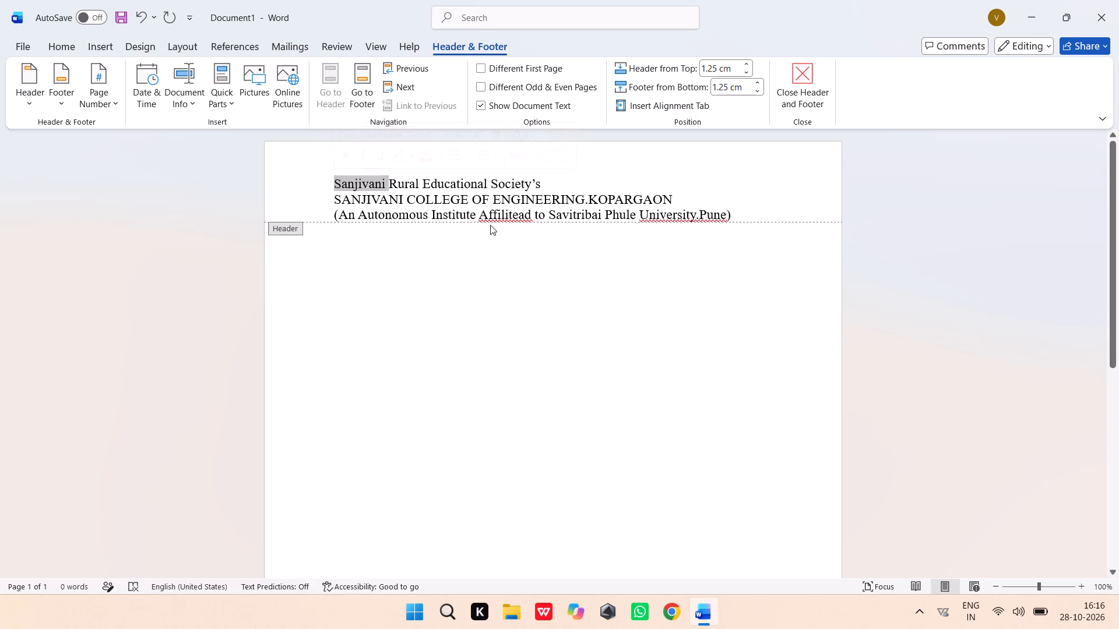
{"action": "double_click", "coordinate": [334, 182]}
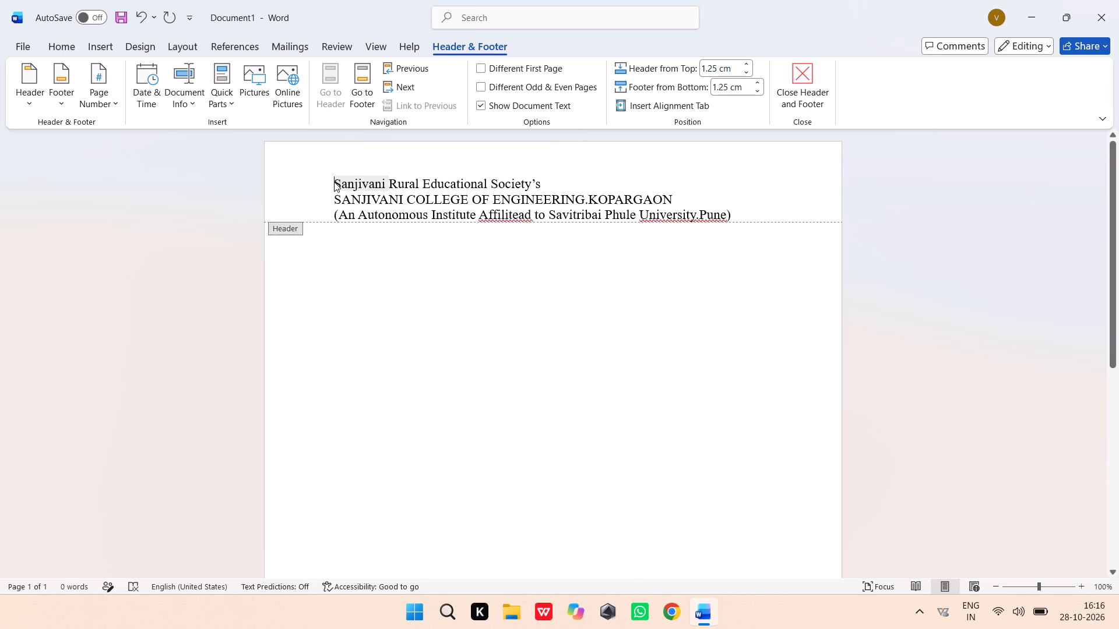
{"action": "left_click_drag", "start_coordinate": [334, 182], "coordinate": [475, 227]}
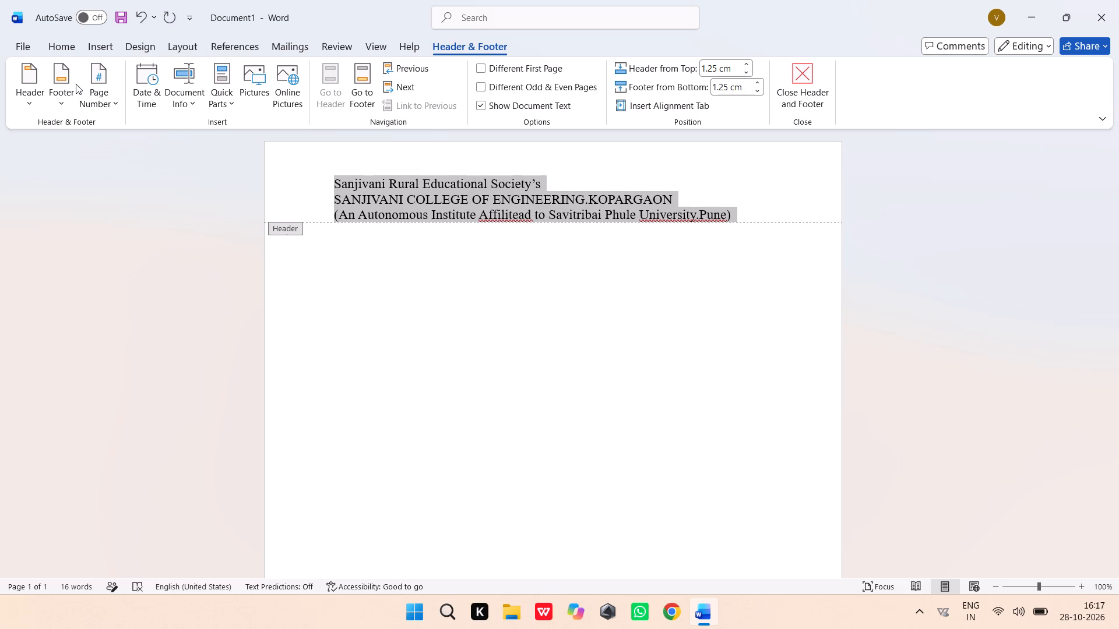
{"action": "left_click", "coordinate": [65, 41]}
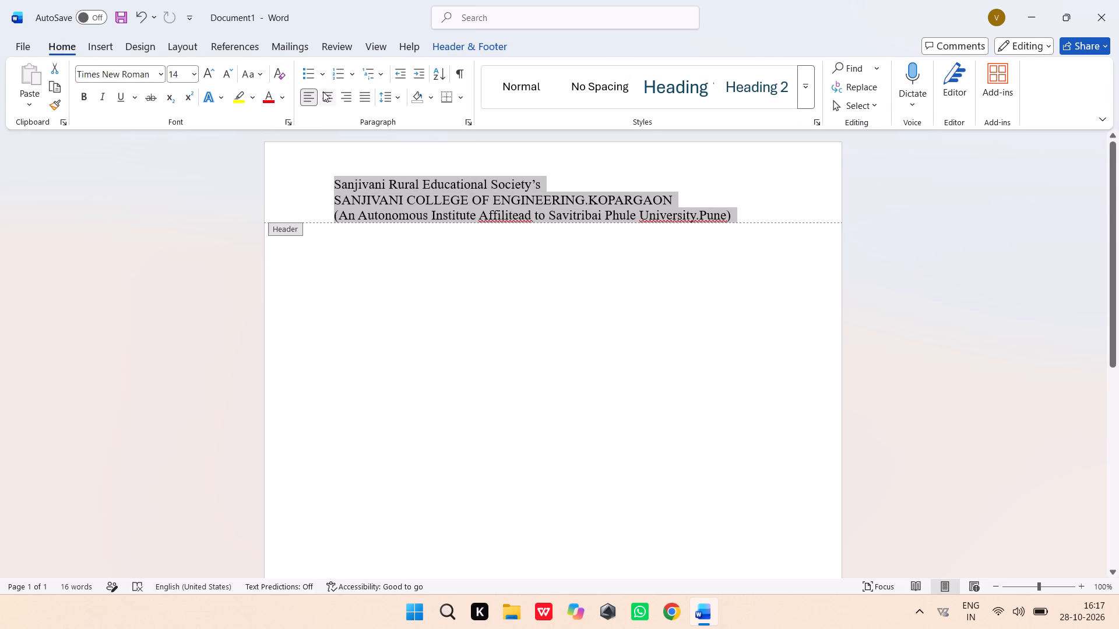
{"action": "left_click", "coordinate": [323, 91]}
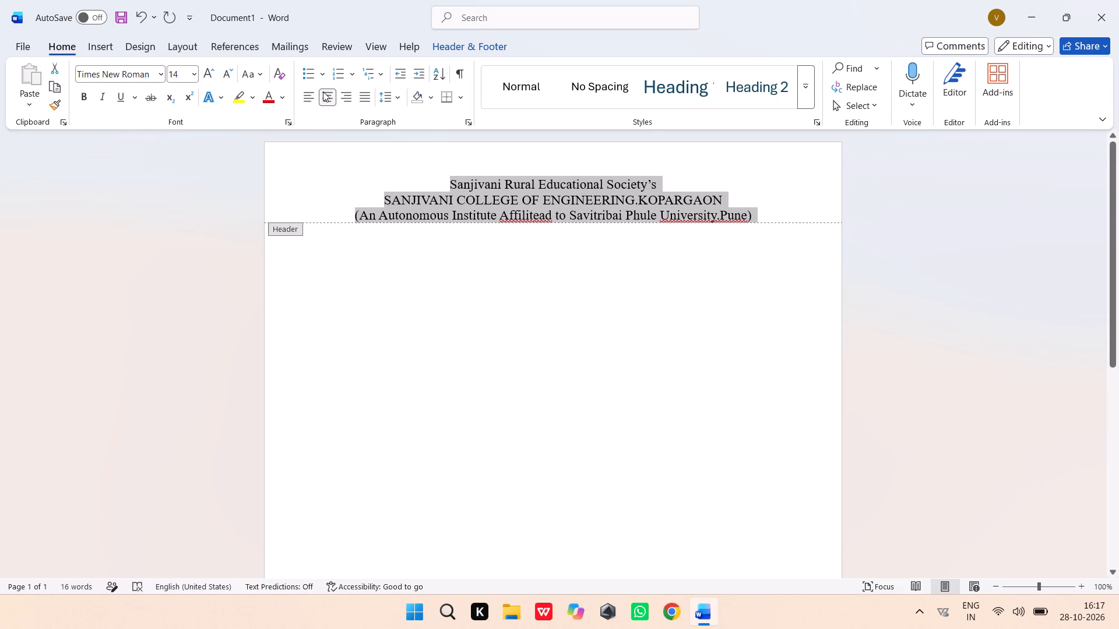
{"action": "left_click", "coordinate": [438, 225]}
{"action": "left_click", "coordinate": [438, 225]}
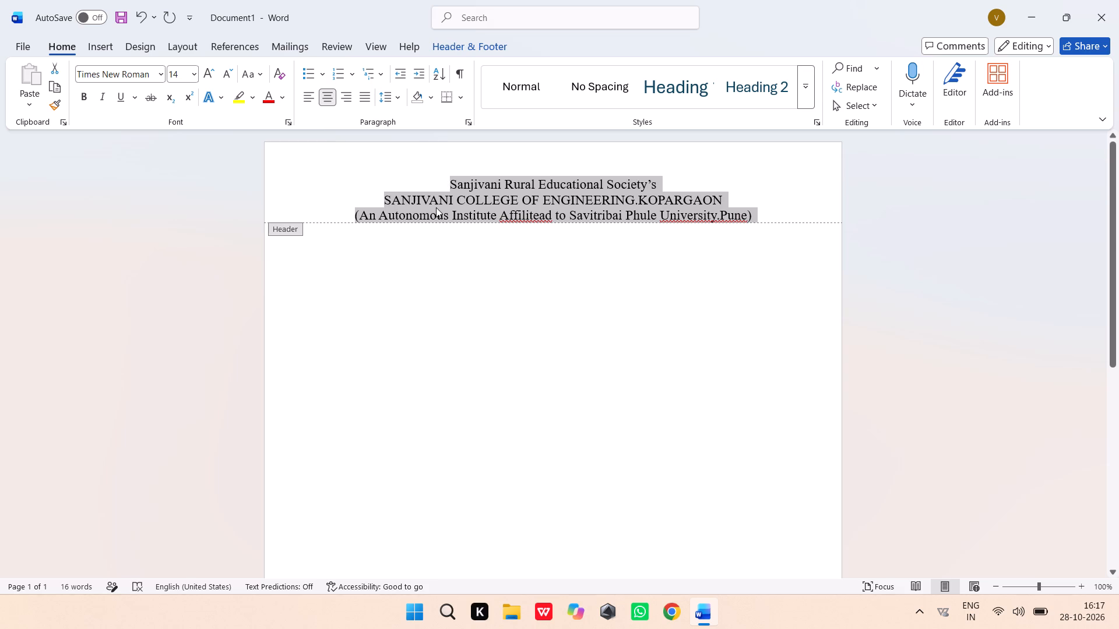
{"action": "left_click", "coordinate": [436, 207]}
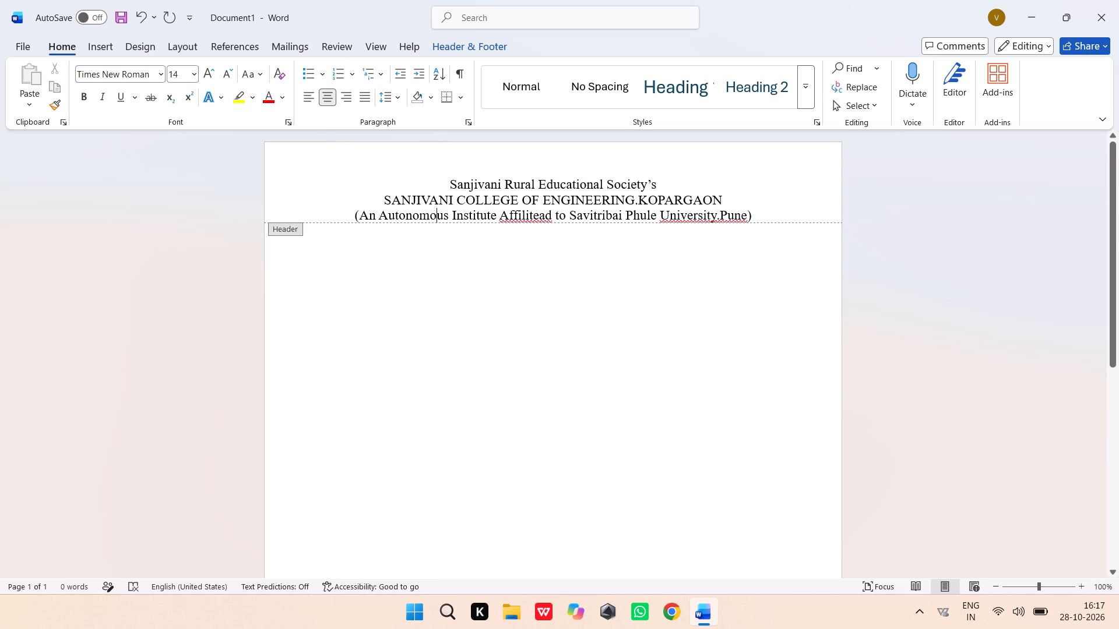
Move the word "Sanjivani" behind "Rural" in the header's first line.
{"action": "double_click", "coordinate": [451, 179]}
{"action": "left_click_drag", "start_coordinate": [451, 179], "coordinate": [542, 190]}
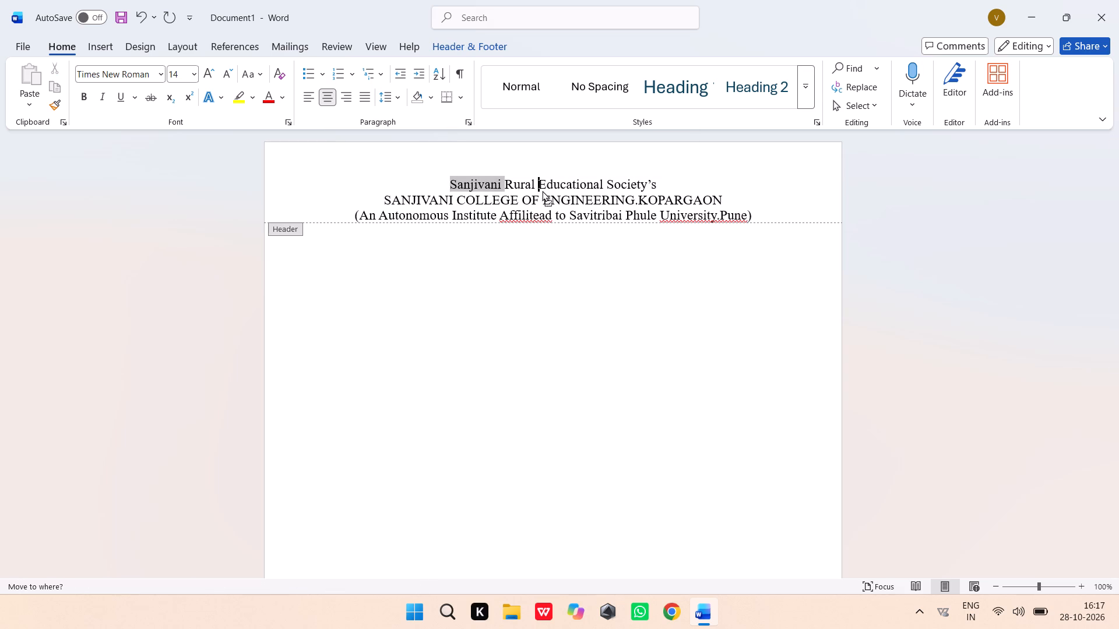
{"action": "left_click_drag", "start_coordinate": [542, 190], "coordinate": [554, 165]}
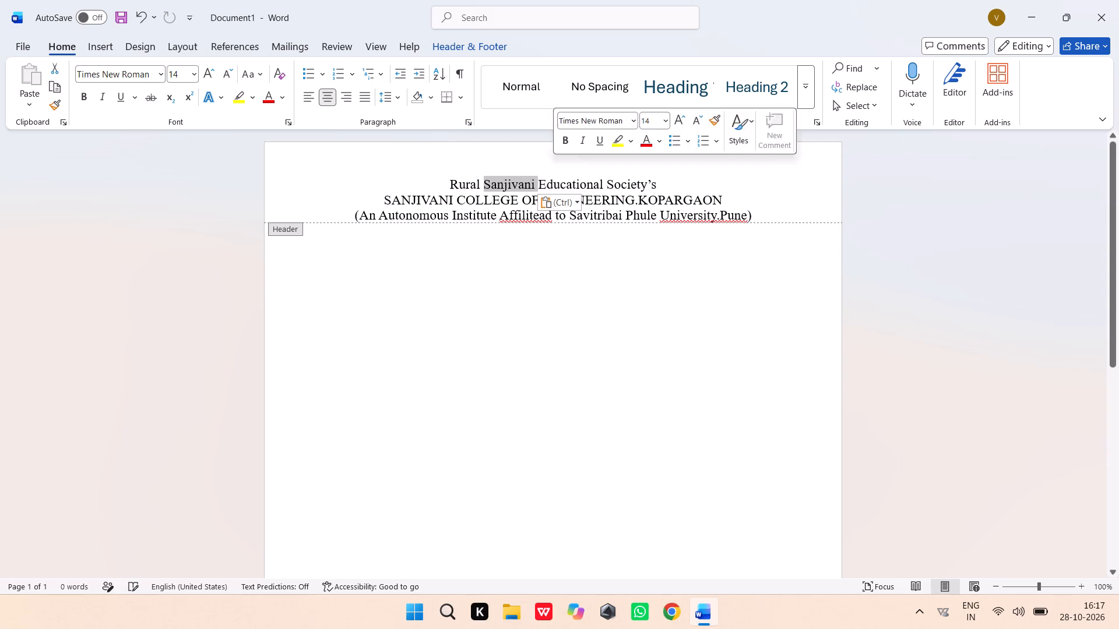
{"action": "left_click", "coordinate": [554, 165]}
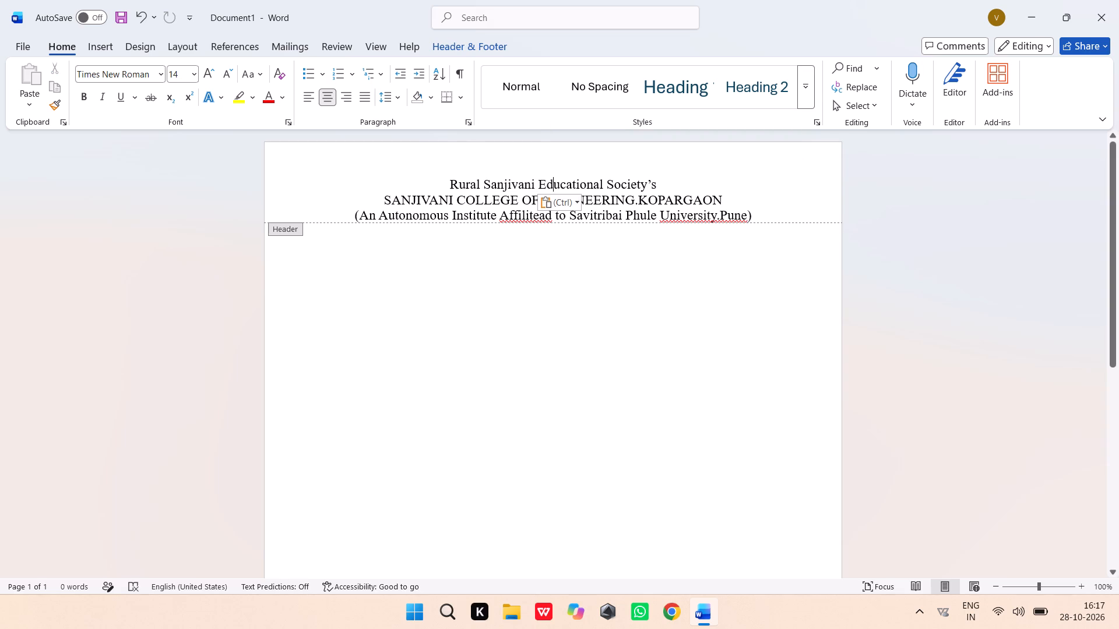
Correct the header's first line to "Sanjivani Rural Educational Society's" by removing the leading "Rural" and re-entering it after "Sanjivani".
{"action": "left_click", "coordinate": [481, 185]}
{"action": "key", "text": "BackSpace"}
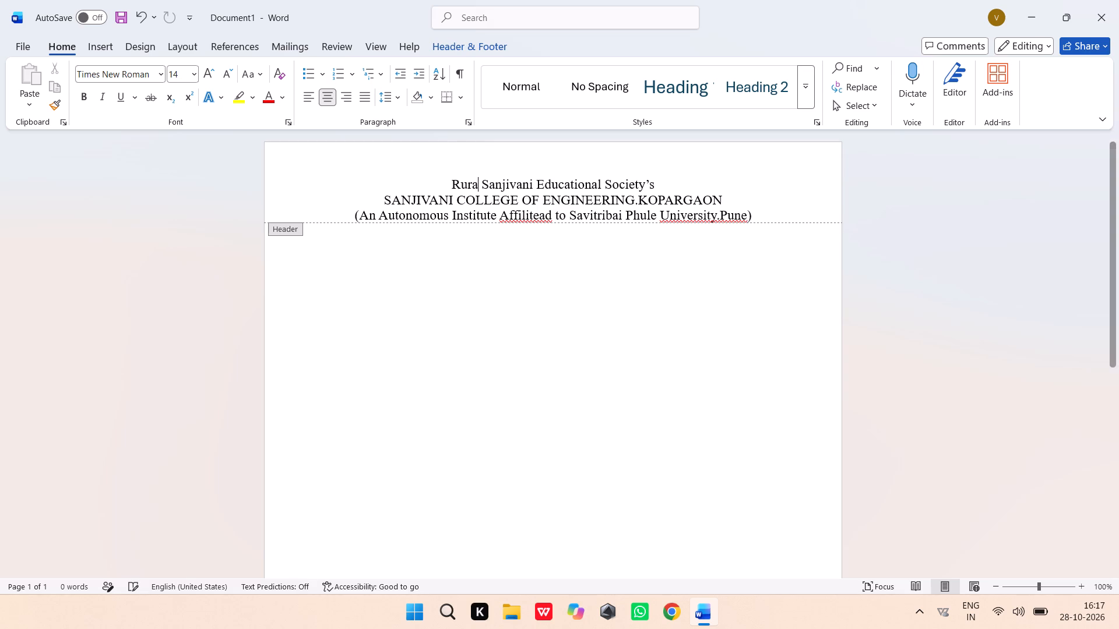
{"action": "key", "text": "BackSpace"}
{"action": "key", "text": "BackSpace"}
{"action": "key", "text": "BackSpace"}
{"action": "key", "text": "BackSpace"}
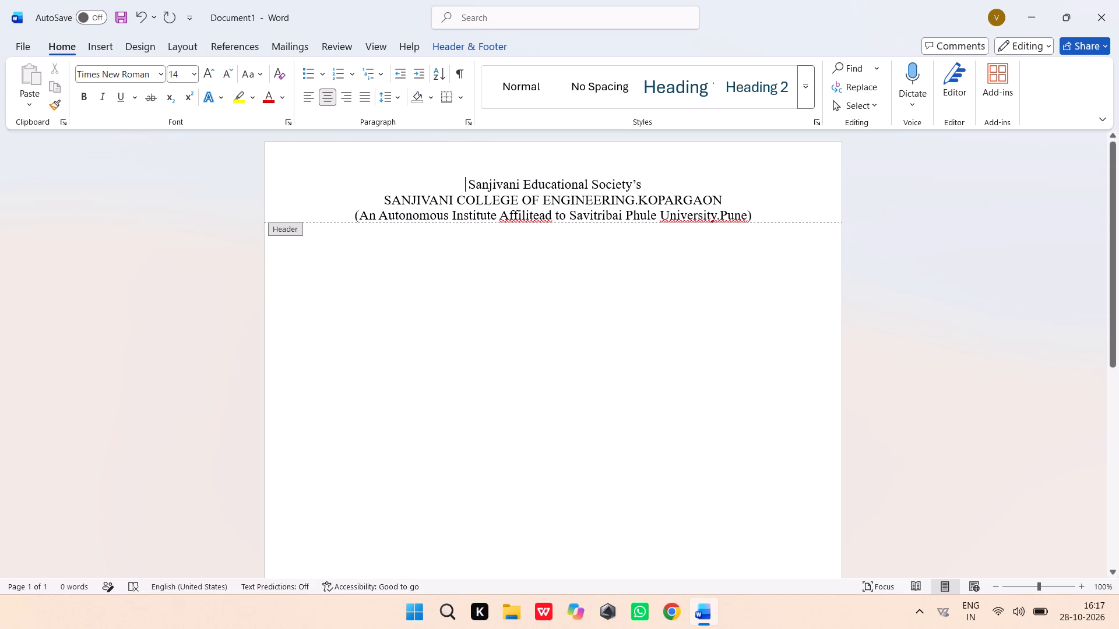
{"action": "left_click", "coordinate": [521, 186]}
{"action": "key", "text": "space"}
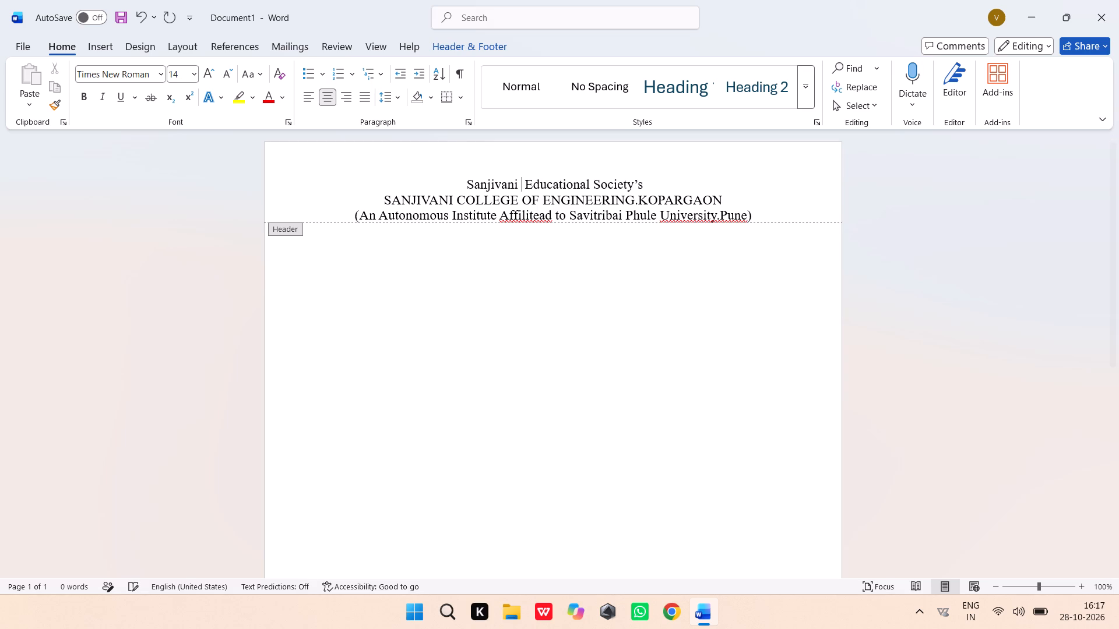
{"action": "type", "text": "Rural"}
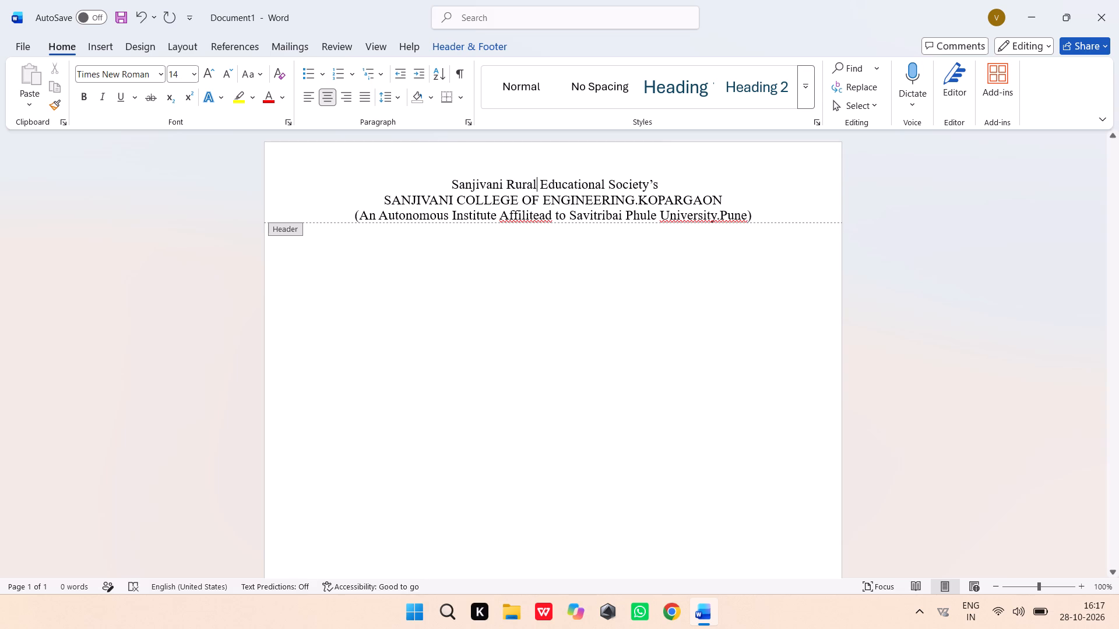
Make the first two header lines, the society name and the college name, bold.
{"action": "double_click", "coordinate": [452, 176]}
{"action": "left_click_drag", "start_coordinate": [452, 176], "coordinate": [522, 188]}
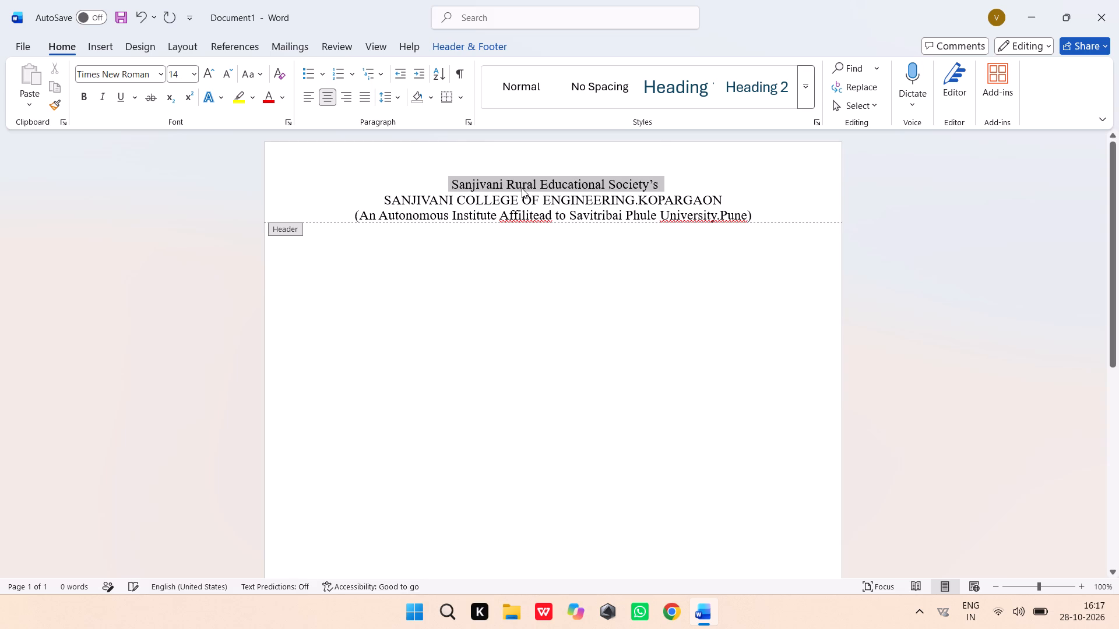
{"action": "left_click_drag", "start_coordinate": [522, 188], "coordinate": [550, 203]}
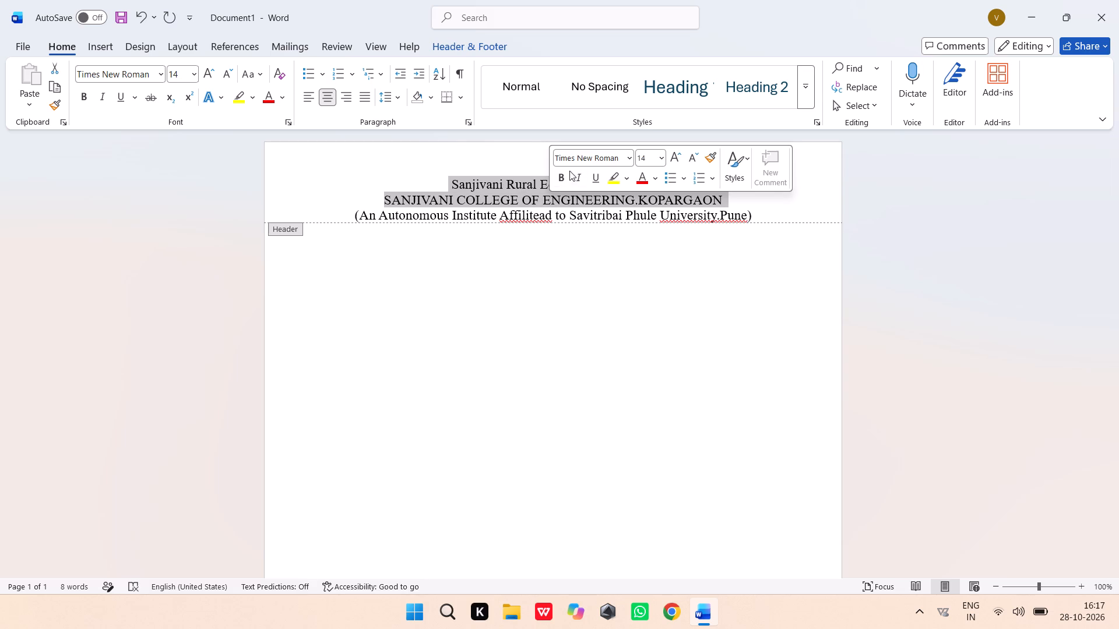
{"action": "left_click", "coordinate": [564, 173]}
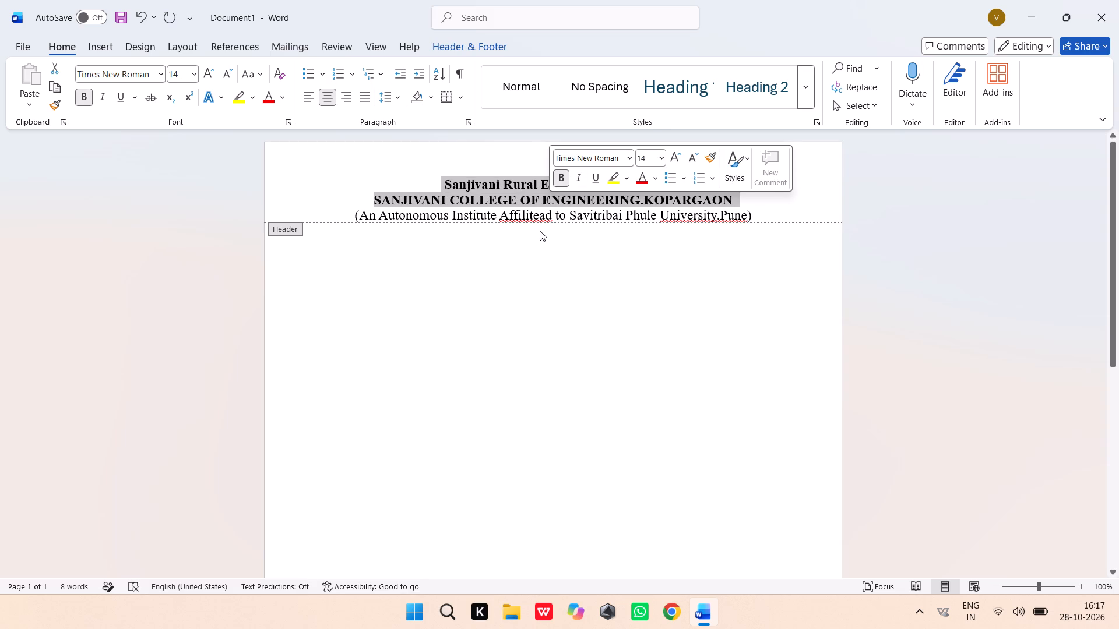
{"action": "left_click", "coordinate": [540, 231]}
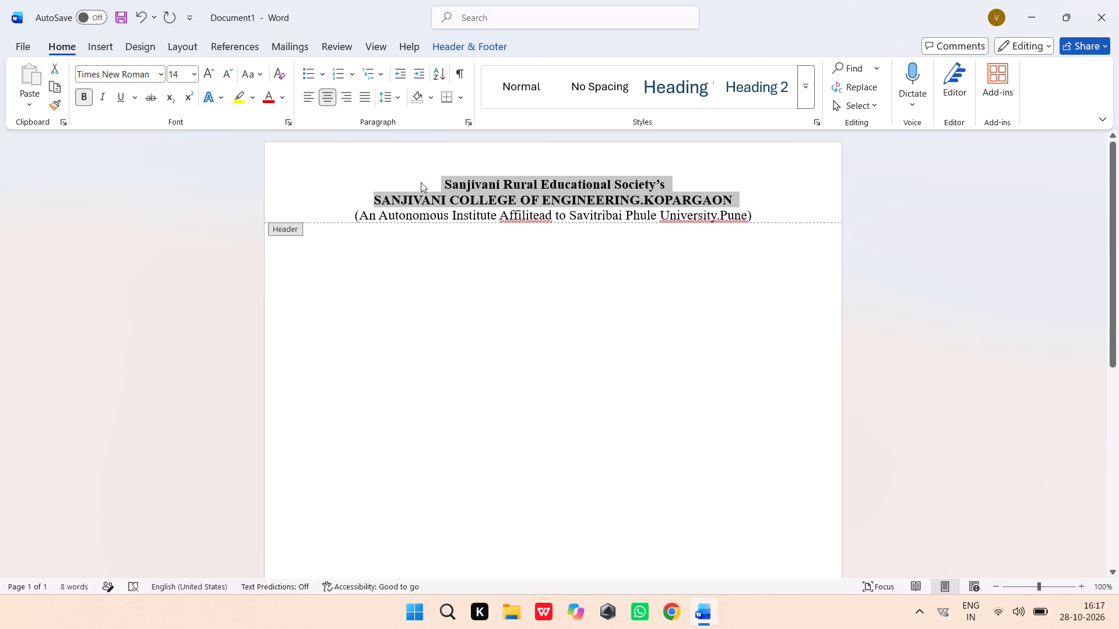
{"action": "left_click", "coordinate": [416, 176]}
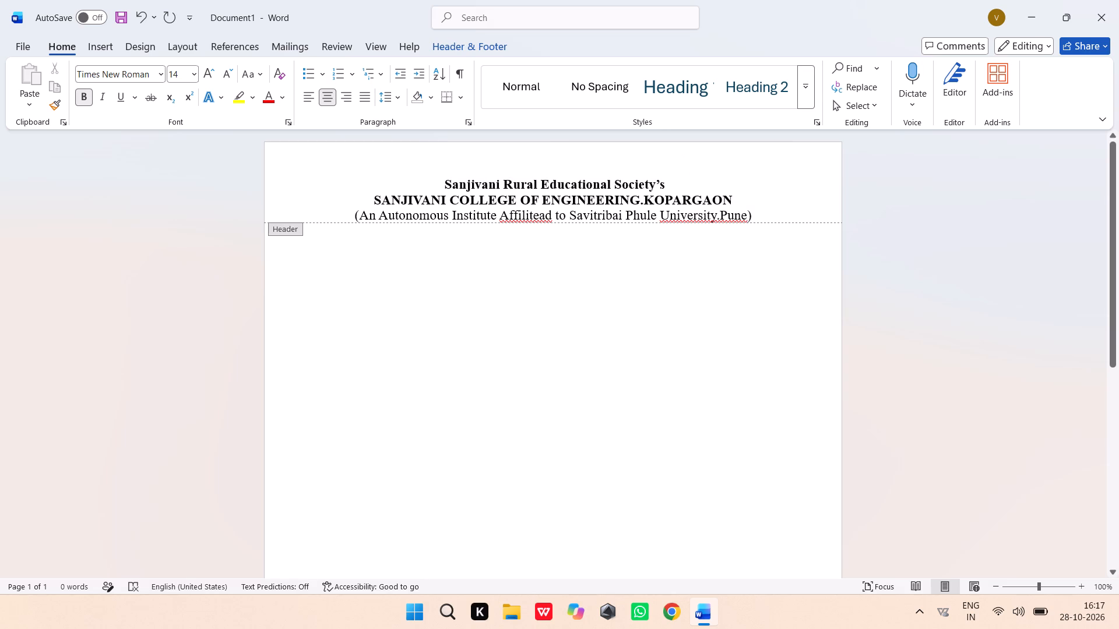
Change the font color of the header's third line, "(An Autonomous Institute...", to standard red.
{"action": "left_click", "coordinate": [354, 214]}
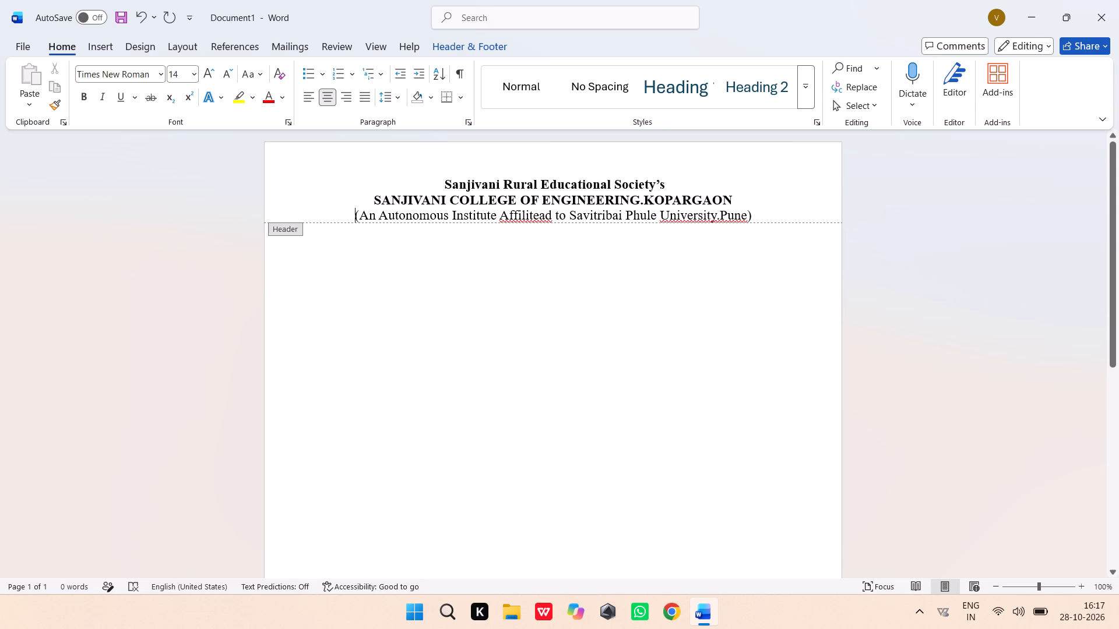
{"action": "left_click", "coordinate": [358, 216]}
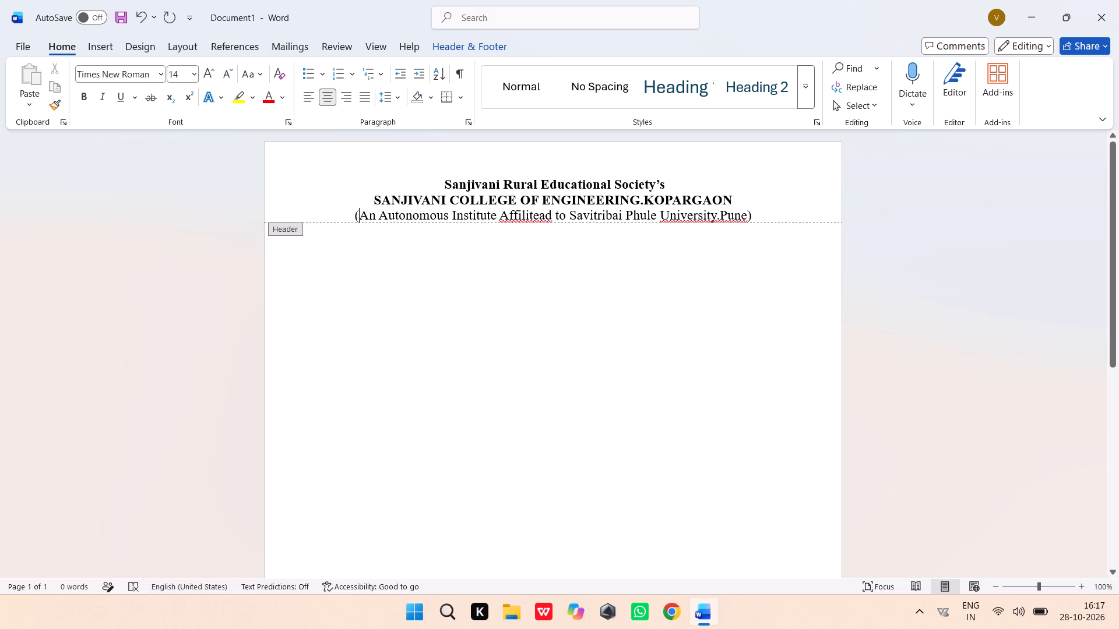
{"action": "double_click", "coordinate": [354, 215]}
{"action": "left_click_drag", "start_coordinate": [354, 215], "coordinate": [471, 231]}
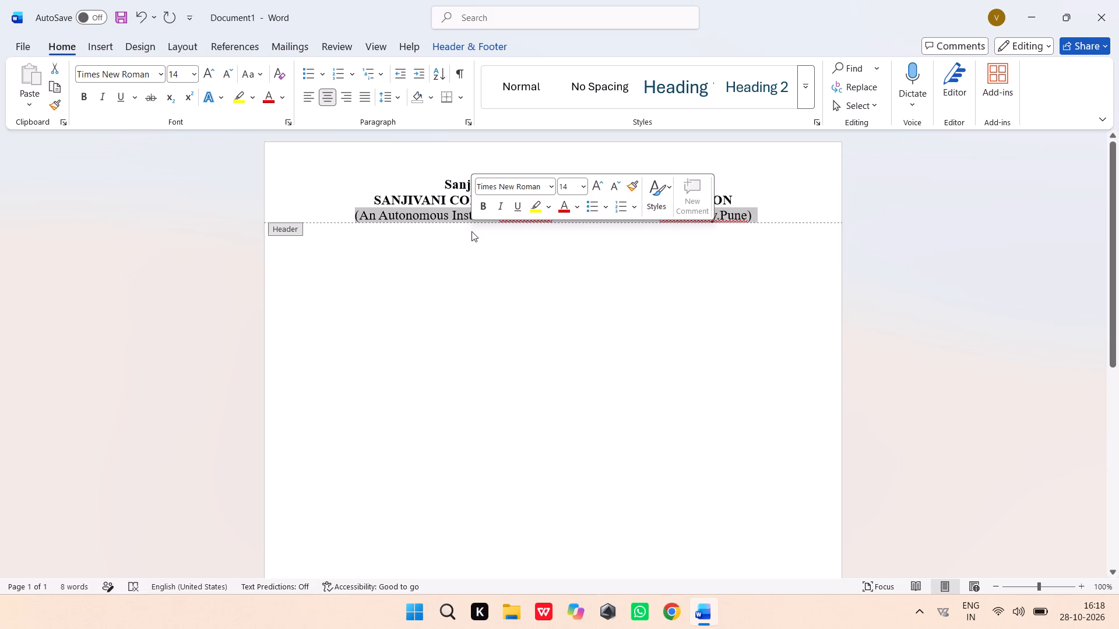
{"action": "left_click", "coordinate": [573, 206]}
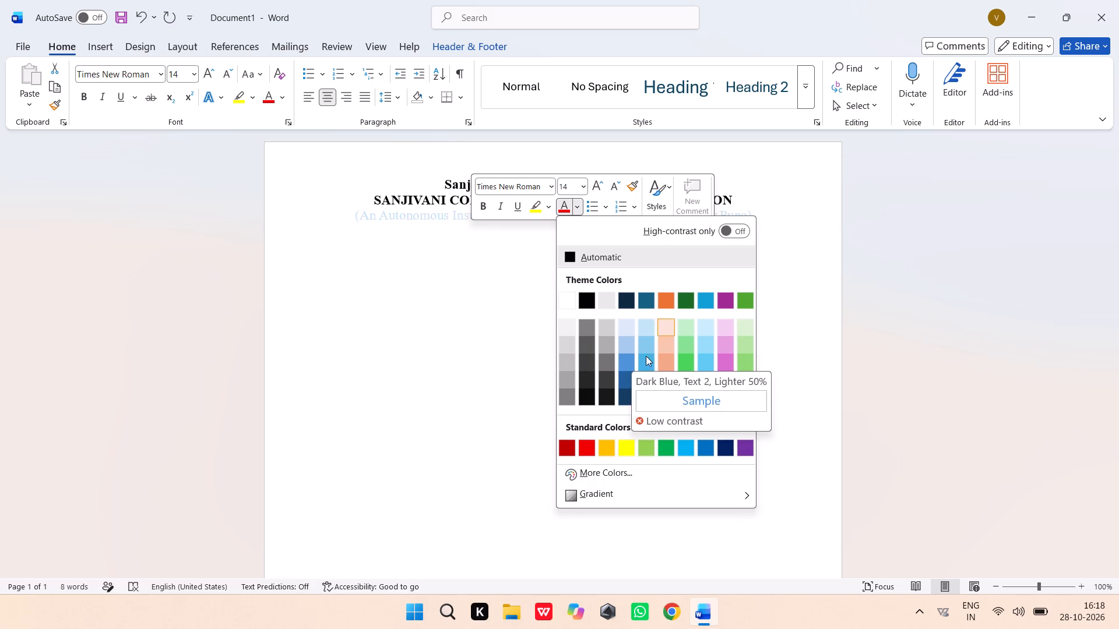
{"action": "left_click", "coordinate": [585, 444]}
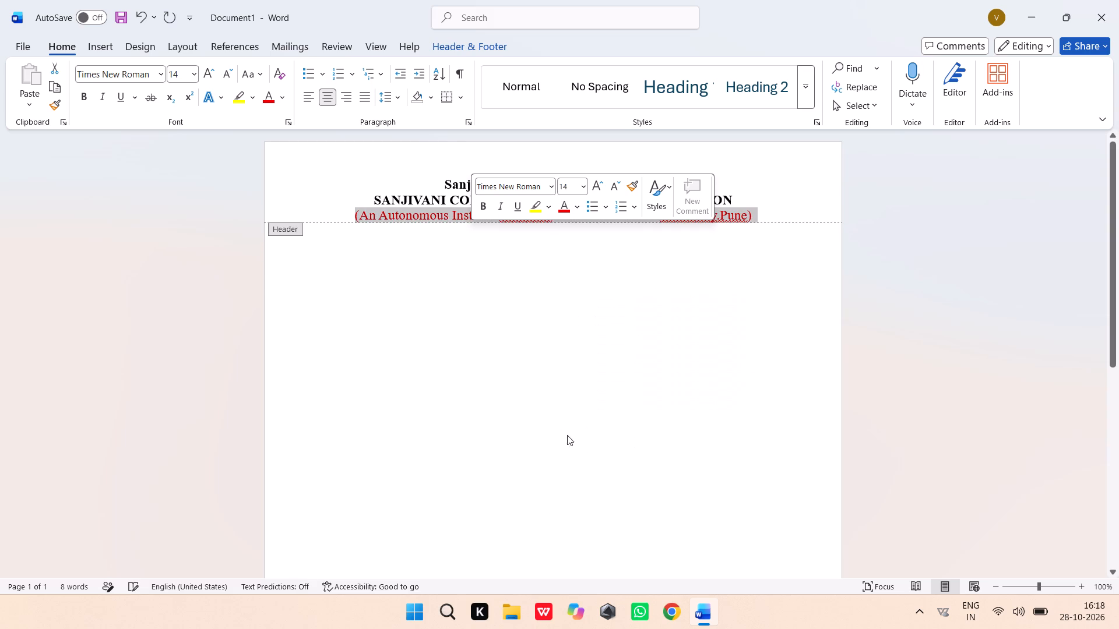
{"action": "left_click", "coordinate": [483, 362]}
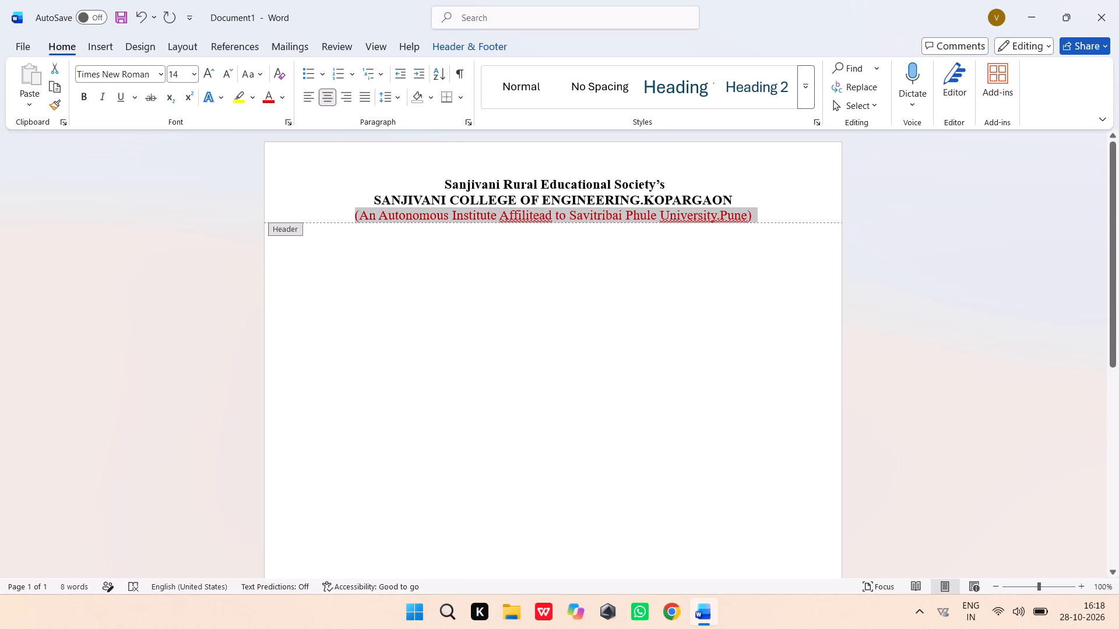
{"action": "left_click", "coordinate": [786, 202]}
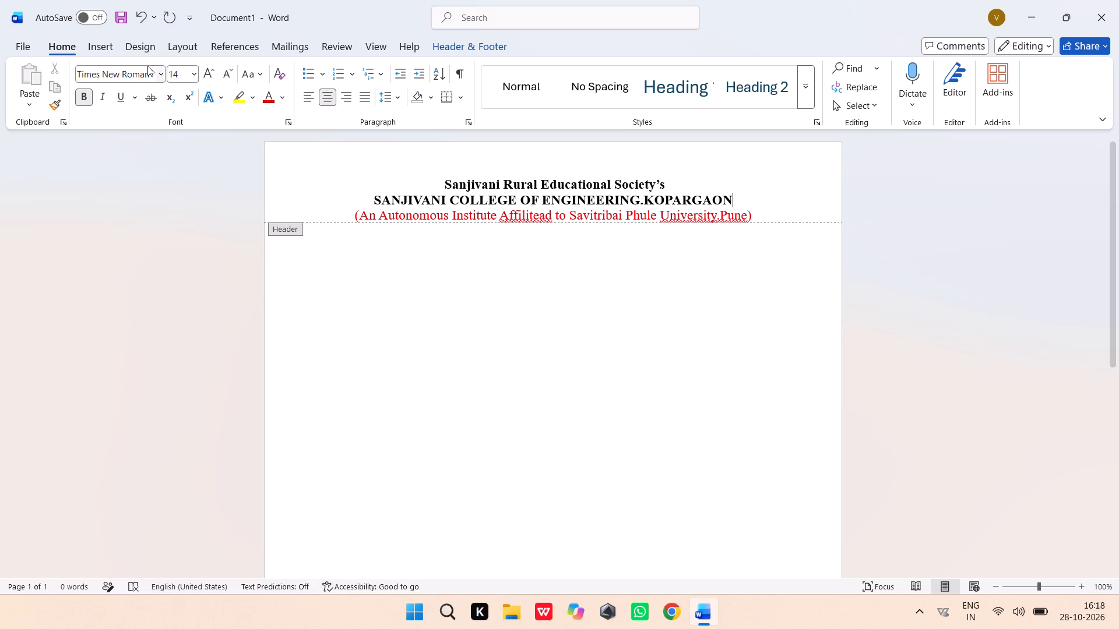
Add a Shadow page border with a ½ pt line width to the whole document.
{"action": "left_click", "coordinate": [134, 43]}
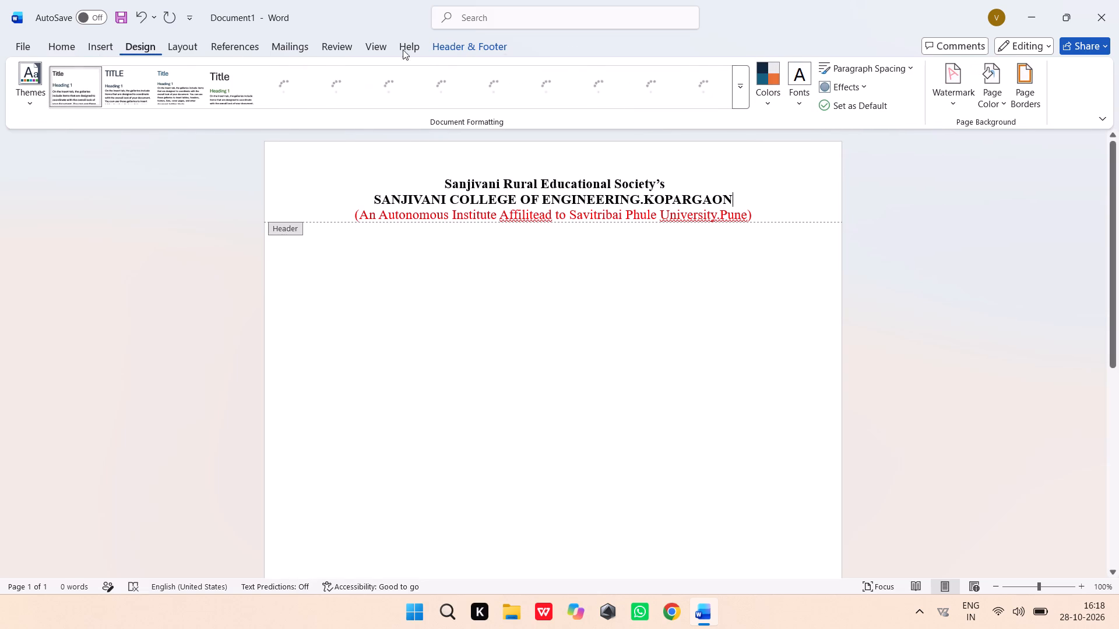
{"action": "left_click", "coordinate": [1017, 72]}
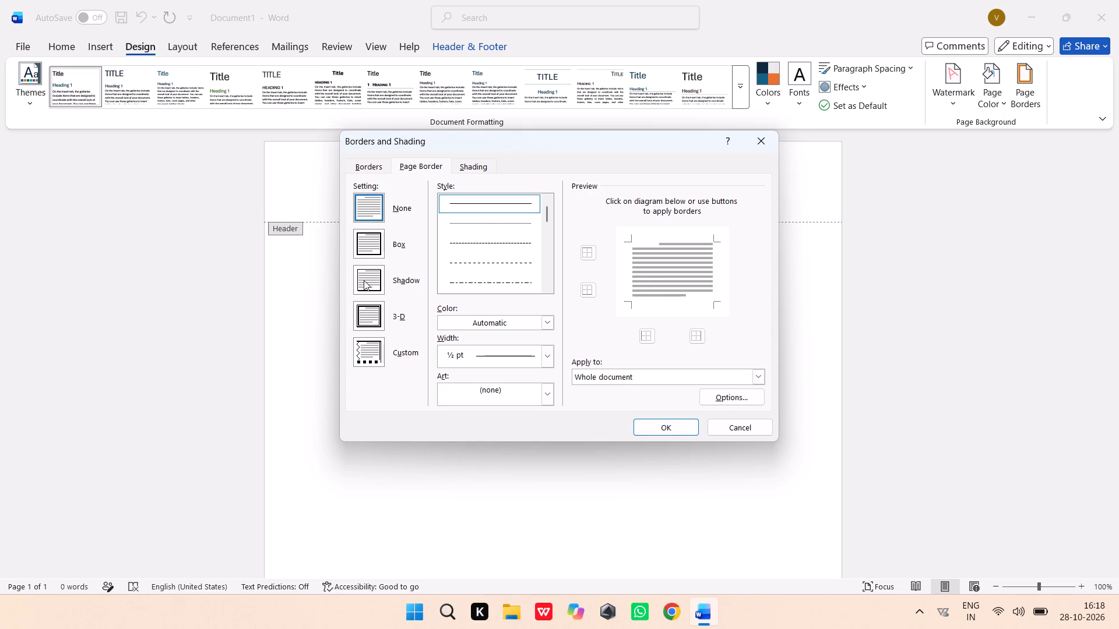
{"action": "left_click", "coordinate": [364, 280]}
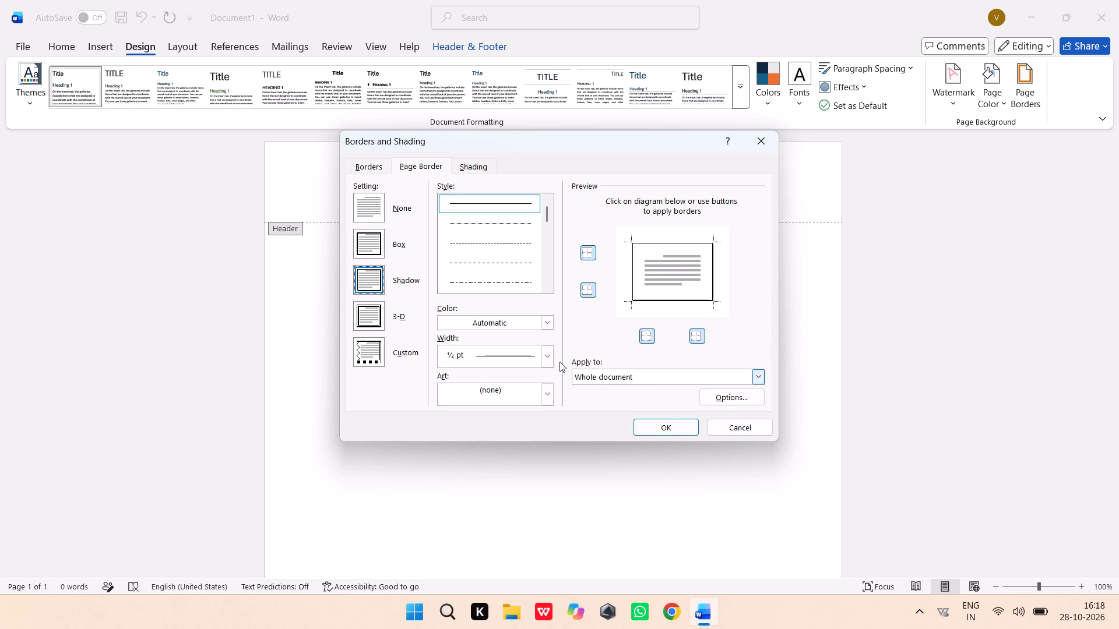
{"action": "left_click", "coordinate": [545, 356]}
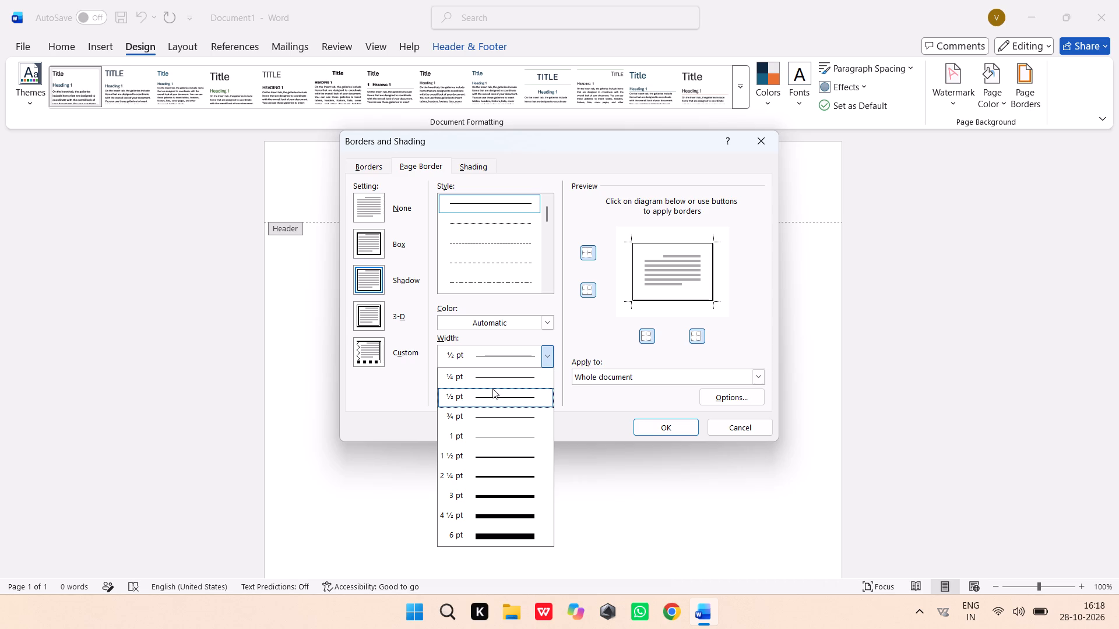
{"action": "left_click", "coordinate": [492, 388]}
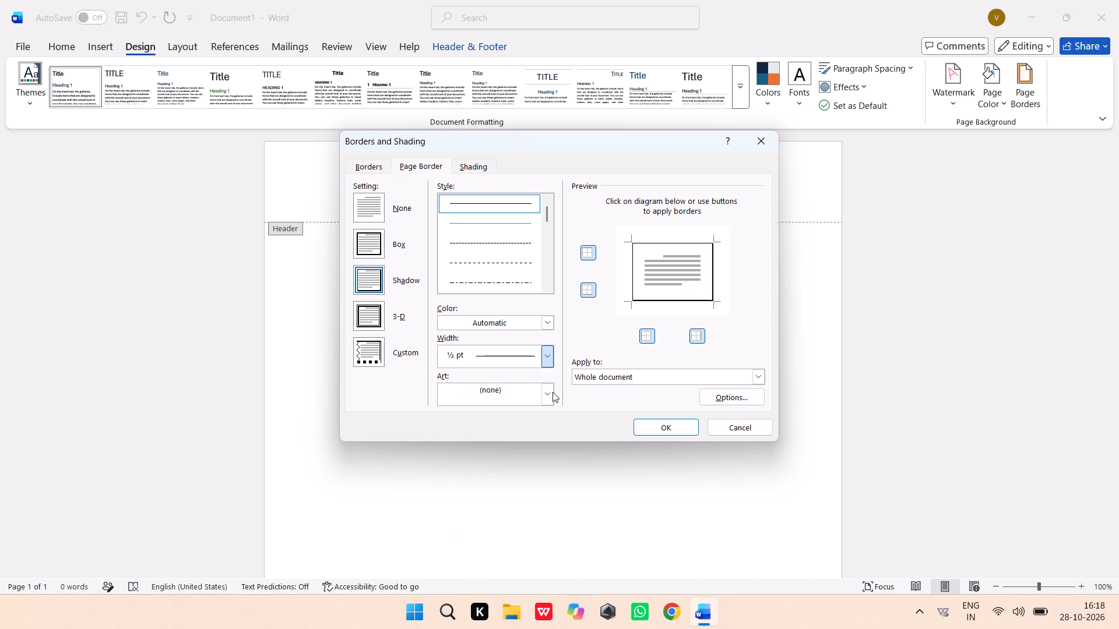
{"action": "left_click", "coordinate": [652, 429]}
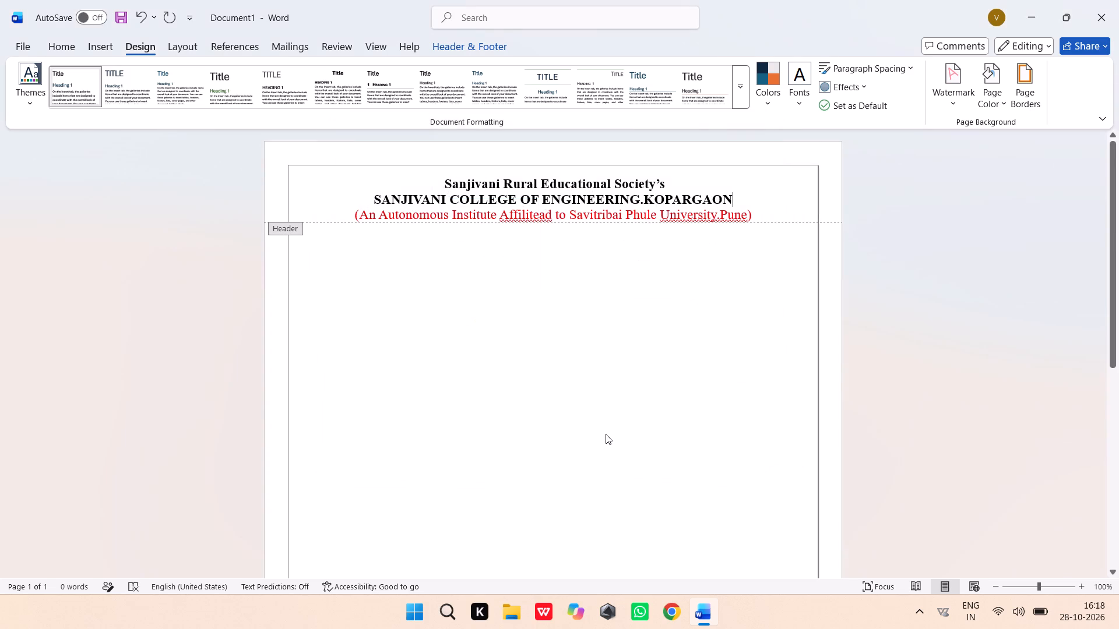
Close header editing and return to the document body.
{"action": "scroll", "coordinate": [606, 434], "scroll_direction": "down", "scroll_amount": 3}
{"action": "scroll", "coordinate": [606, 434], "scroll_direction": "up", "scroll_amount": 1}
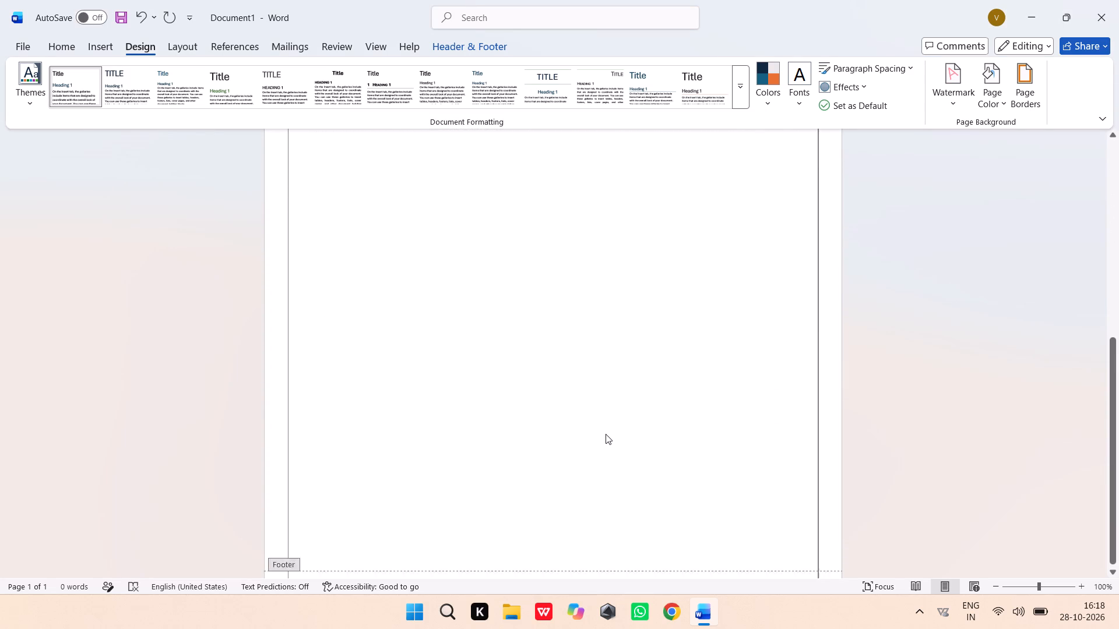
{"action": "scroll", "coordinate": [606, 434], "scroll_direction": "up", "scroll_amount": 2}
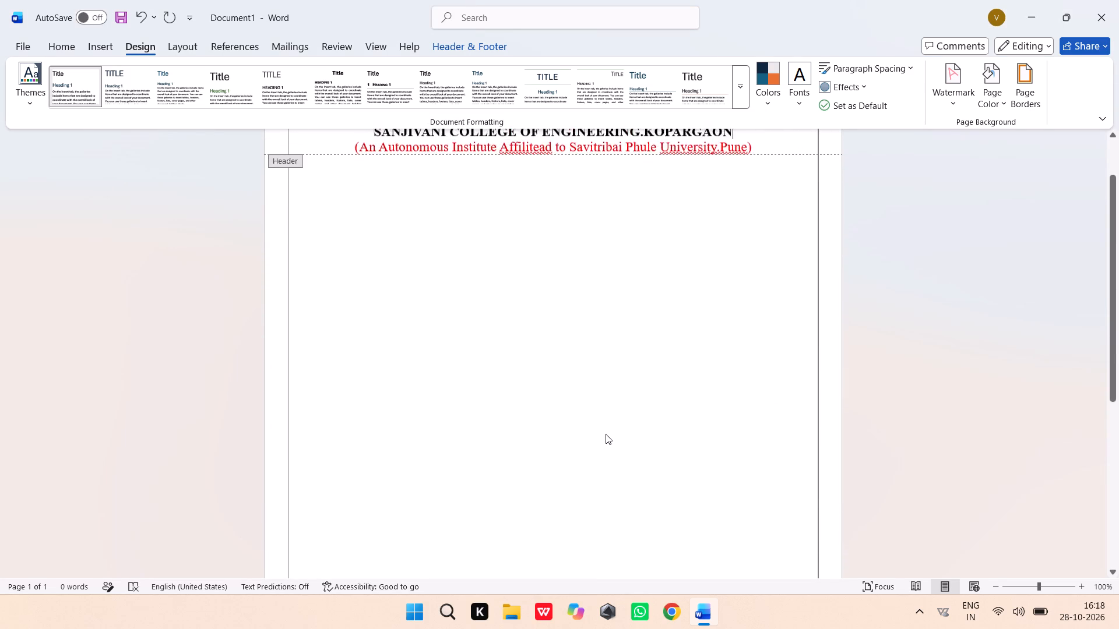
{"action": "scroll", "coordinate": [606, 434], "scroll_direction": "up", "scroll_amount": 1}
{"action": "left_click", "coordinate": [551, 302]}
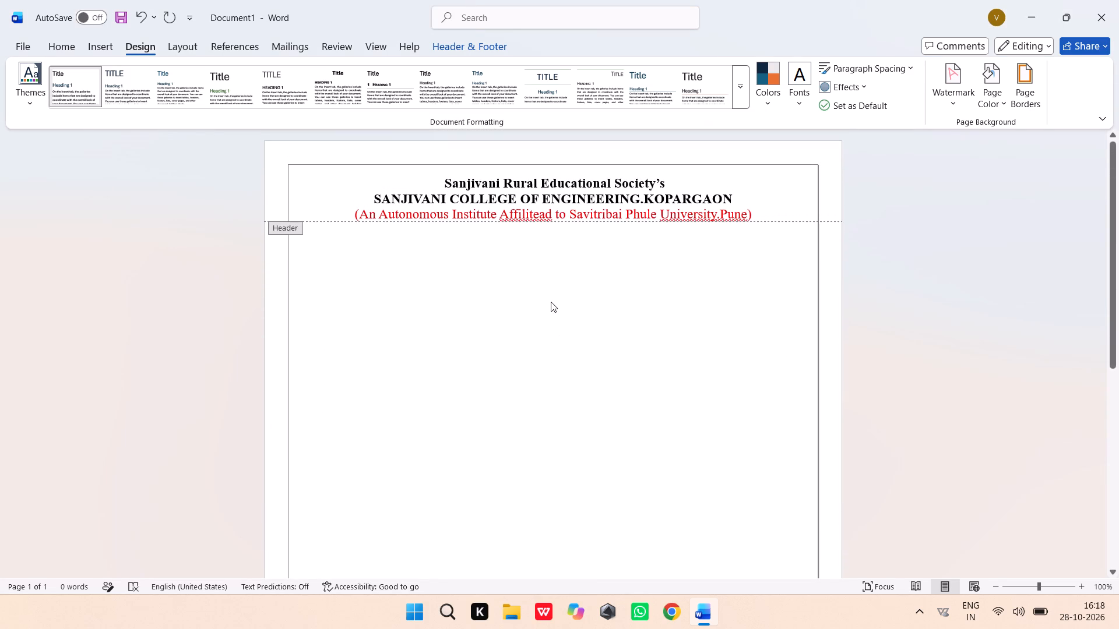
{"action": "double_click", "coordinate": [551, 302]}
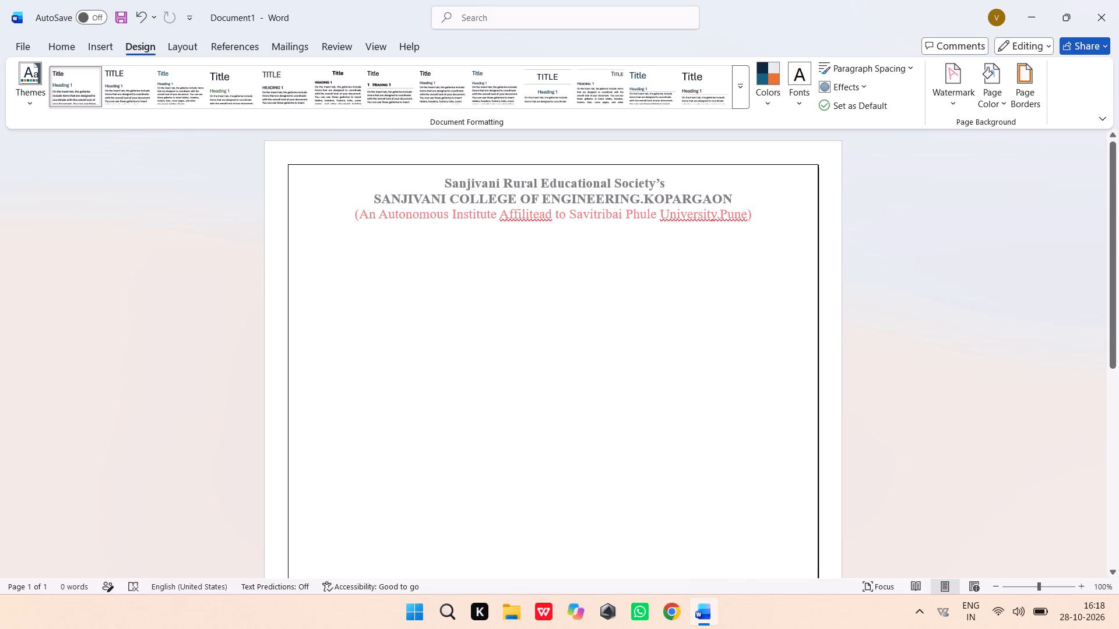
{"action": "left_click", "coordinate": [761, 209]}
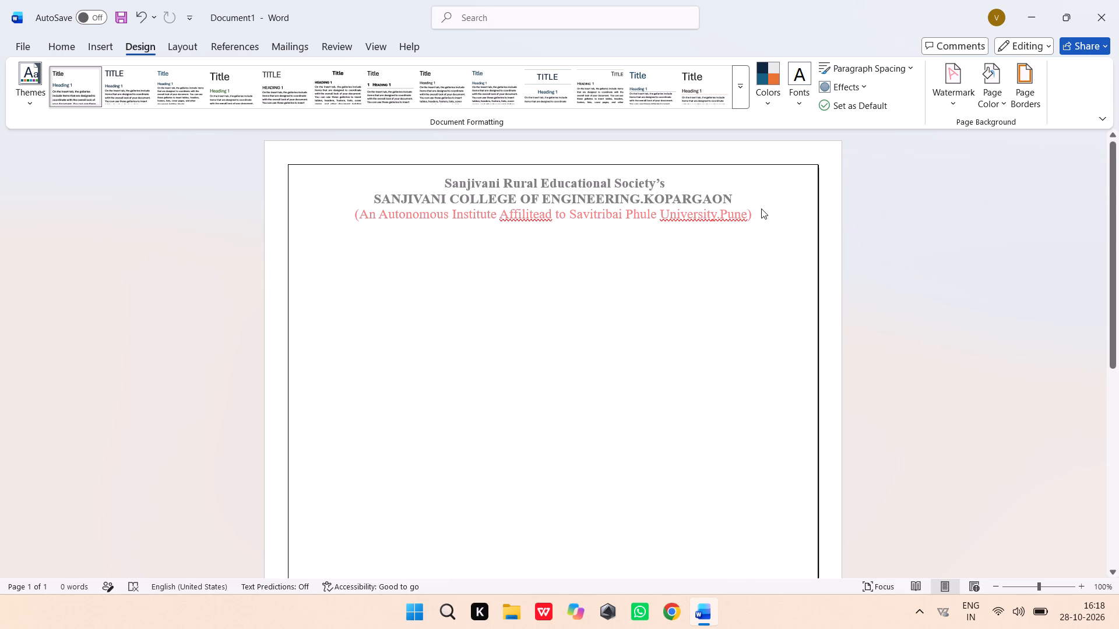
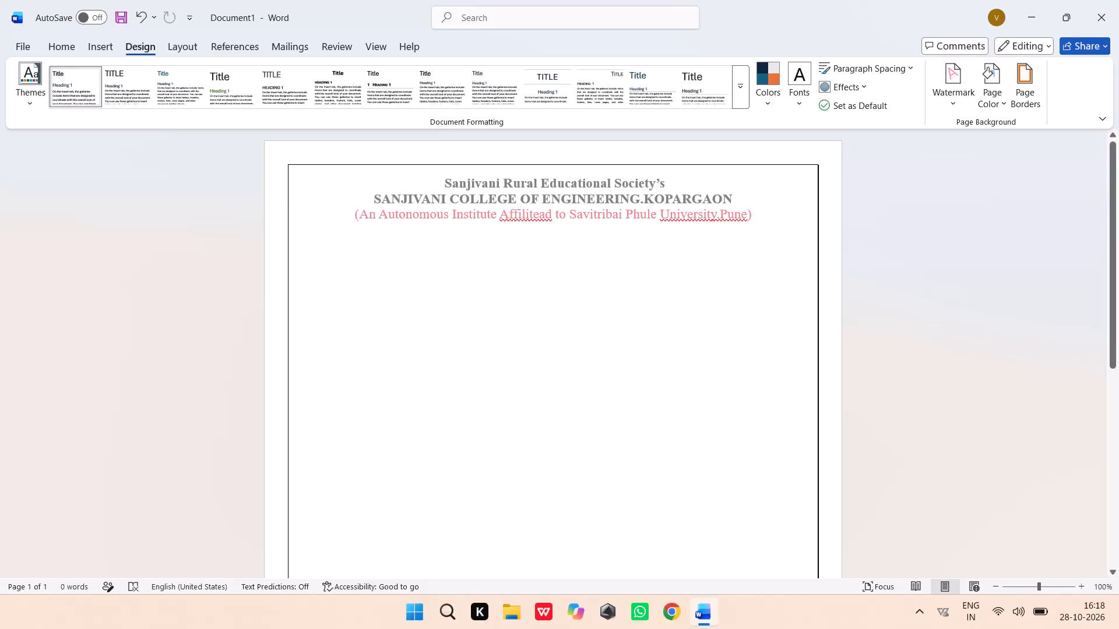
Reopen the header and add a fourth line below the affiliation line reading "Subject:-Ethical Hacking Laboratory".
{"action": "left_click", "coordinate": [768, 214]}
{"action": "double_click", "coordinate": [767, 189]}
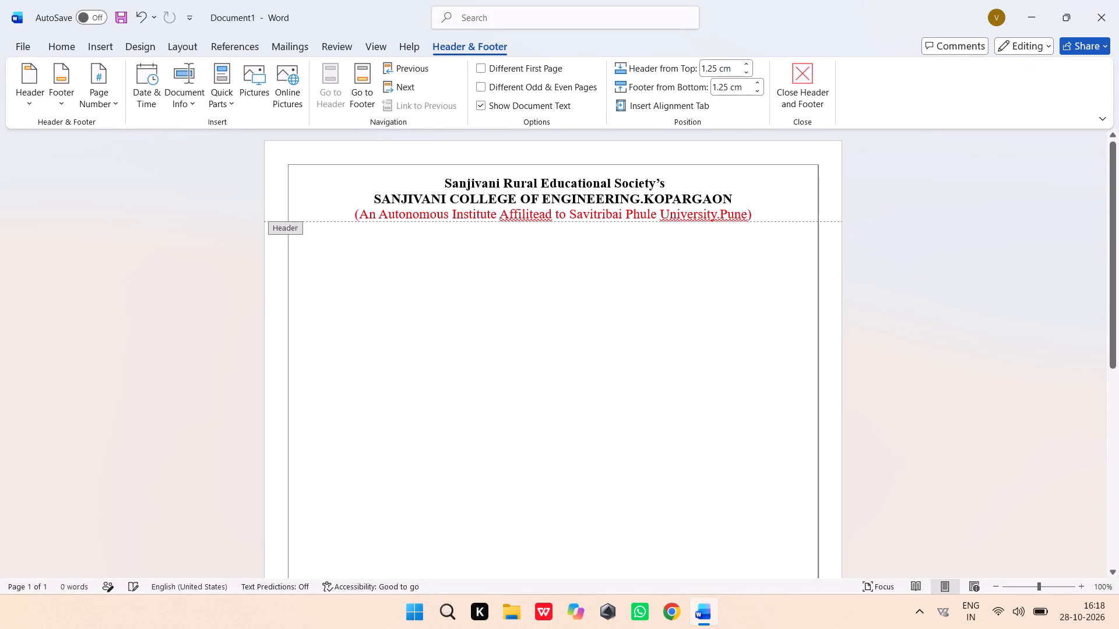
{"action": "left_click", "coordinate": [769, 208]}
{"action": "key", "text": "Return"}
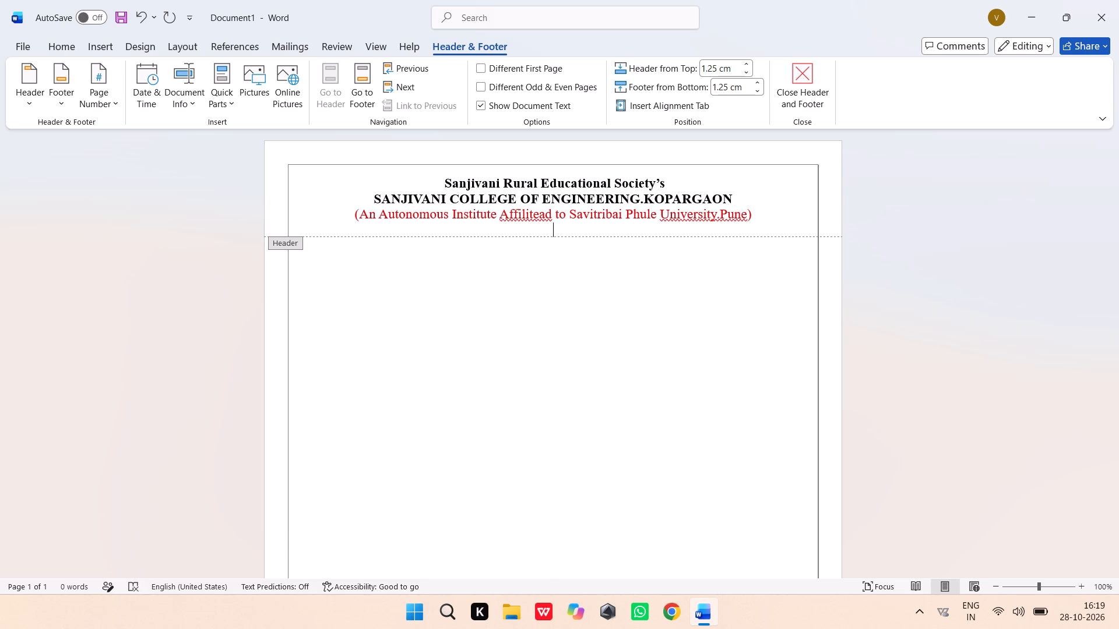
{"action": "key", "text": "shift+s"}
{"action": "type", "text": "ubject"}
{"action": "key", "text": "shift+colon"}
{"action": "key", "text": "minus"}
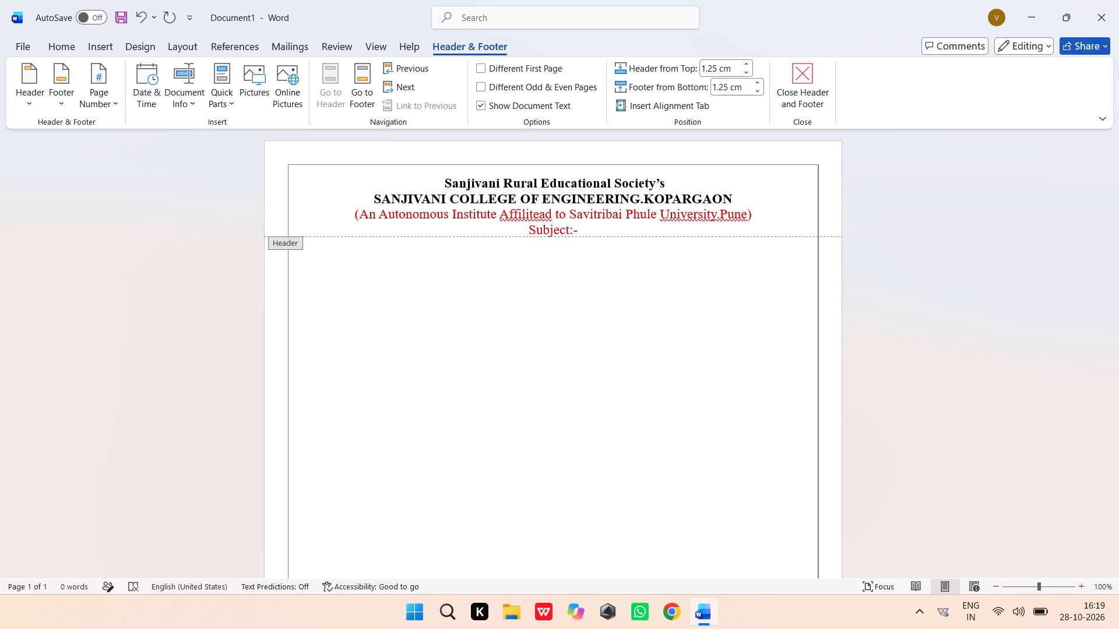
{"action": "type", "text": "Ethical"}
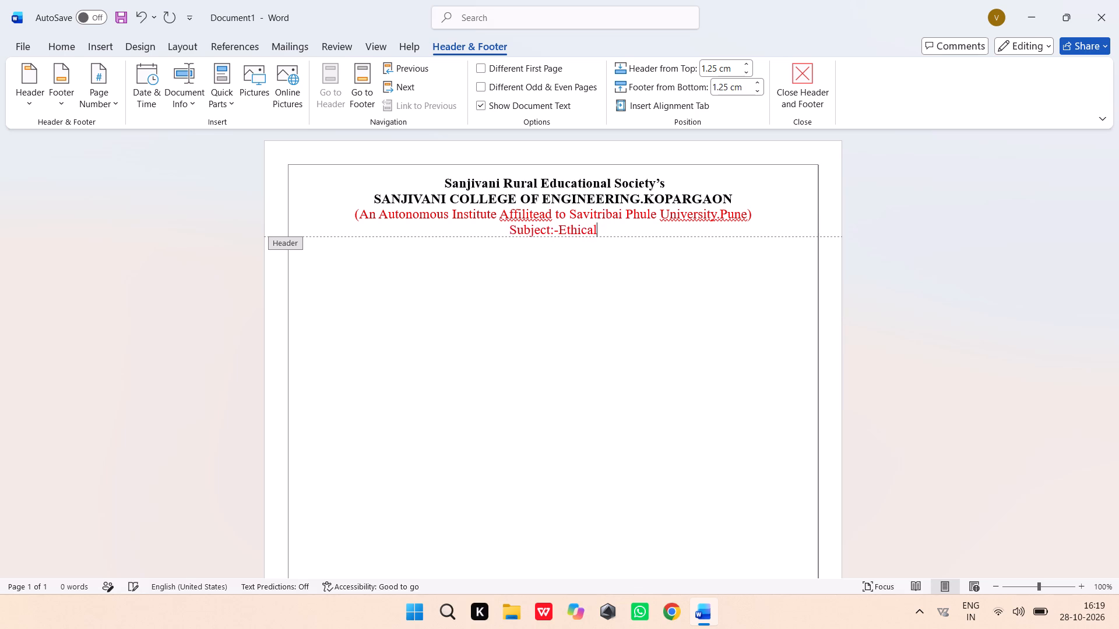
{"action": "key", "text": "space"}
{"action": "type", "text": "Hacking"}
{"action": "key", "text": "space"}
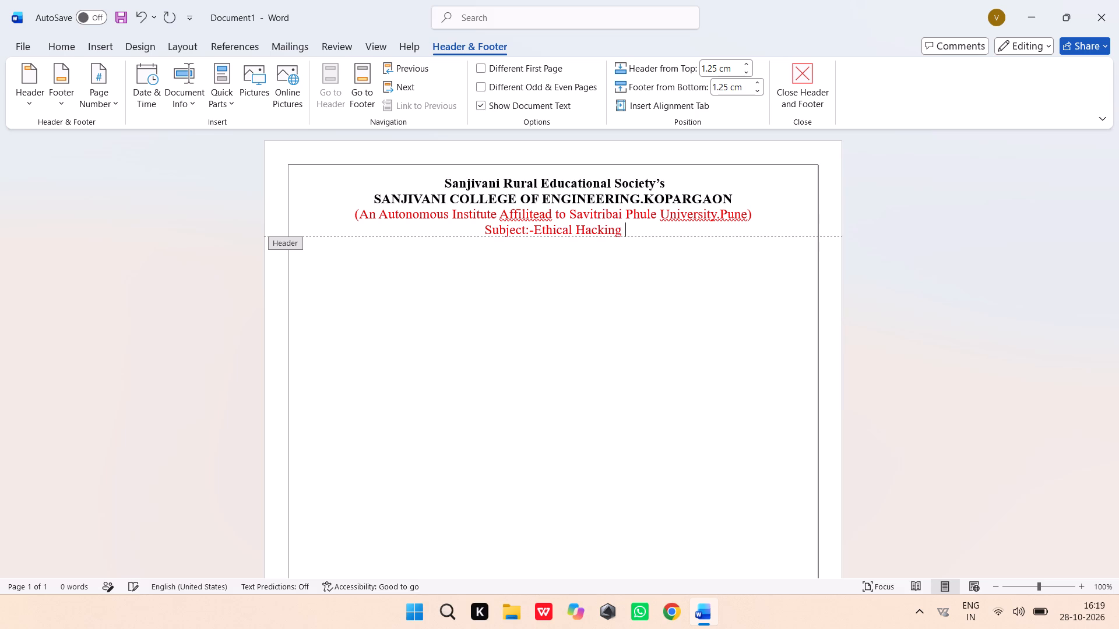
{"action": "type", "text": "Laboratory"}
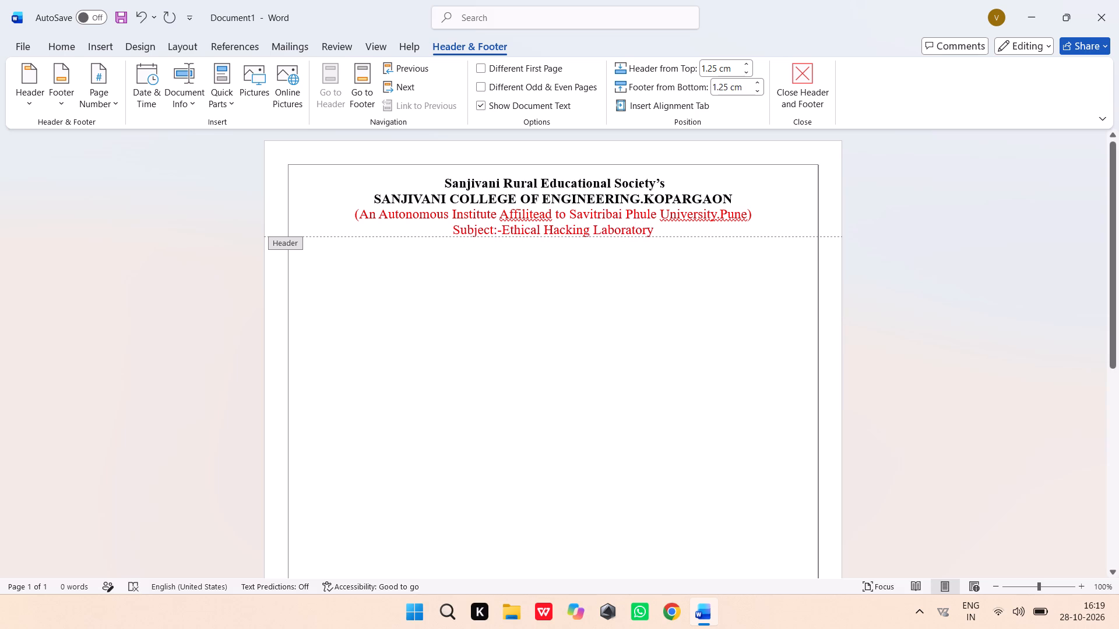
Change the font color of the header's whole "Subject:-Ethical Hacking Laboratory" line to the black theme color.
{"action": "double_click", "coordinate": [448, 229]}
{"action": "left_click_drag", "start_coordinate": [448, 229], "coordinate": [453, 228]}
{"action": "double_click", "coordinate": [453, 228]}
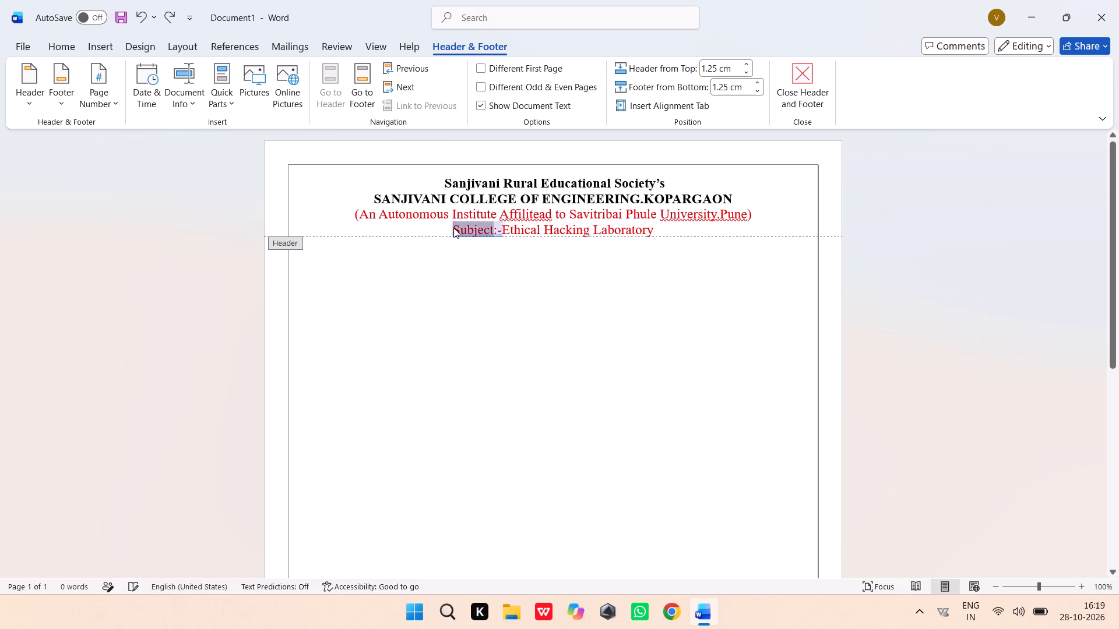
{"action": "left_click", "coordinate": [461, 277]}
{"action": "left_click", "coordinate": [471, 275]}
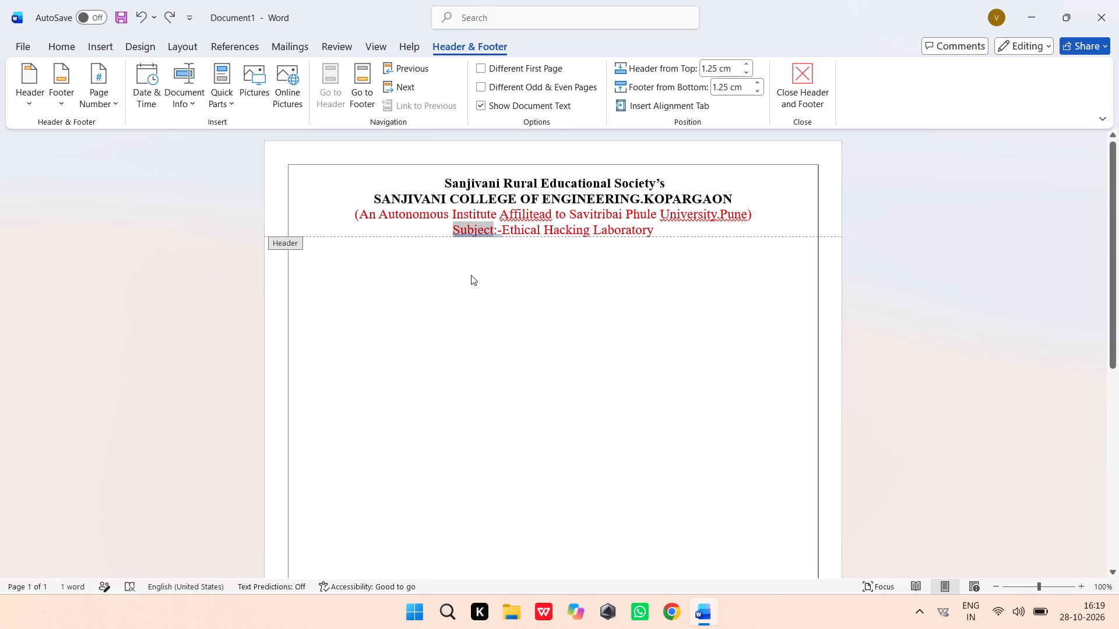
{"action": "left_click", "coordinate": [490, 266]}
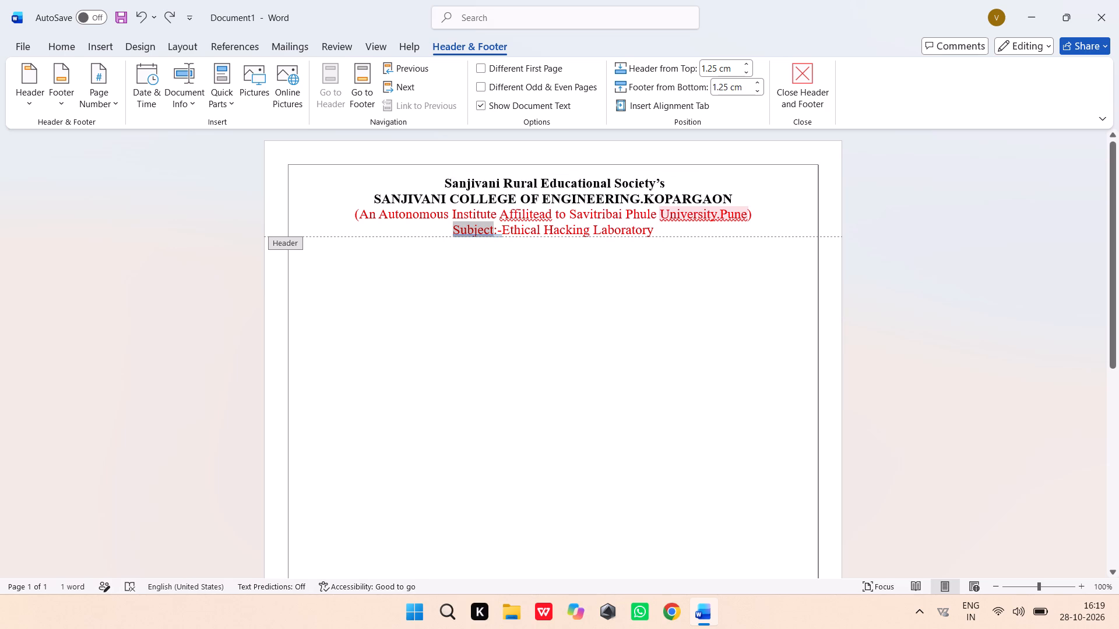
{"action": "left_click", "coordinate": [695, 224]}
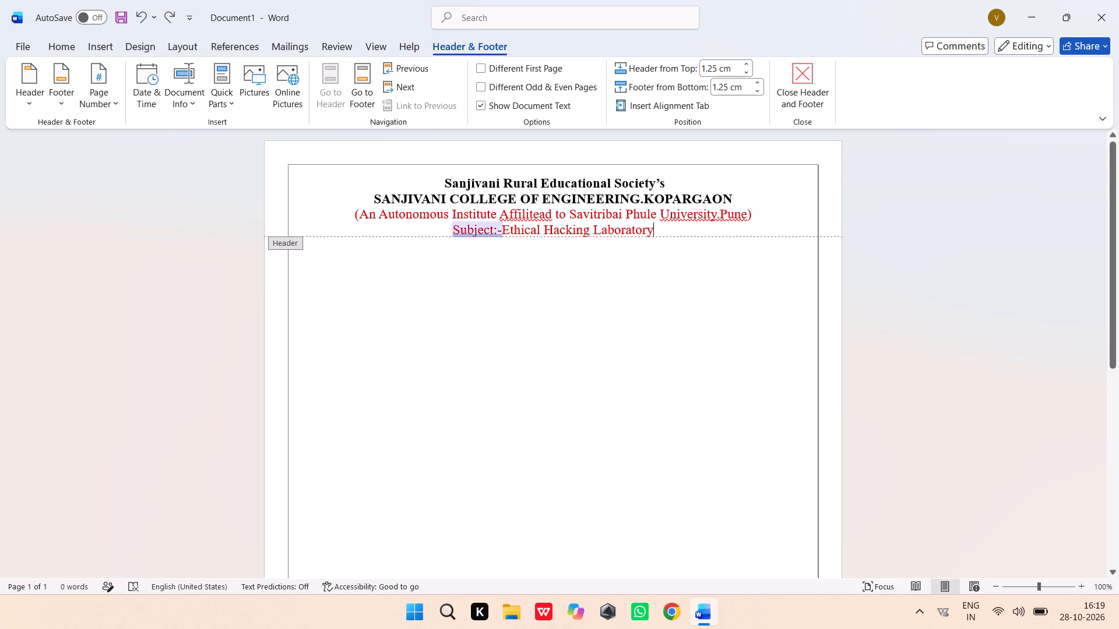
{"action": "triple_click", "coordinate": [455, 232]}
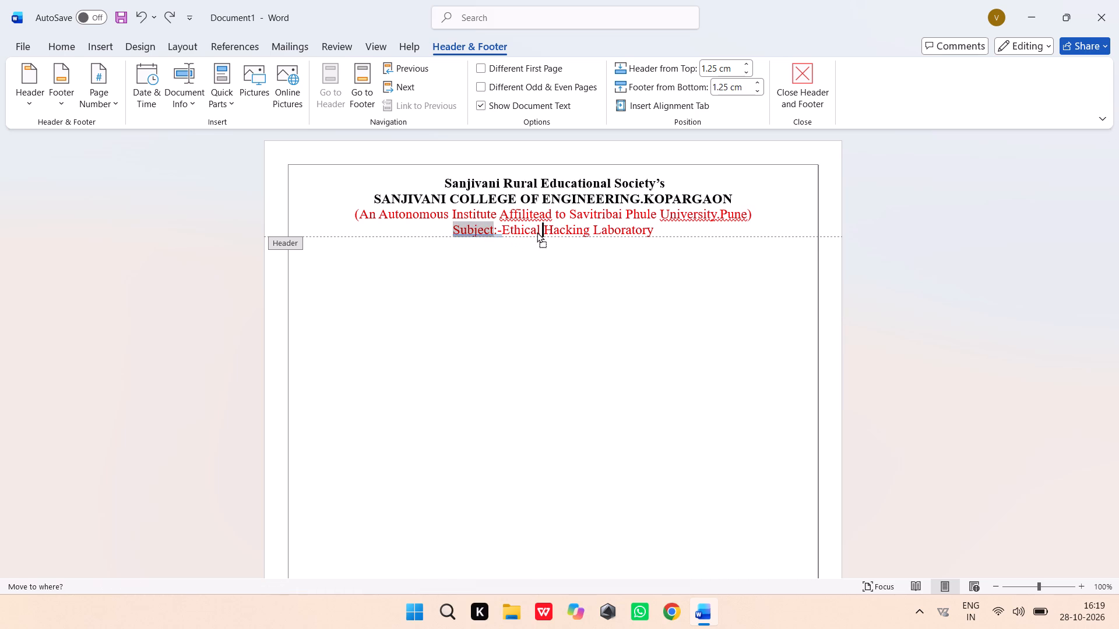
{"action": "left_click", "coordinate": [453, 227]}
{"action": "left_click_drag", "start_coordinate": [453, 227], "coordinate": [532, 224]}
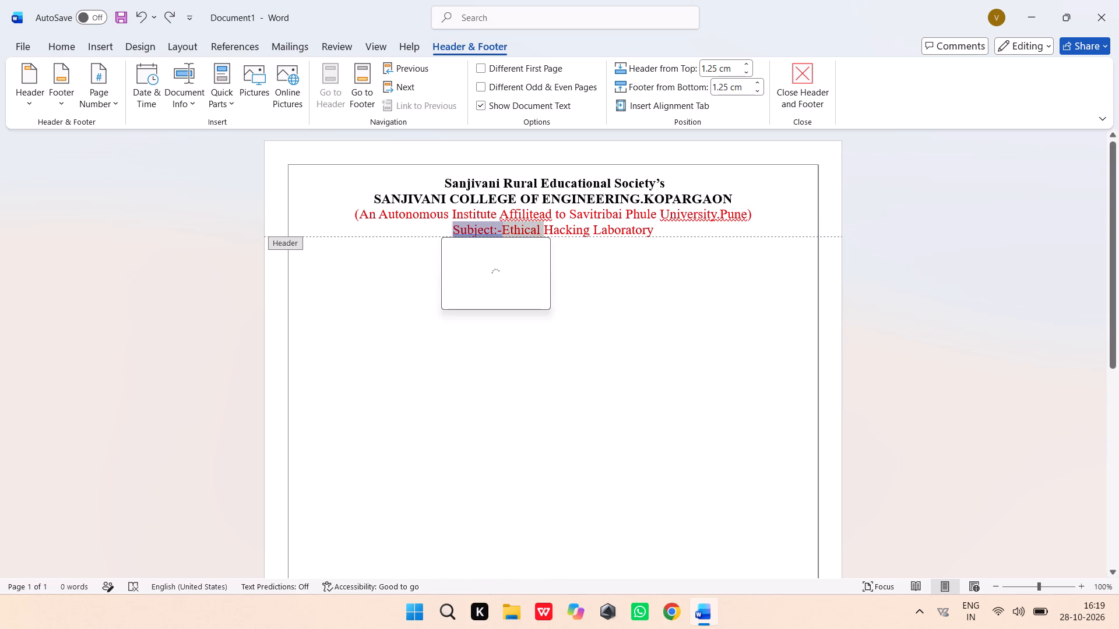
{"action": "left_click_drag", "start_coordinate": [532, 224], "coordinate": [656, 226]}
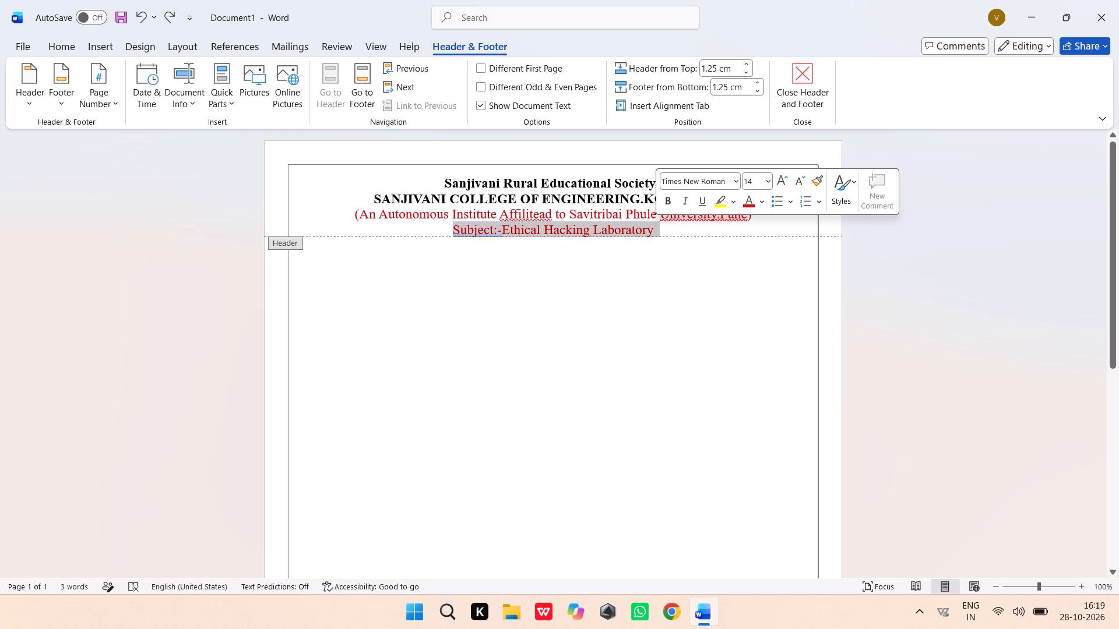
{"action": "left_click", "coordinate": [760, 197]}
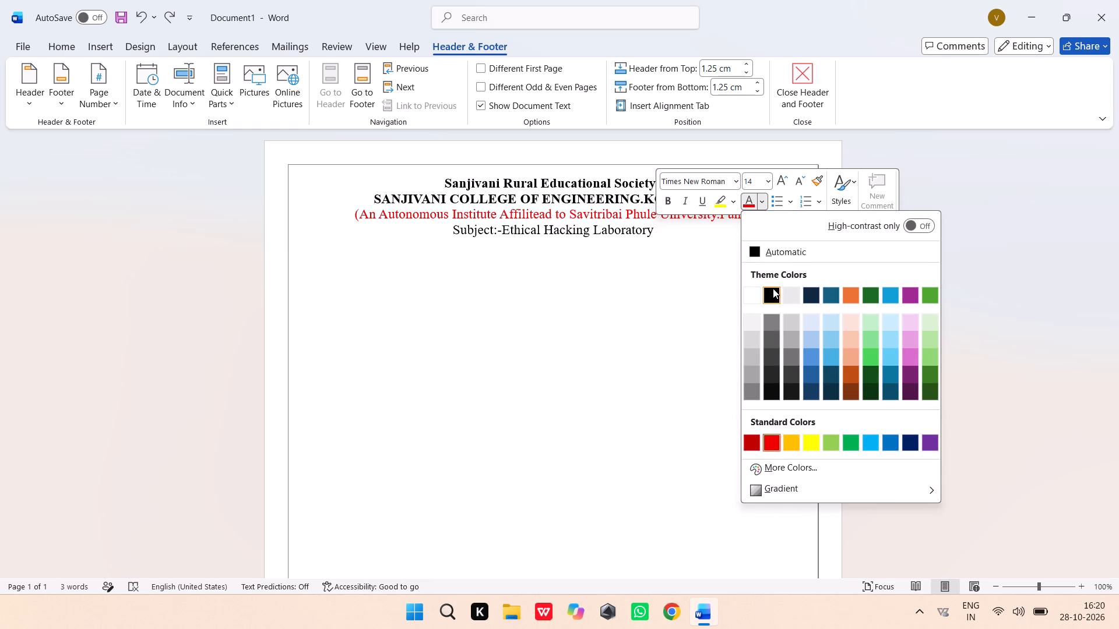
{"action": "left_click", "coordinate": [773, 288]}
{"action": "left_click", "coordinate": [574, 268]}
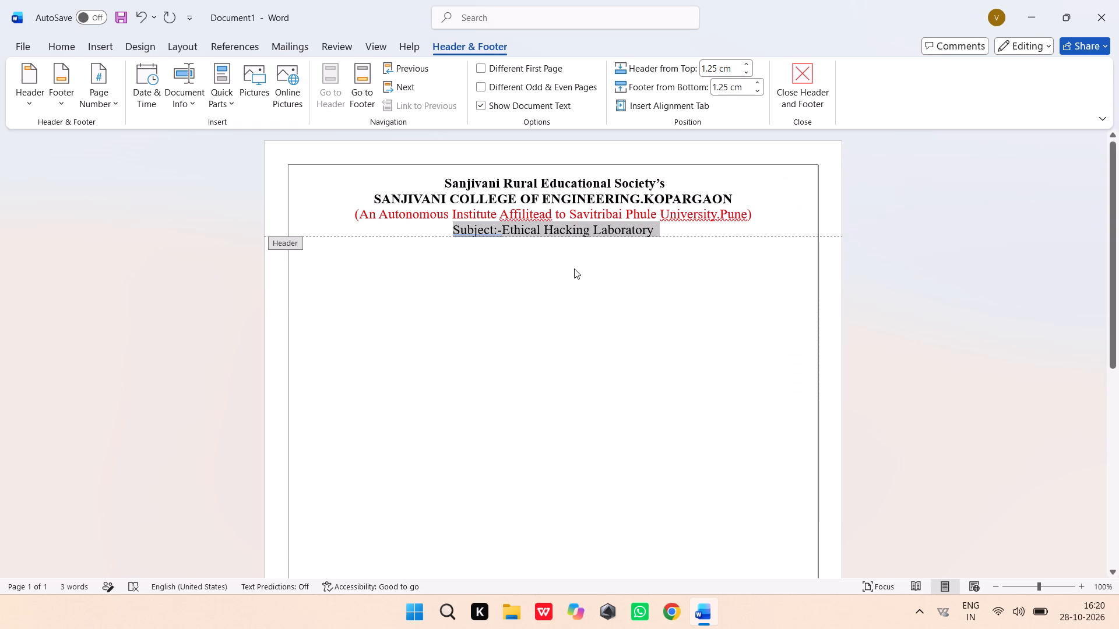
{"action": "left_click", "coordinate": [674, 226]}
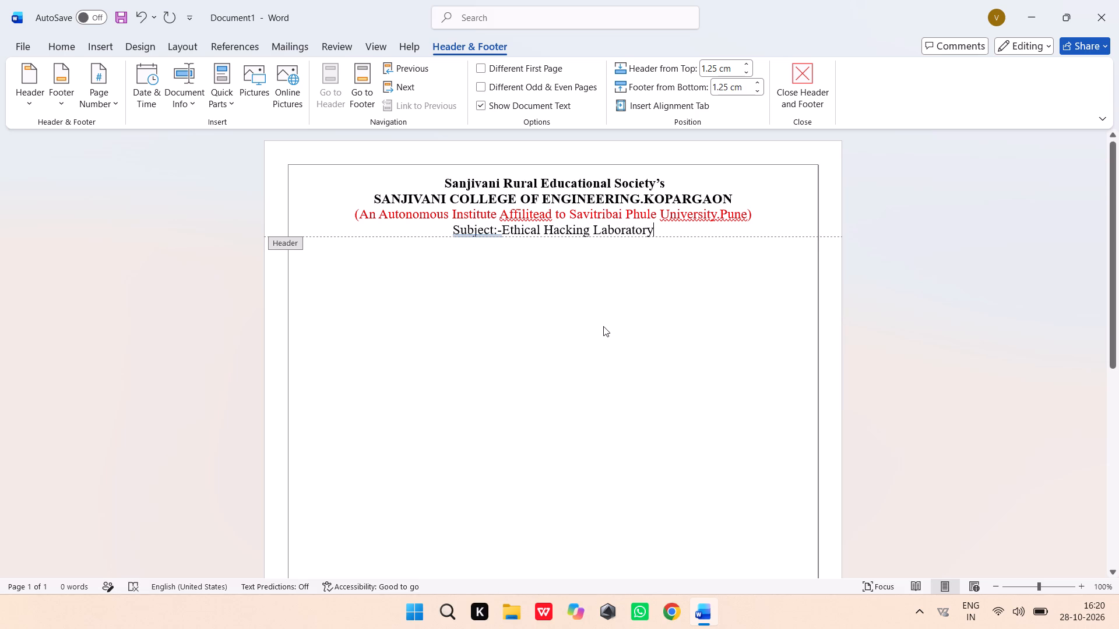
Set the font size of the college name line in the header to 16.
{"action": "triple_click", "coordinate": [368, 196]}
{"action": "triple_click", "coordinate": [372, 197]}
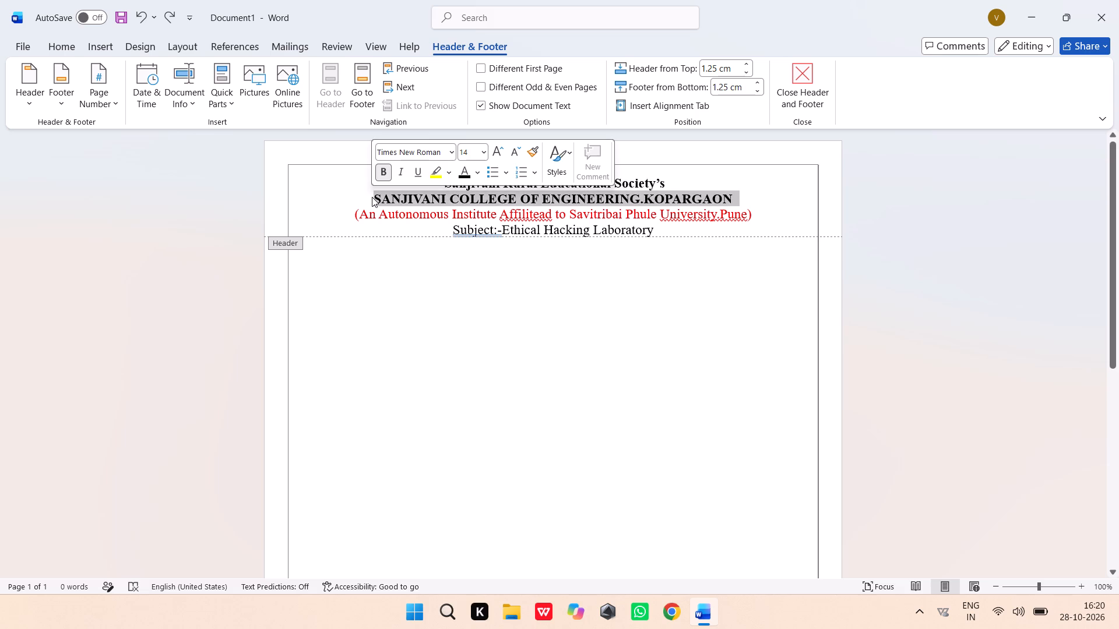
{"action": "left_click", "coordinate": [484, 153]}
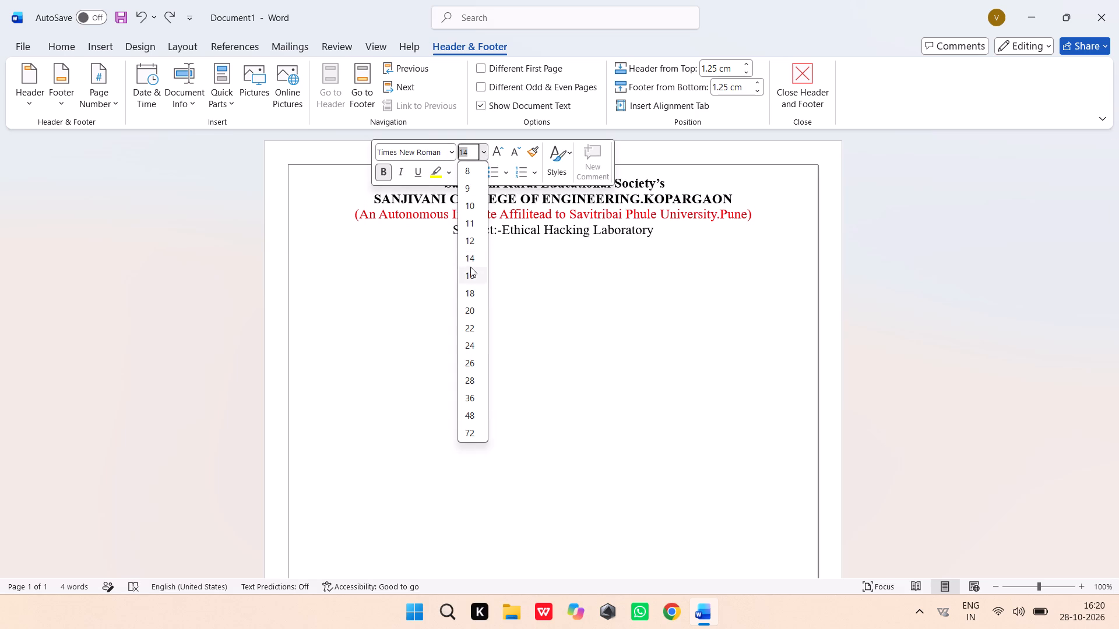
{"action": "left_click", "coordinate": [471, 269]}
{"action": "left_click", "coordinate": [471, 269]}
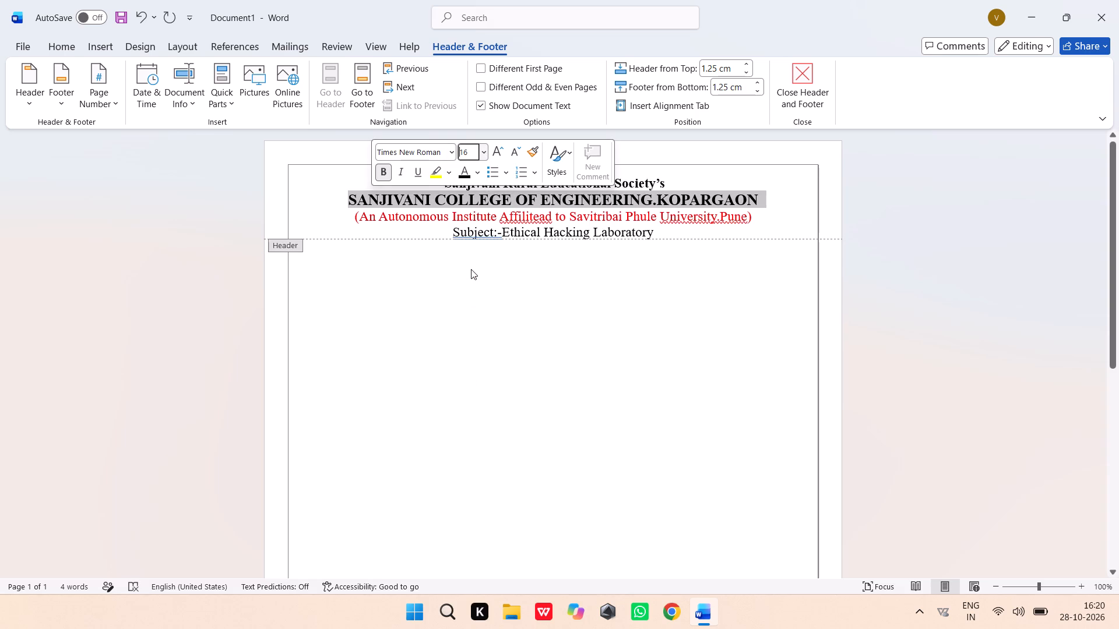
{"action": "left_click", "coordinate": [767, 220]}
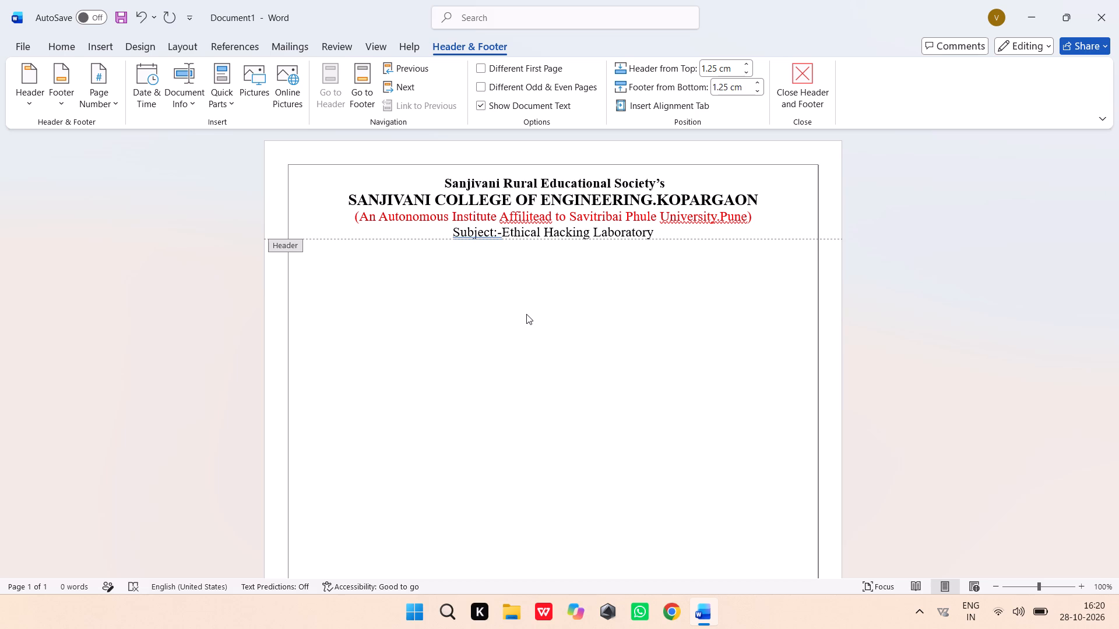
Close header editing and return to the document body.
{"action": "left_click", "coordinate": [477, 267]}
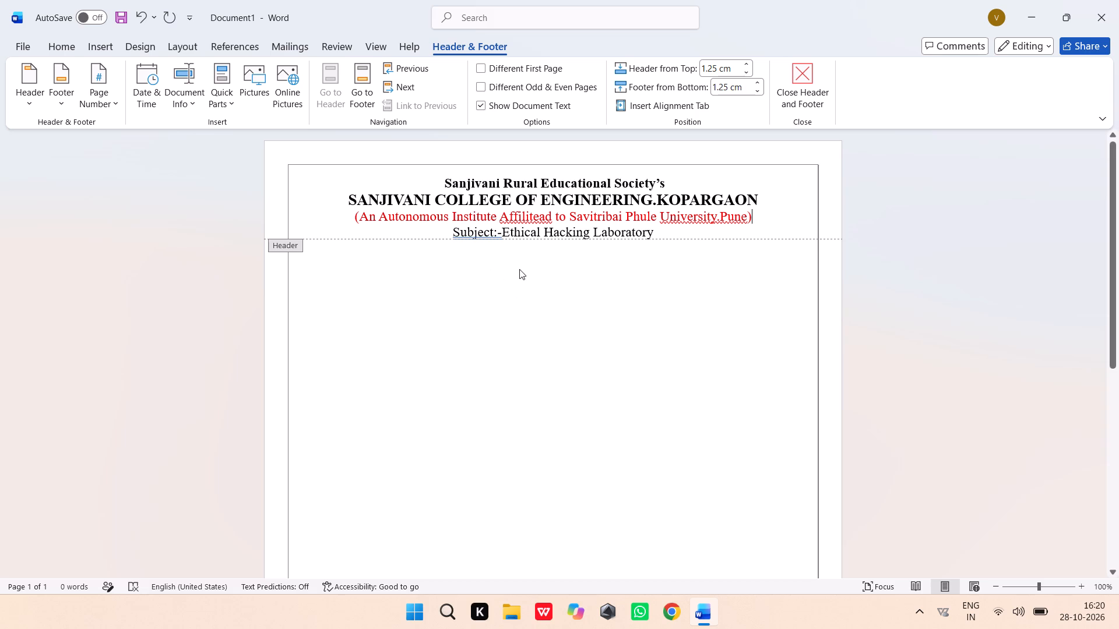
{"action": "left_click", "coordinate": [519, 269]}
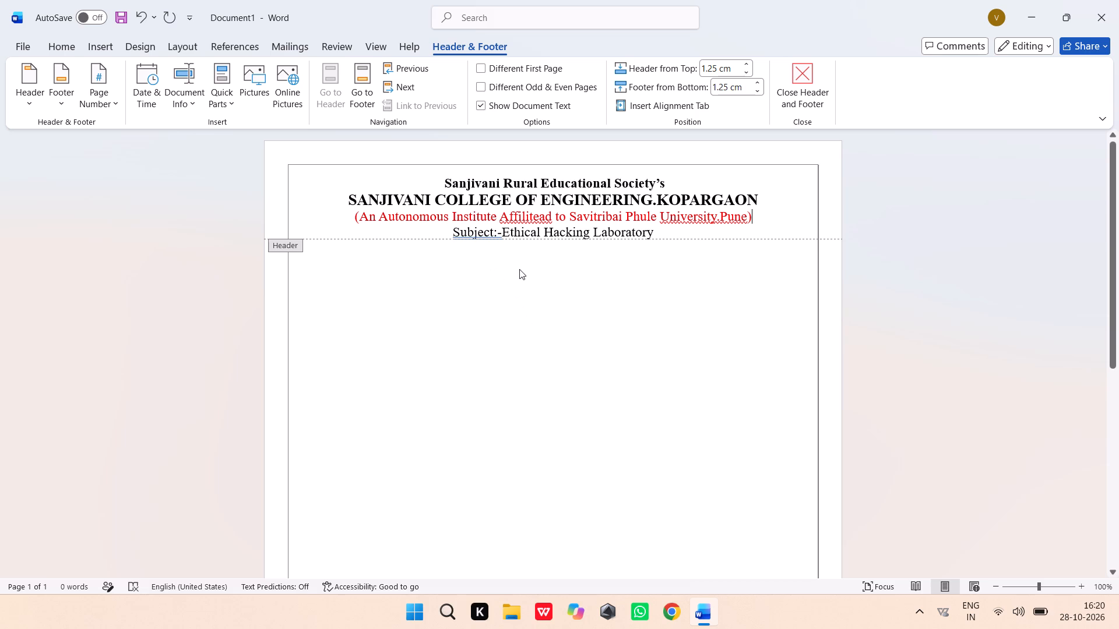
{"action": "double_click", "coordinate": [519, 269]}
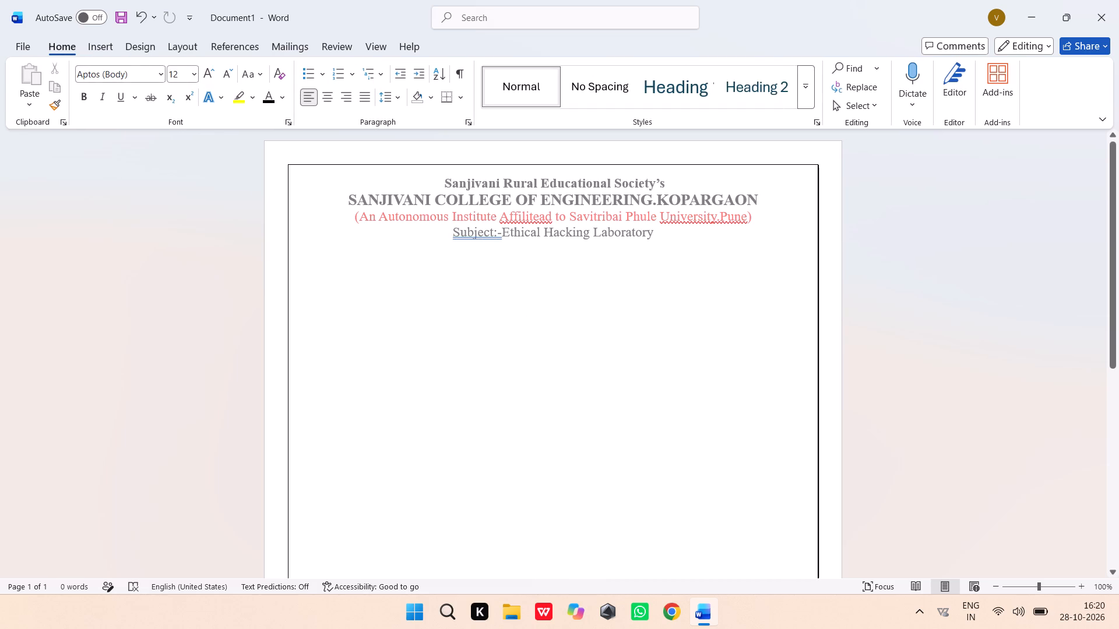
Add the line "Assignment No;-1" in the document body, one blank line below the header.
{"action": "key", "text": "Return"}
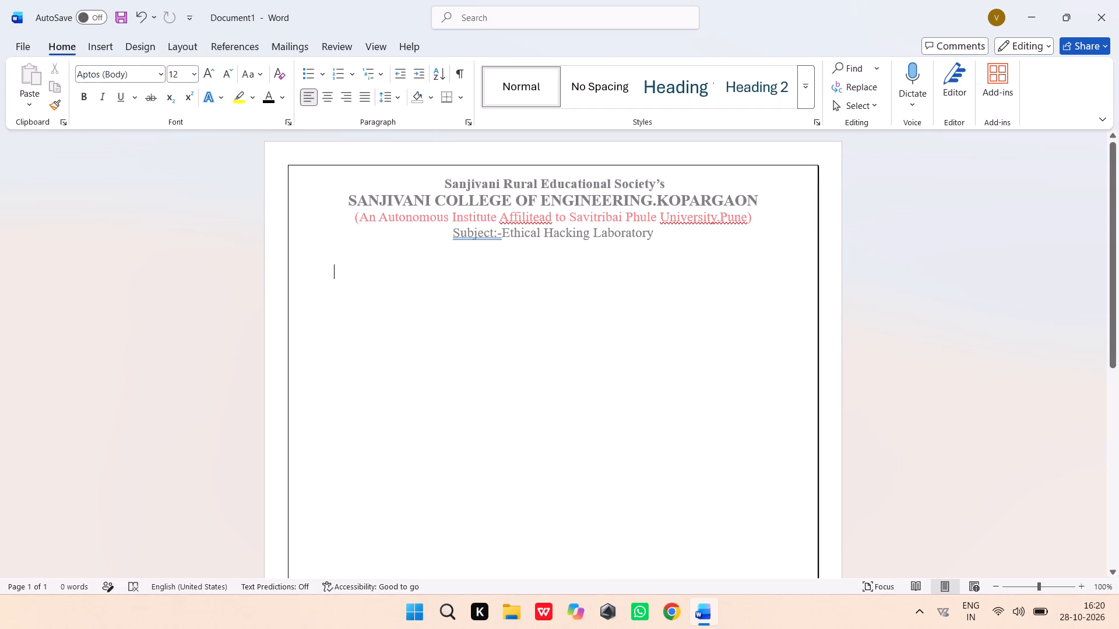
{"action": "key", "text": "shift+a"}
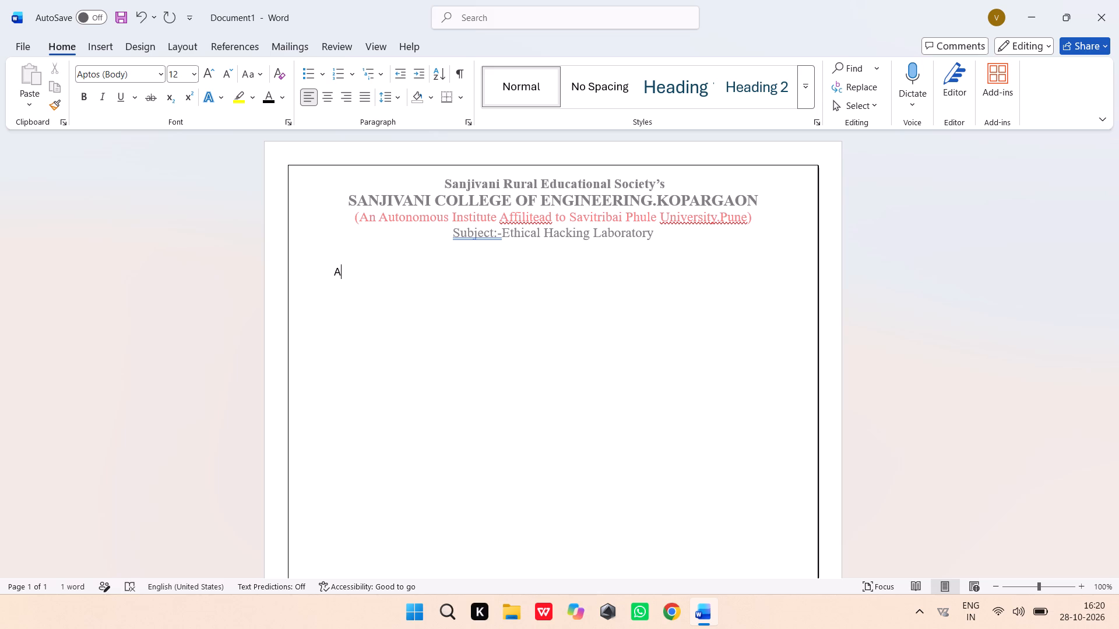
{"action": "type", "text": "SS"}
{"action": "key", "text": "BackSpace"}
{"action": "key", "text": "BackSpace"}
{"action": "type", "text": "ssignment"}
{"action": "key", "text": "space"}
{"action": "key", "text": "shift+n"}
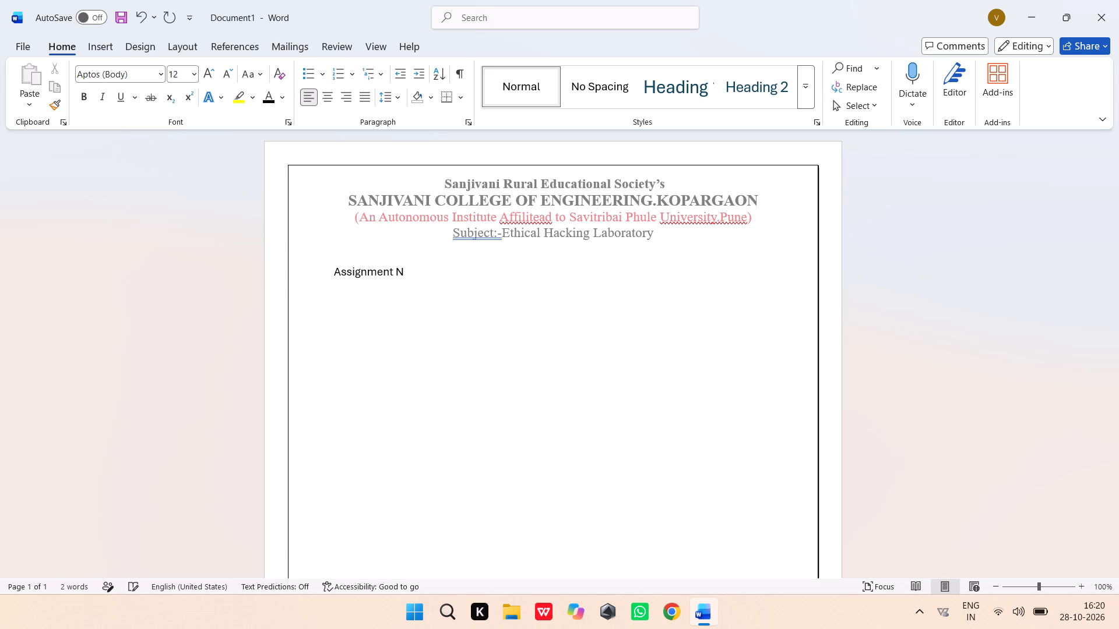
{"action": "key", "text": "o"}
{"action": "type", "text": ";-"}
{"action": "key", "text": "1"}
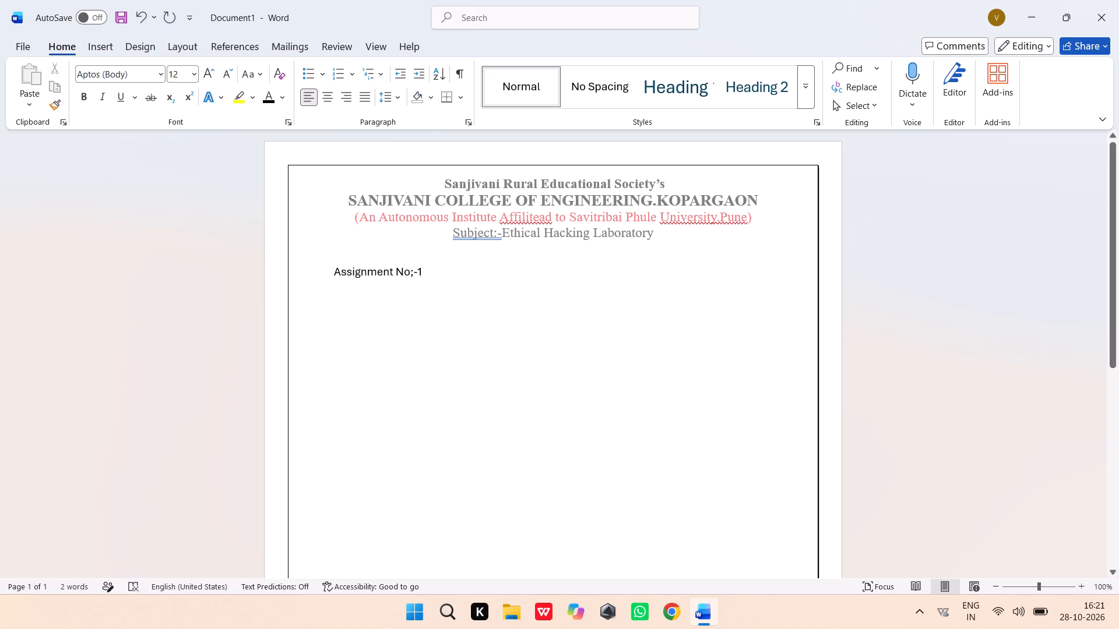
Make the "Assignment No;-1" line bold and center it.
{"action": "double_click", "coordinate": [335, 268]}
{"action": "left_click_drag", "start_coordinate": [335, 268], "coordinate": [392, 271]}
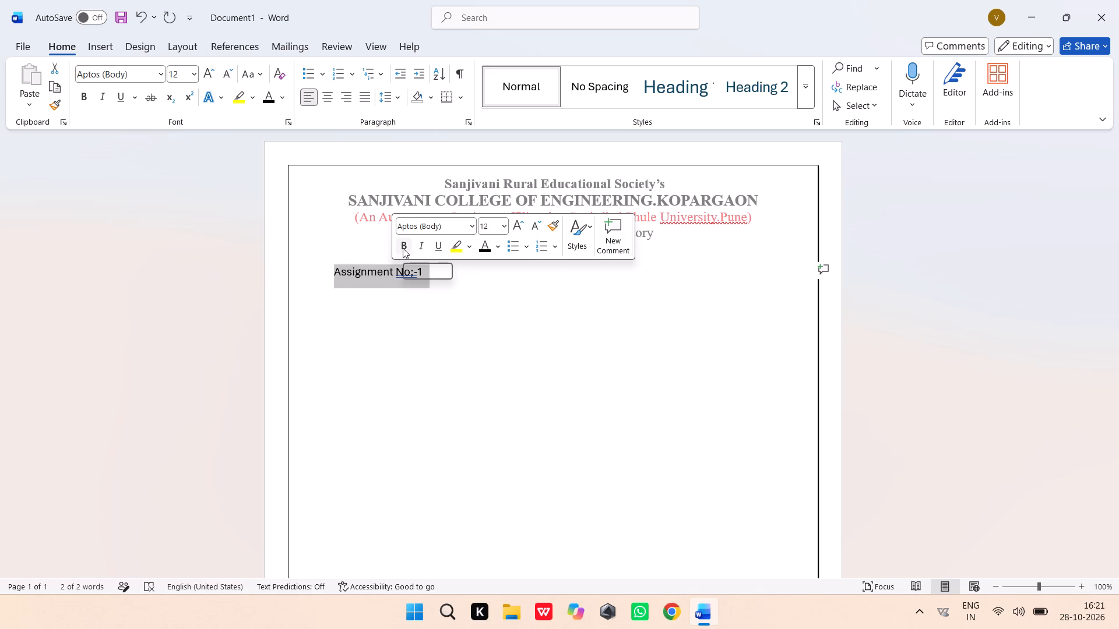
{"action": "left_click", "coordinate": [403, 248]}
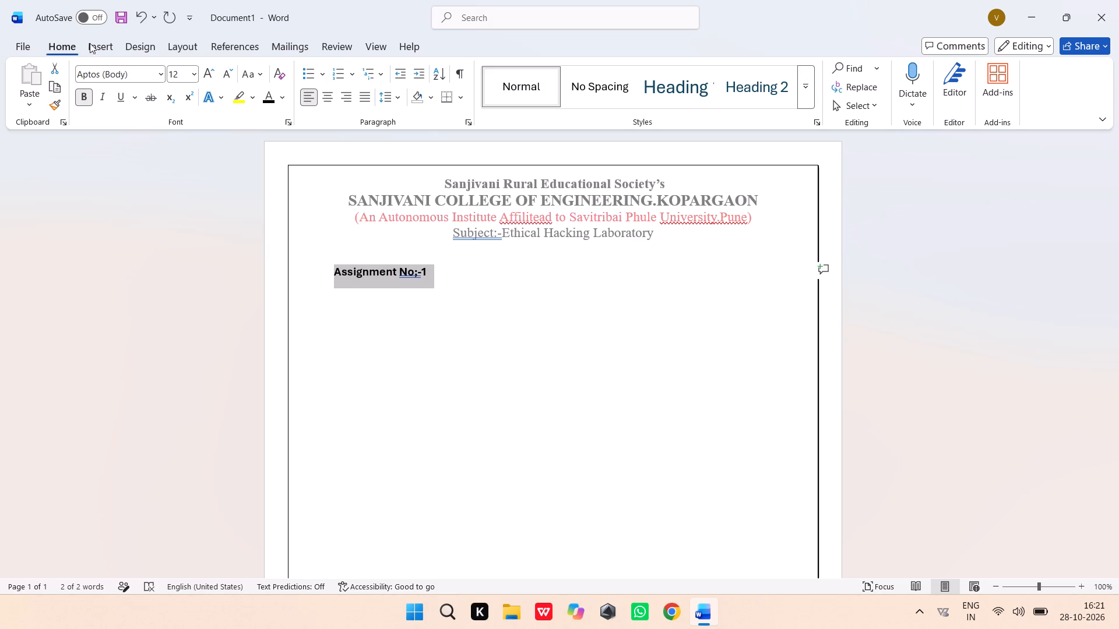
{"action": "left_click", "coordinate": [329, 100]}
{"action": "left_click", "coordinate": [618, 275]}
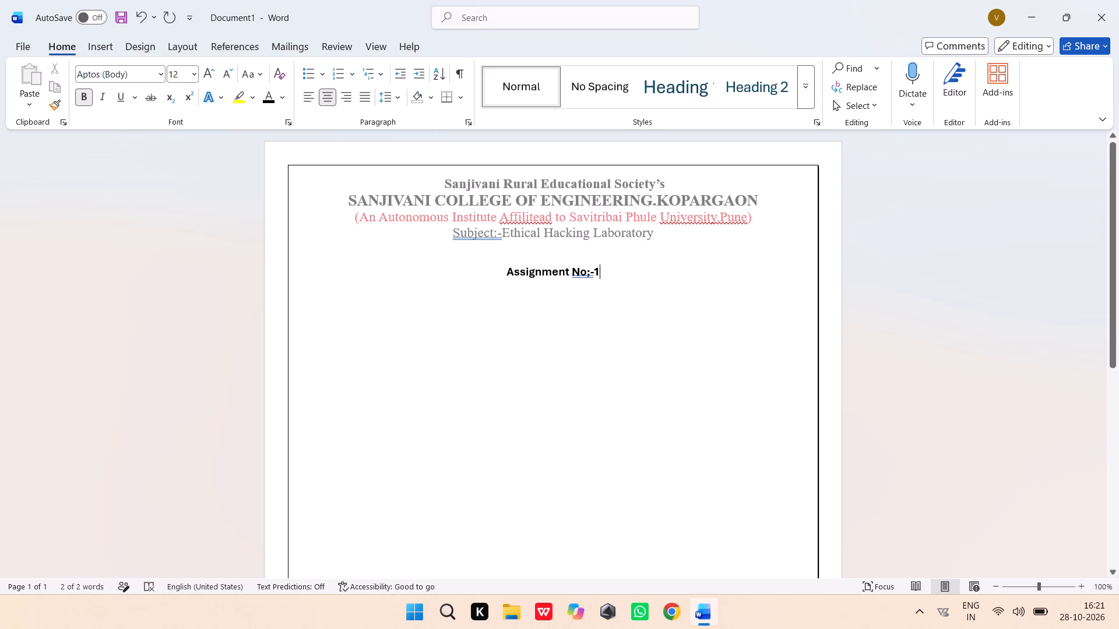
Start a left-aligned line below the assignment number with the word "Title".
{"action": "key", "text": "Return"}
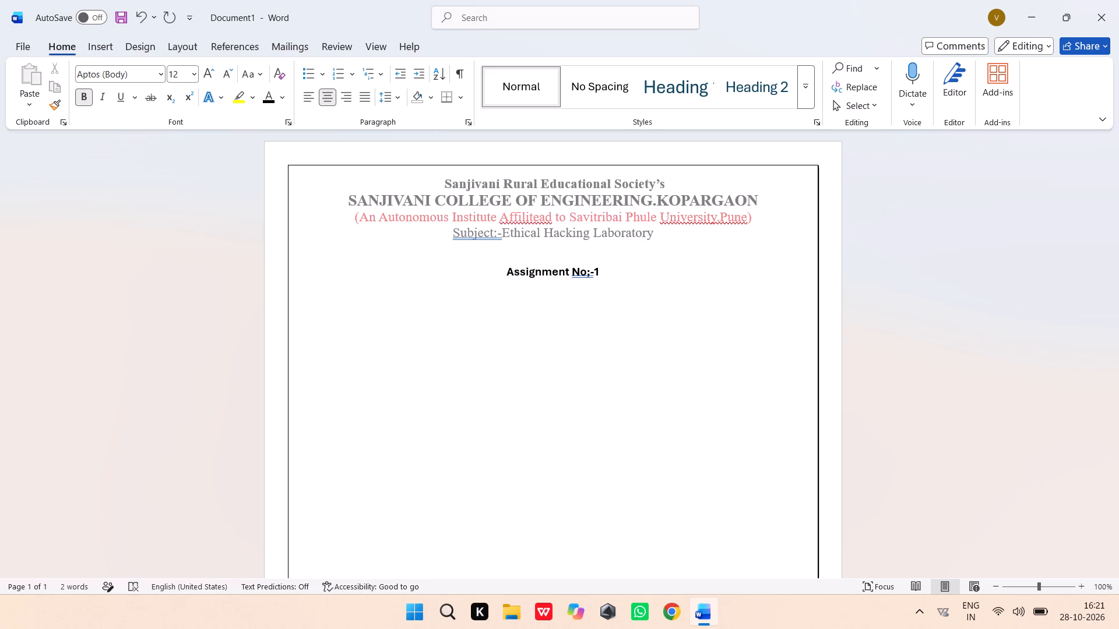
{"action": "left_click", "coordinate": [303, 94]}
{"action": "type", "text": "Title"}
Set the font size of the "Assignment No;-1" line to 14.
{"action": "left_click", "coordinate": [504, 269]}
{"action": "left_click_drag", "start_coordinate": [504, 269], "coordinate": [603, 278]}
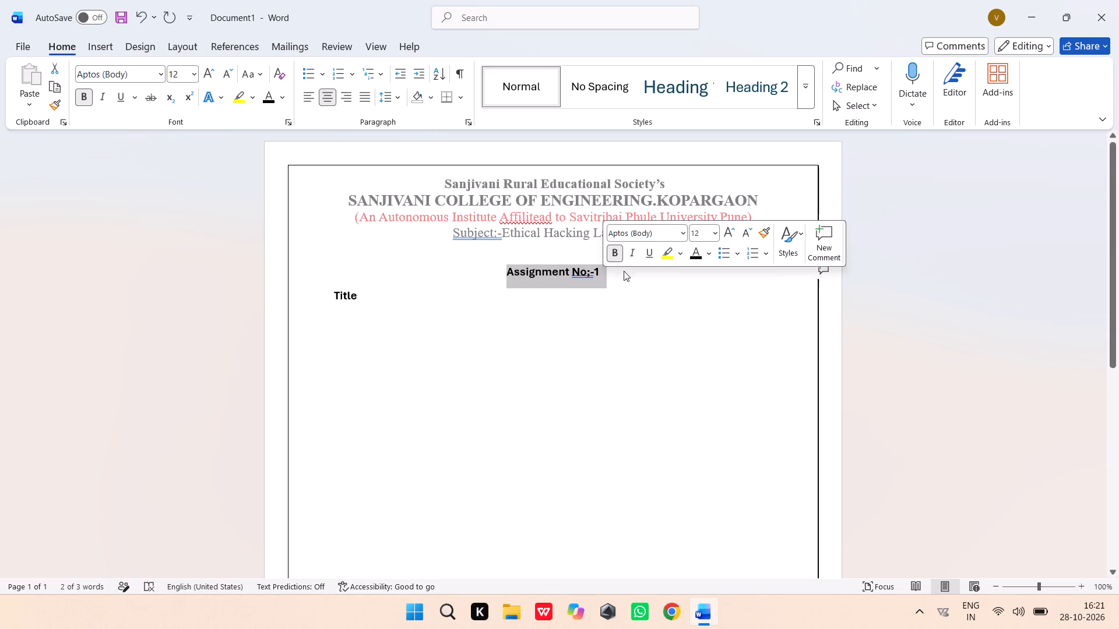
{"action": "left_click", "coordinate": [712, 234]}
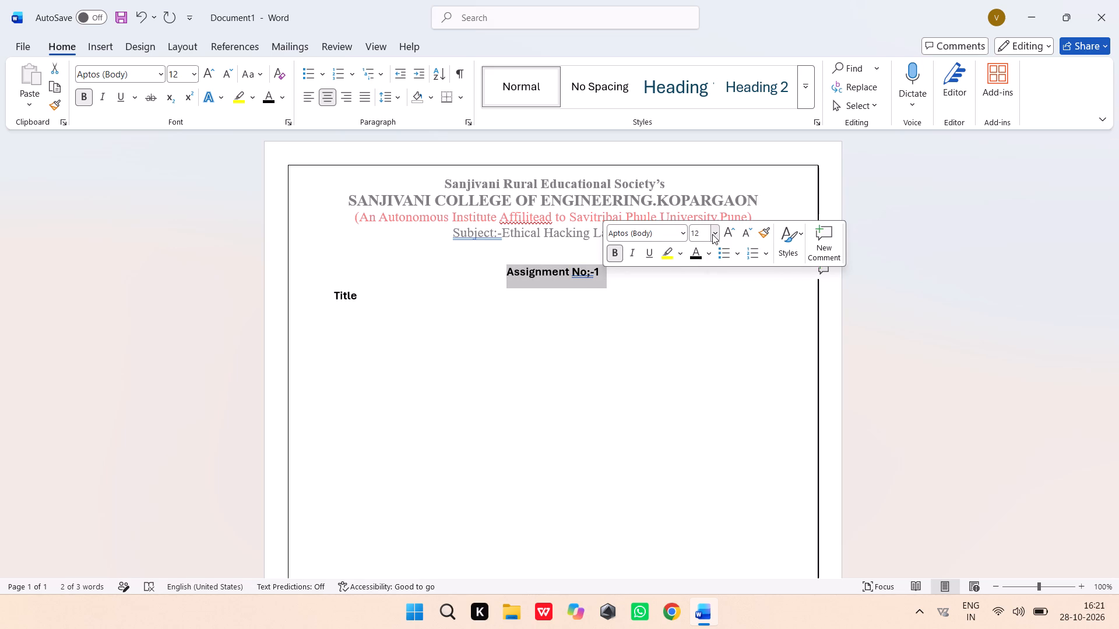
{"action": "left_click", "coordinate": [702, 337]}
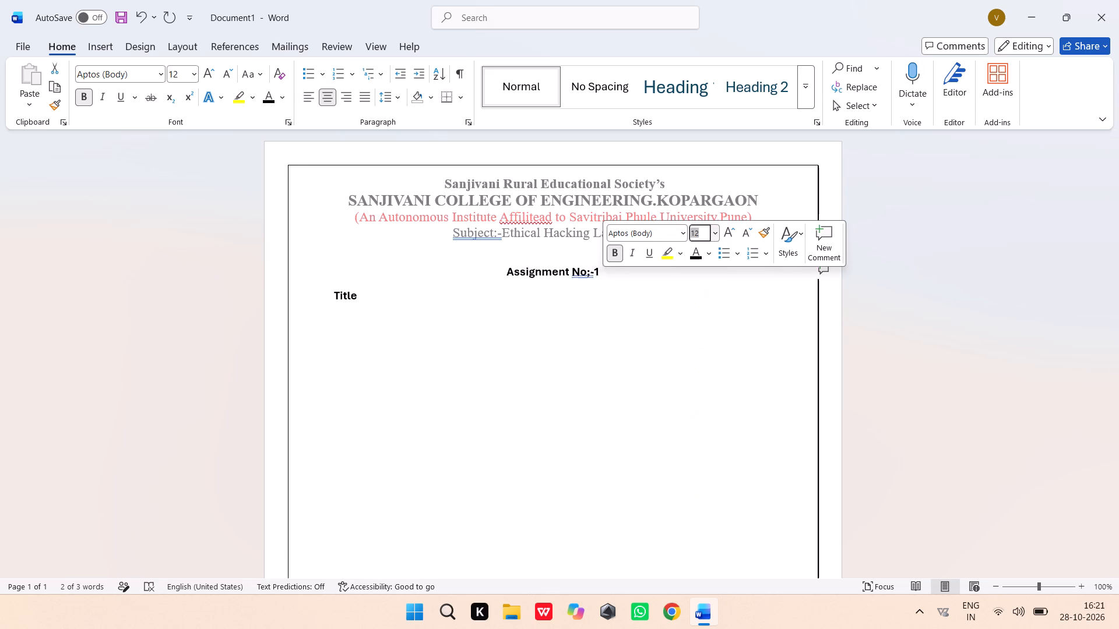
Complete the title line so it reads "Title:-Implementation Of Basic Command On Kali Linux Platform".
{"action": "left_click", "coordinate": [587, 334]}
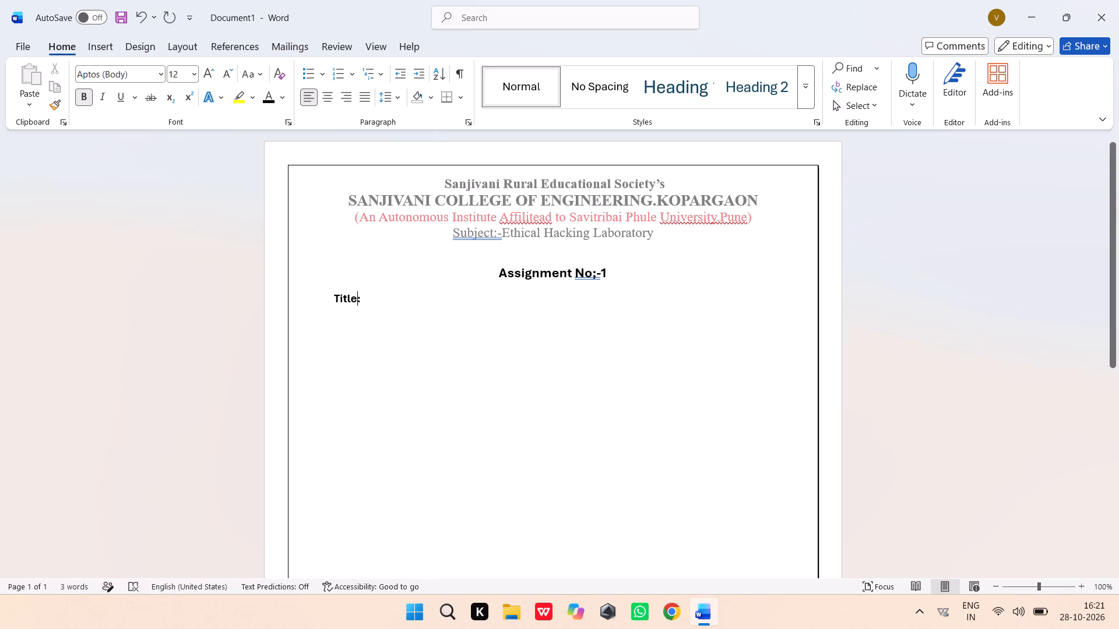
{"action": "key", "text": "shift+colon"}
{"action": "key", "text": "minus"}
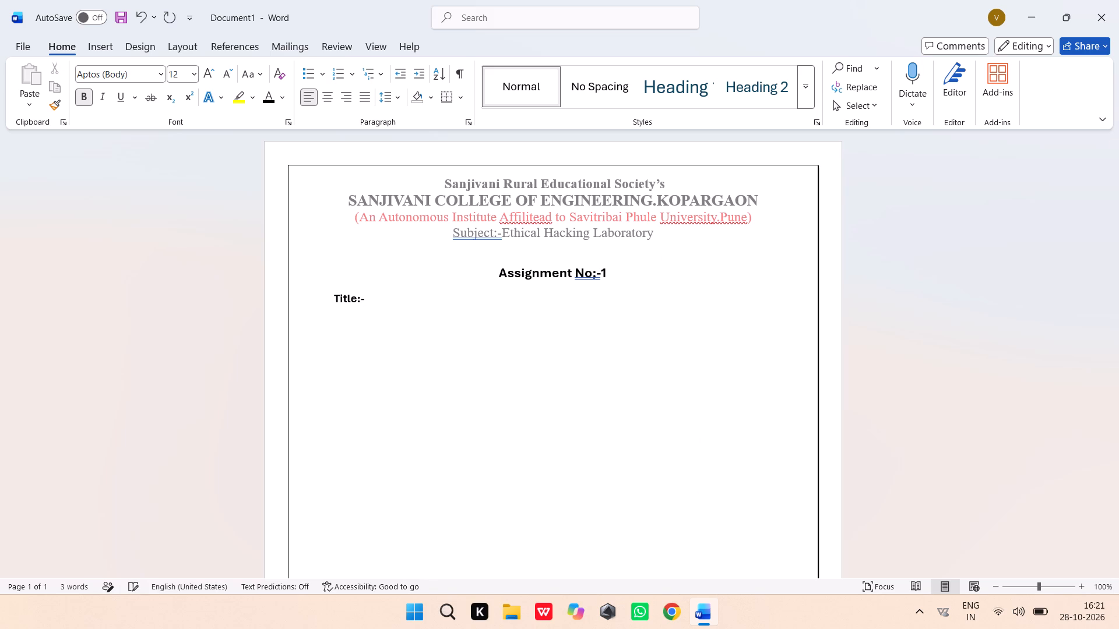
{"action": "type", "text": "Implementation"}
{"action": "key", "text": "space"}
{"action": "key", "text": "shift+o"}
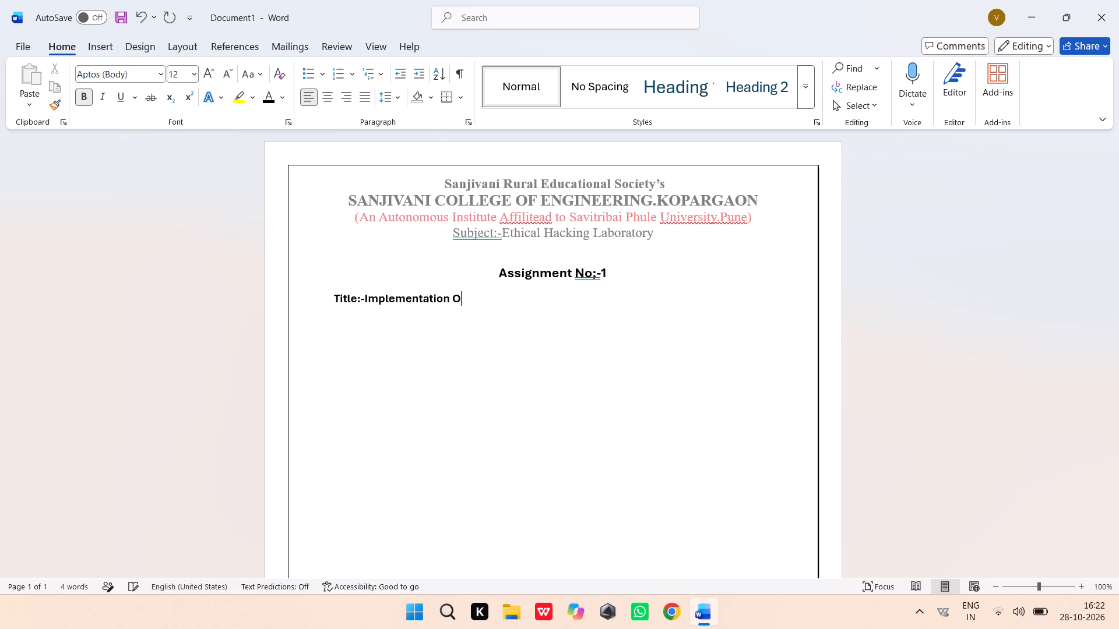
{"action": "type", "text": "f Basic"}
{"action": "key", "text": "space"}
{"action": "type", "text": "Command"}
{"action": "key", "text": "space"}
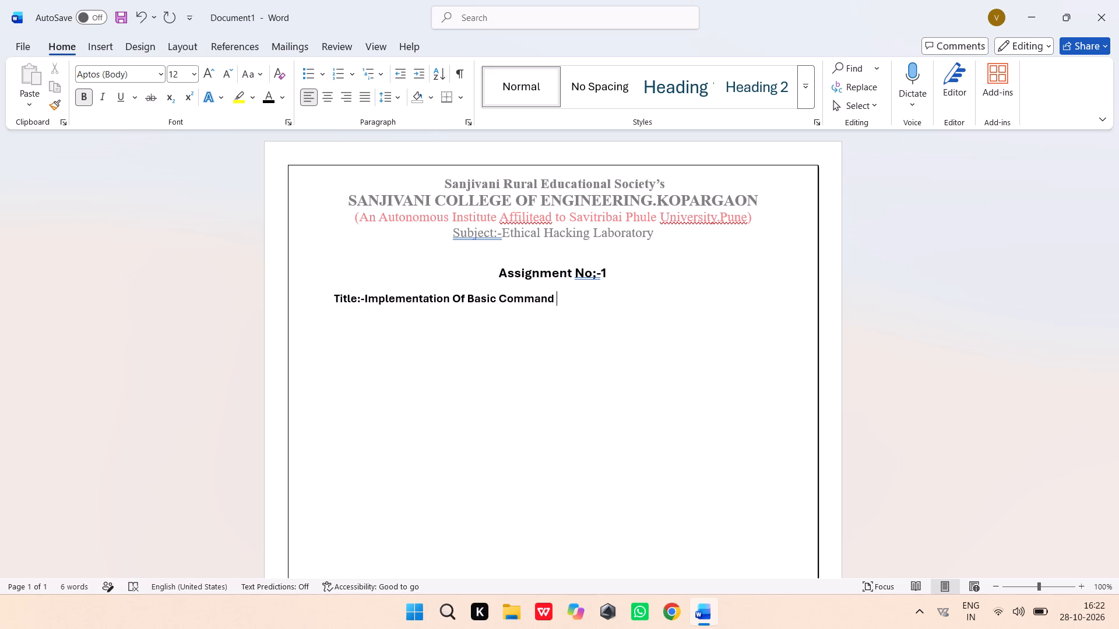
{"action": "type", "text": "On"}
{"action": "key", "text": "space"}
{"action": "type", "text": "Kali Linux"}
{"action": "key", "text": "space"}
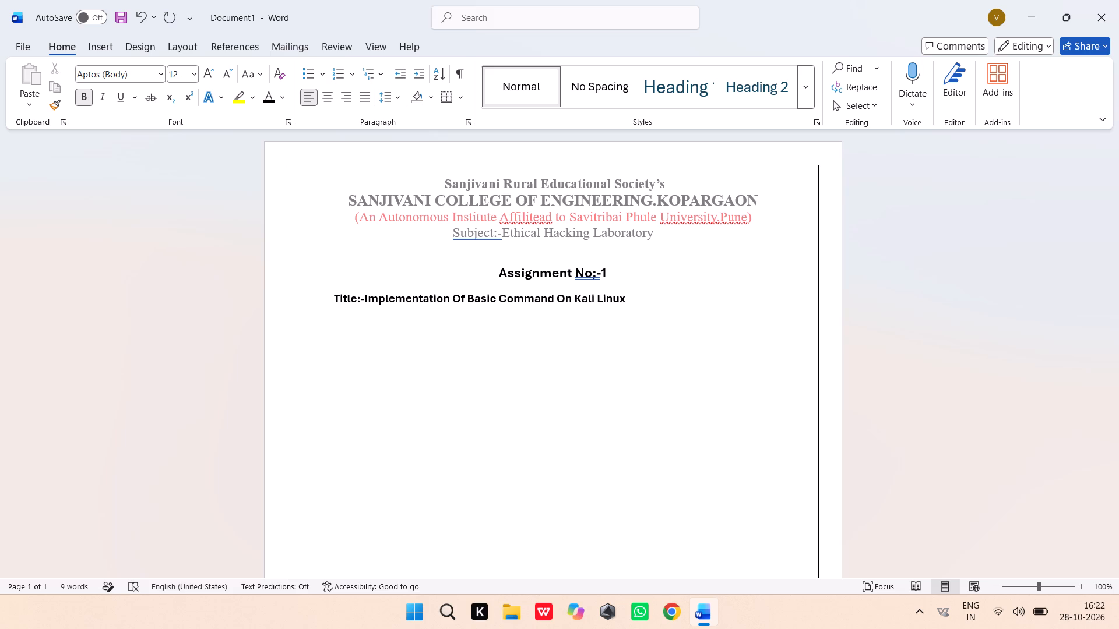
{"action": "key", "text": "shift+p"}
{"action": "type", "text": "la"}
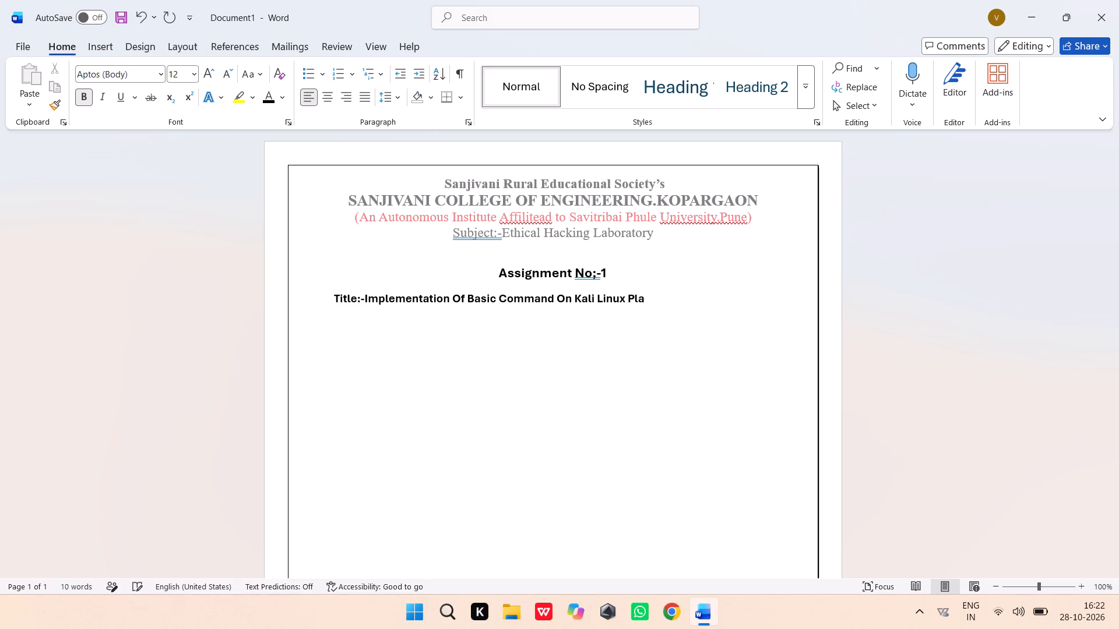
{"action": "type", "text": "tform"}
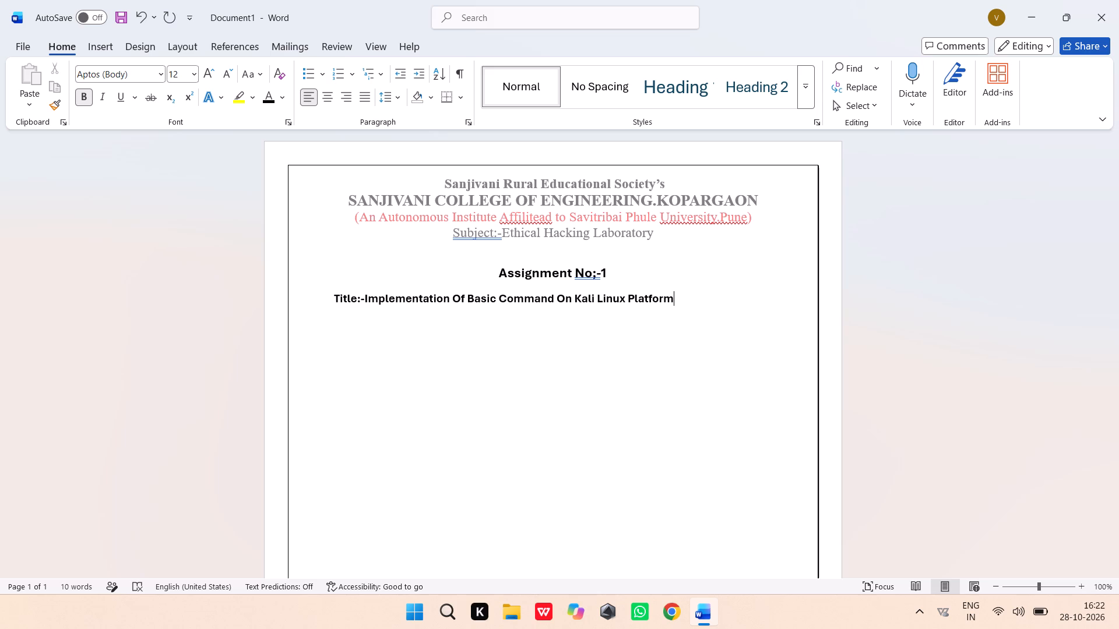
Remove the bold formatting from "Implementation Of Basic Command On Kali Linux Platform", leaving the "Title:-" label bold.
{"action": "left_click", "coordinate": [363, 298]}
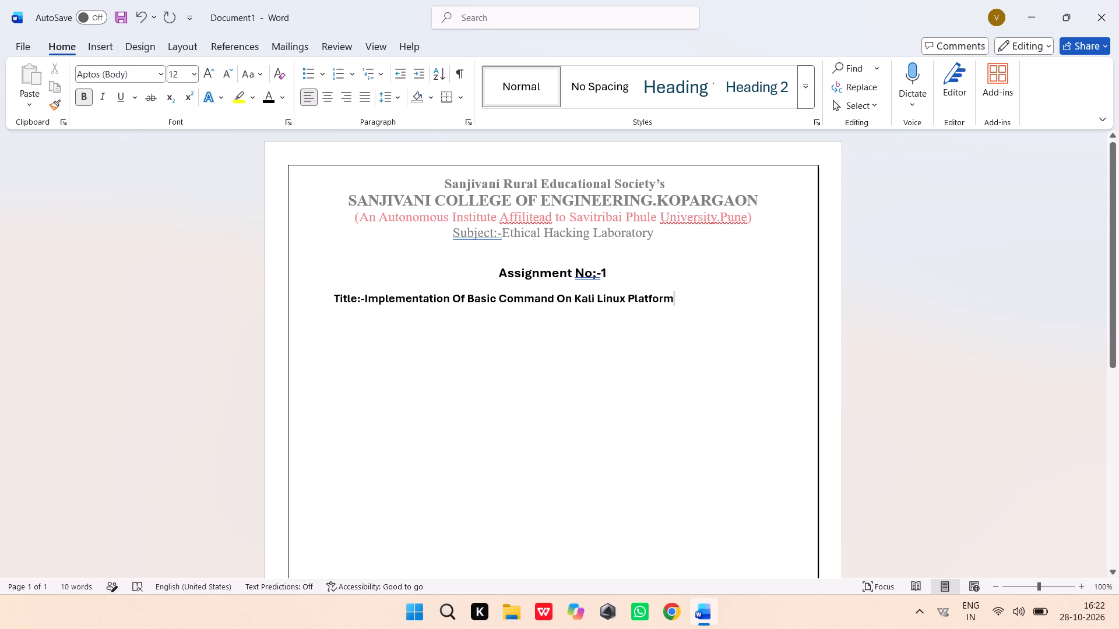
{"action": "left_click_drag", "start_coordinate": [363, 298], "coordinate": [685, 310]}
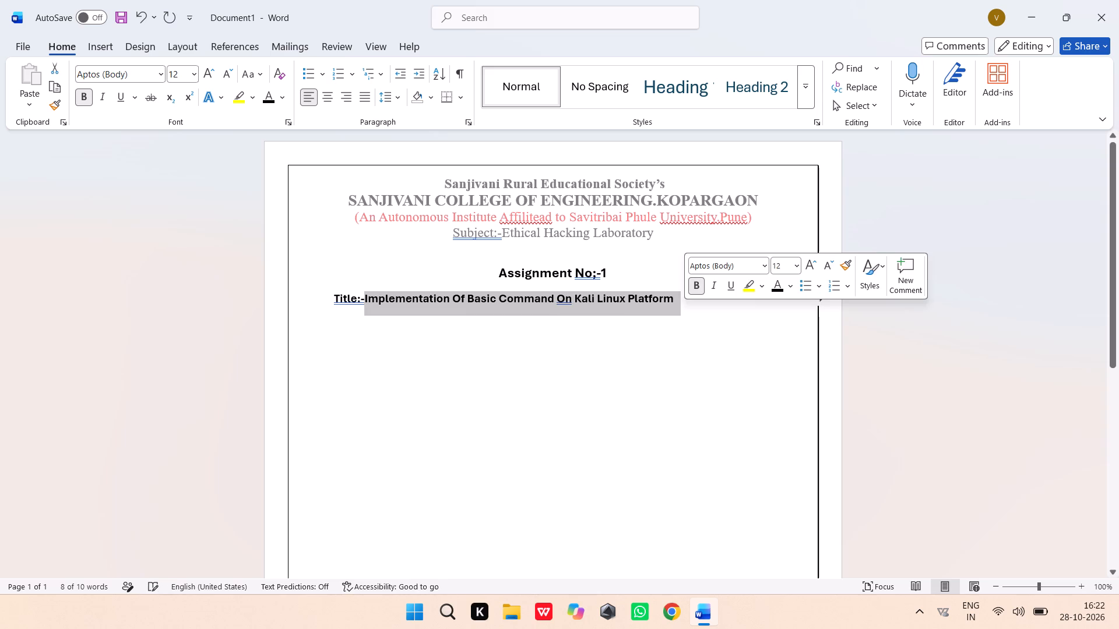
{"action": "left_click", "coordinate": [693, 287]}
{"action": "left_click", "coordinate": [610, 400]}
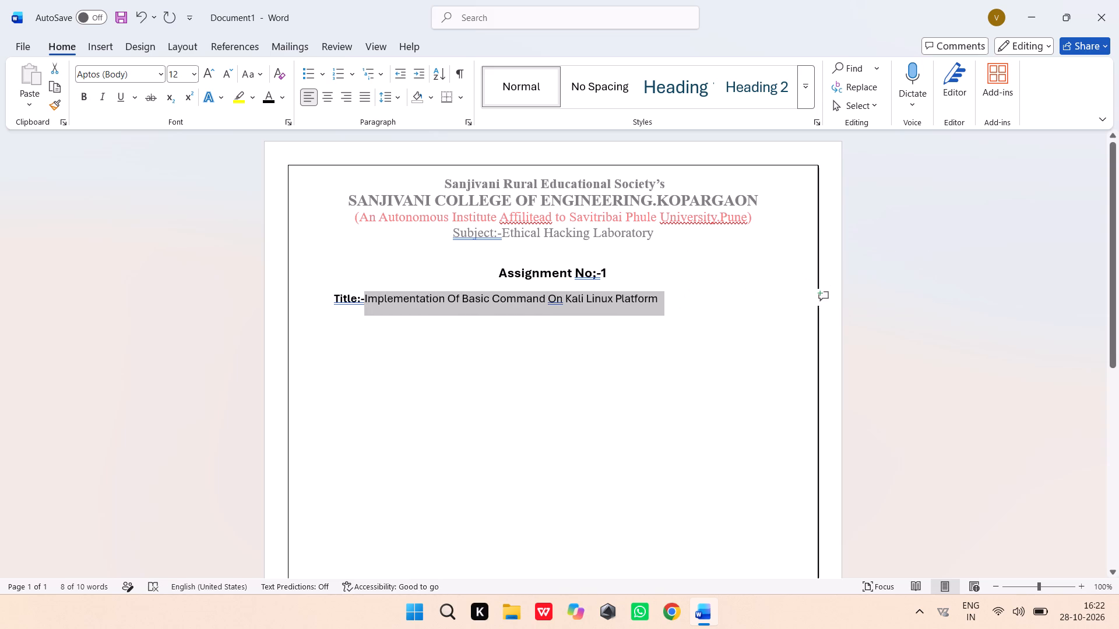
Add a new empty line after the title line.
{"action": "left_click", "coordinate": [666, 301]}
{"action": "key", "text": "Return"}
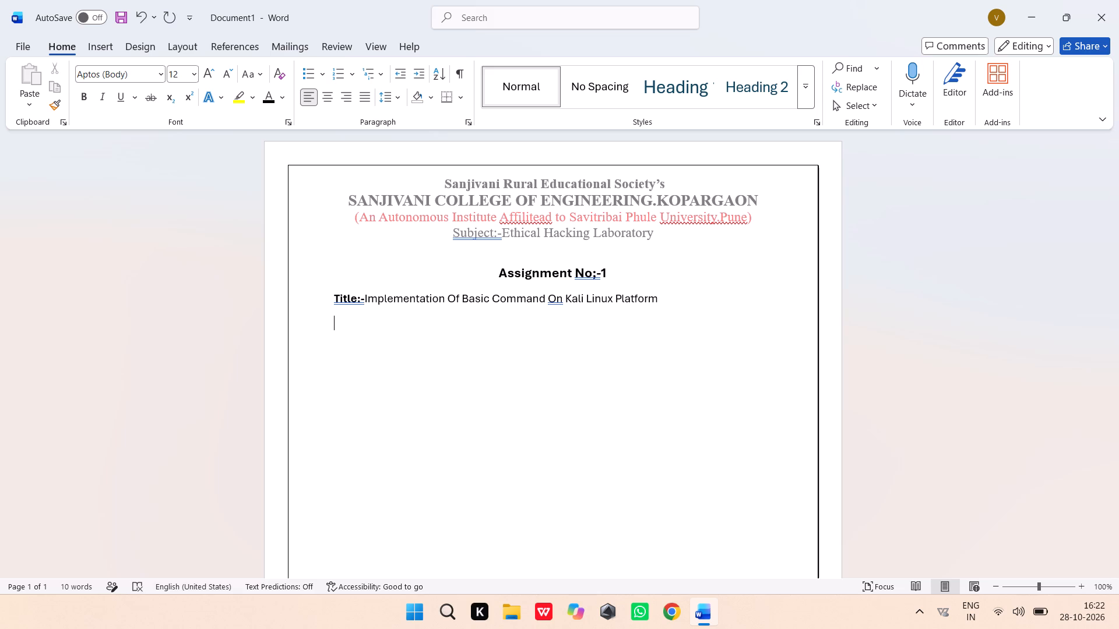
Join the title line to the centered "Assignment No;-1" line, and split it back onto its own line with that line's centered alignment.
{"action": "left_click", "coordinate": [329, 297]}
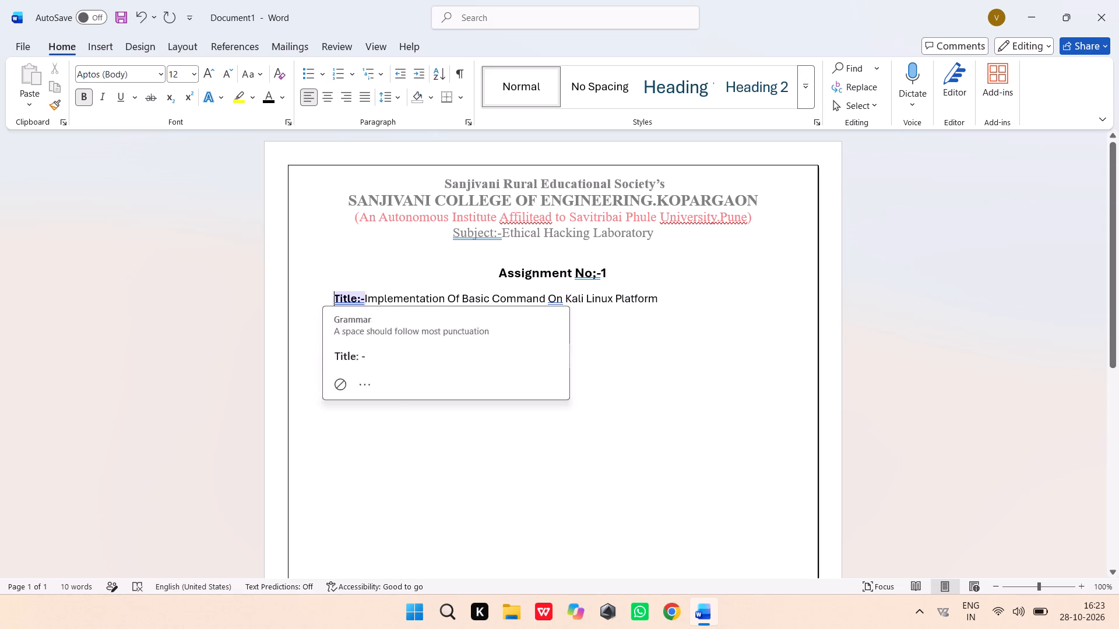
{"action": "key", "text": "BackSpace"}
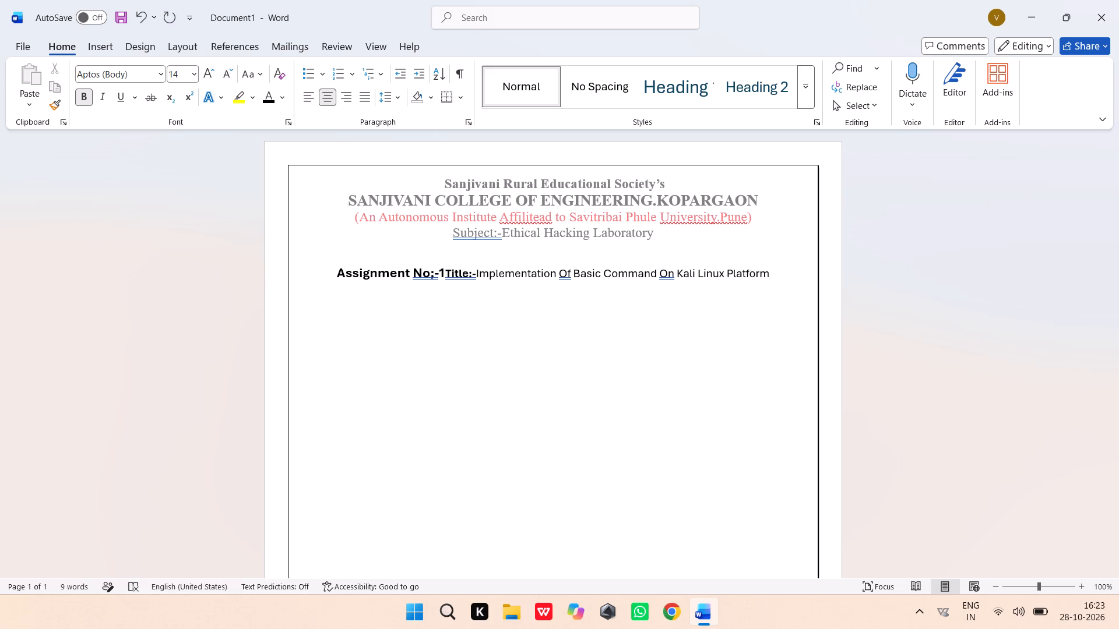
{"action": "key", "text": "Return"}
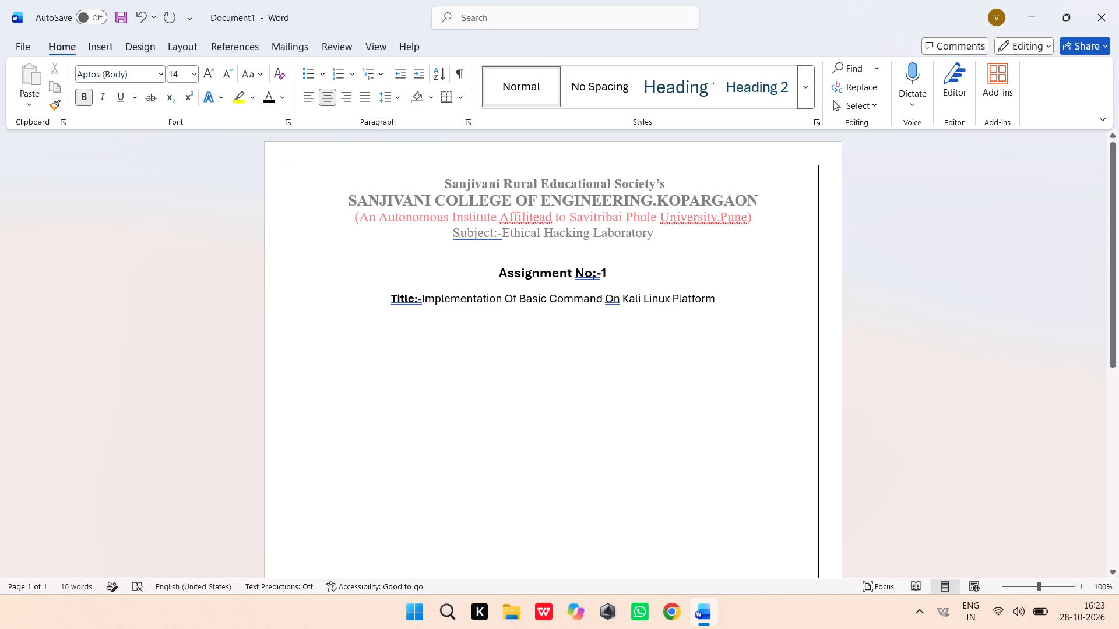
Left-align the "Title:-Implementation Of Basic Command On Kali Linux Platform" line.
{"action": "double_click", "coordinate": [388, 296]}
{"action": "left_click_drag", "start_coordinate": [388, 296], "coordinate": [532, 294]}
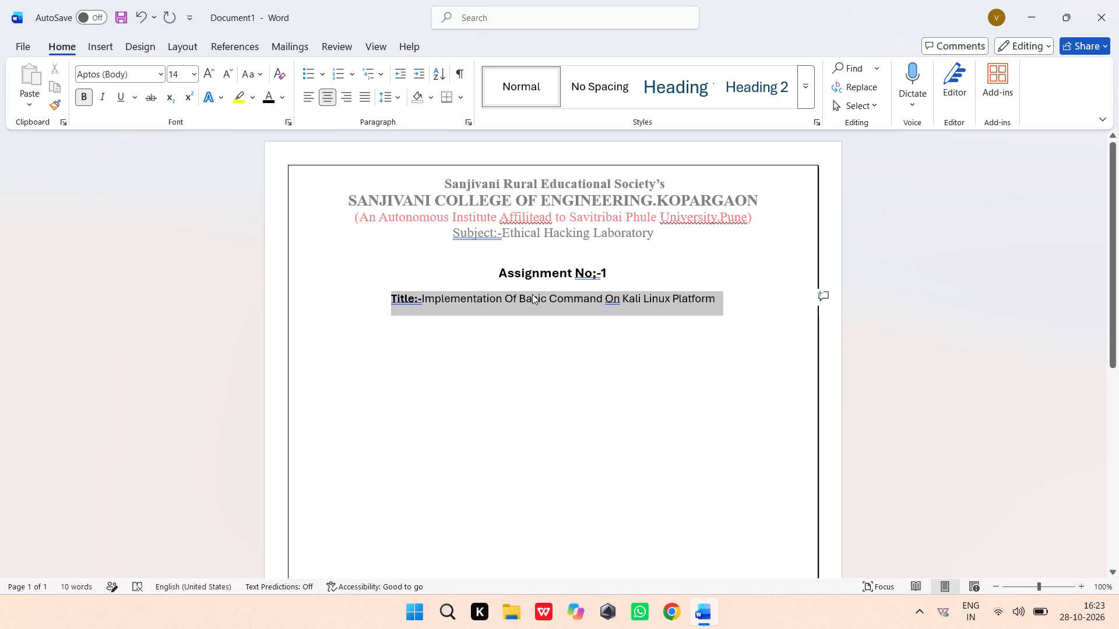
{"action": "left_click_drag", "start_coordinate": [532, 294], "coordinate": [565, 295]}
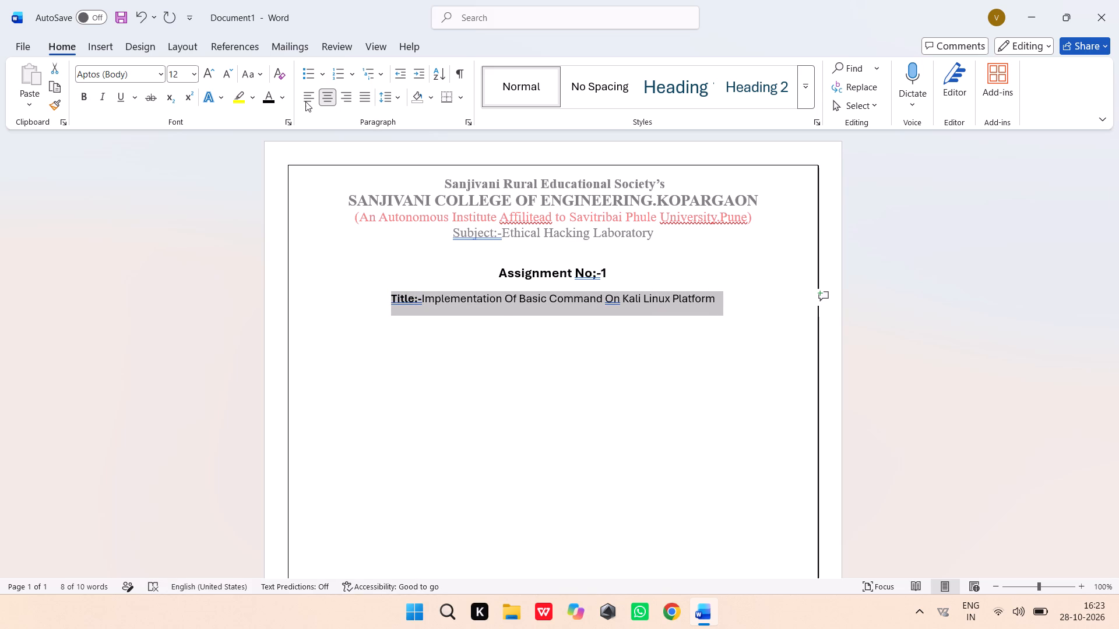
{"action": "left_click", "coordinate": [305, 101]}
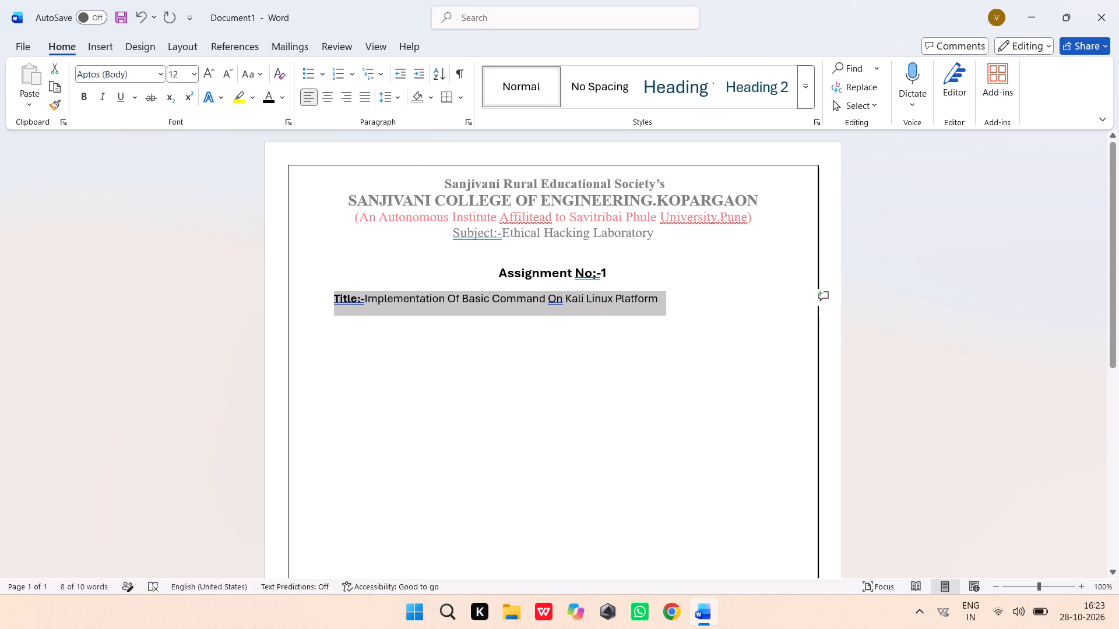
Start the first command entry on the empty line below the title with "1)pwd".
{"action": "left_click", "coordinate": [342, 370]}
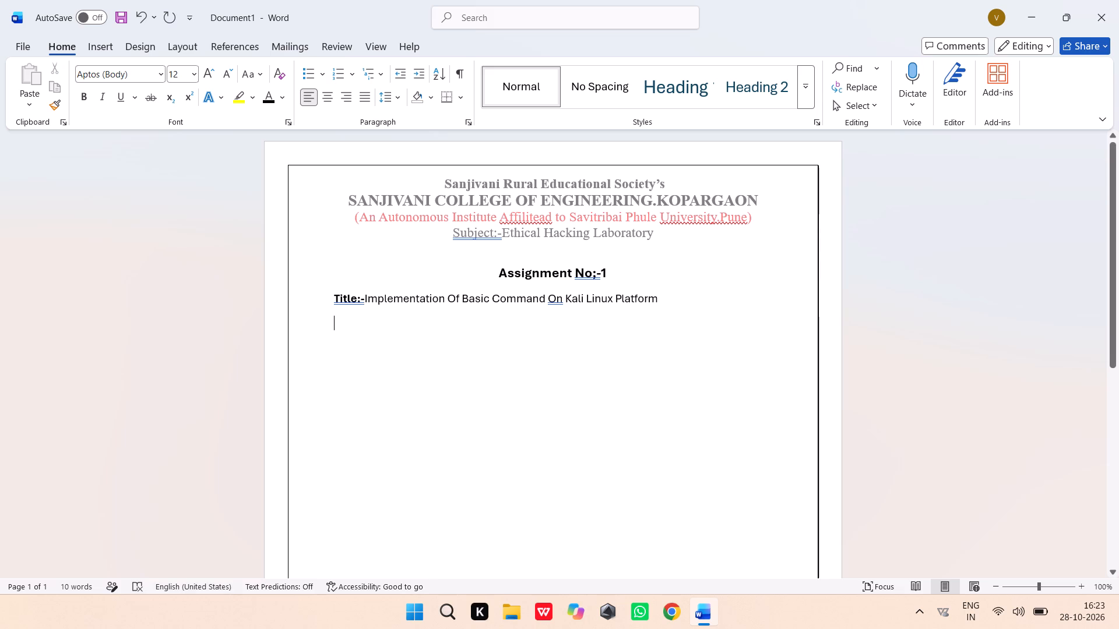
{"action": "key", "text": "1"}
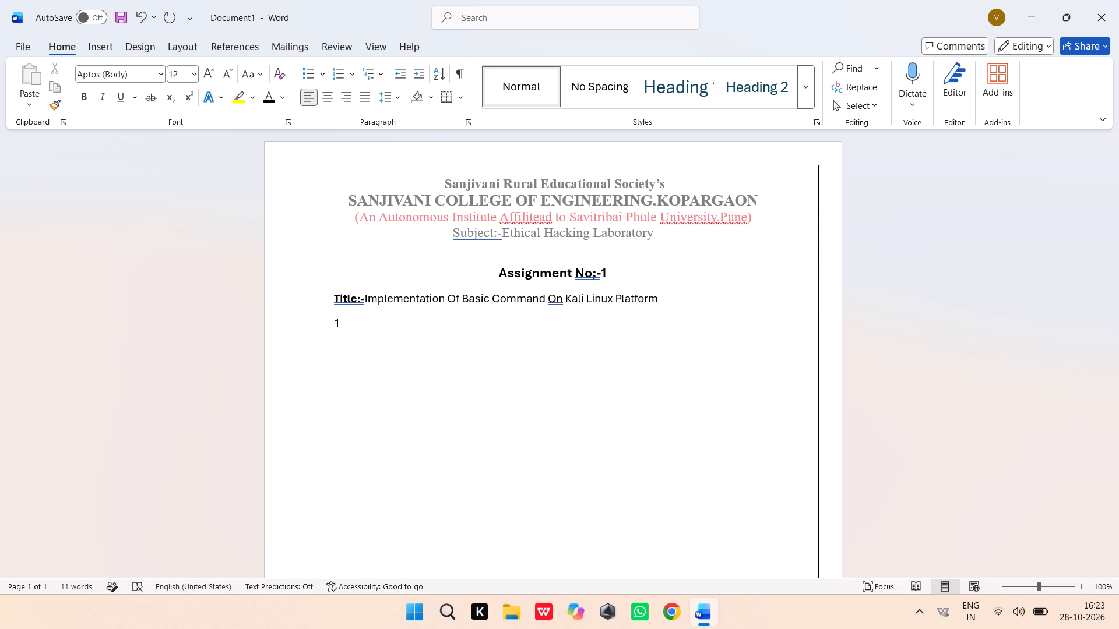
{"action": "key", "text": "shift+parenright"}
{"action": "key", "text": "shift+p"}
{"action": "key", "text": "BackSpace"}
{"action": "type", "text": "pwd"}
Make the command name "pwd" in the first entry bold, leaving "1)" in regular weight.
{"action": "left_click", "coordinate": [344, 324]}
{"action": "left_click_drag", "start_coordinate": [344, 324], "coordinate": [366, 326]}
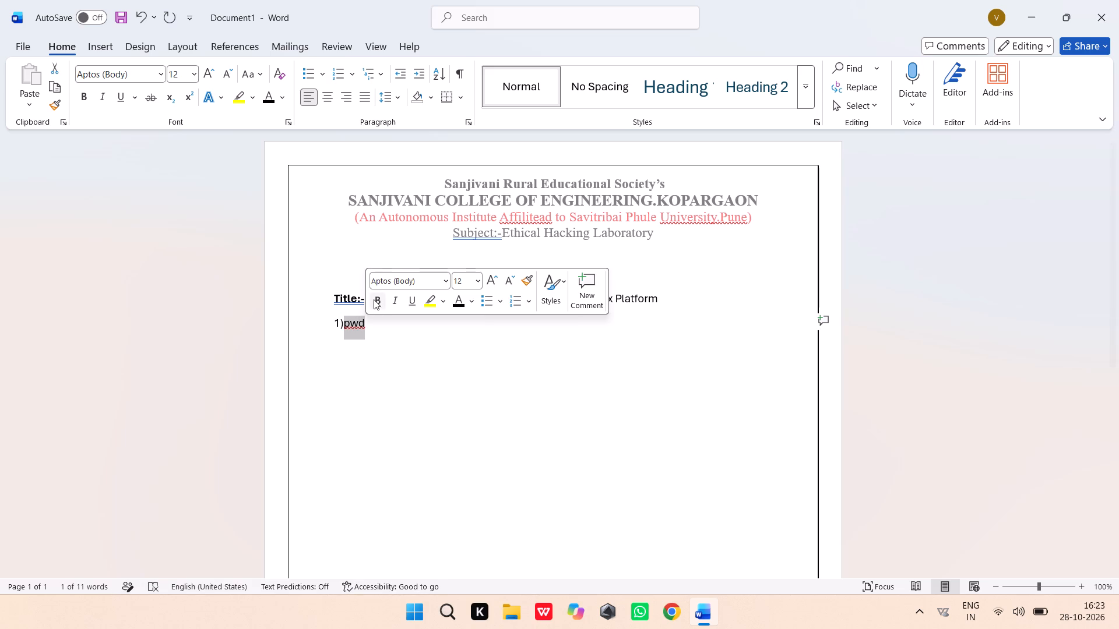
{"action": "left_click", "coordinate": [374, 299]}
Append ";-This " after "pwd" and remove the bold formatting from the appended text.
{"action": "left_click", "coordinate": [374, 324]}
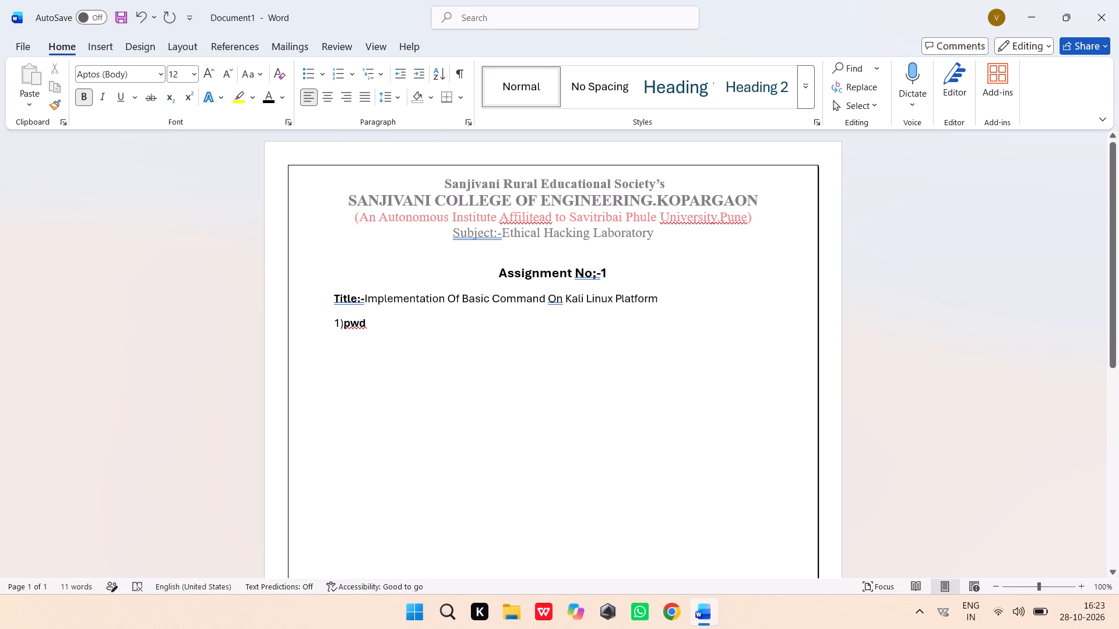
{"action": "type", "text": ";-"}
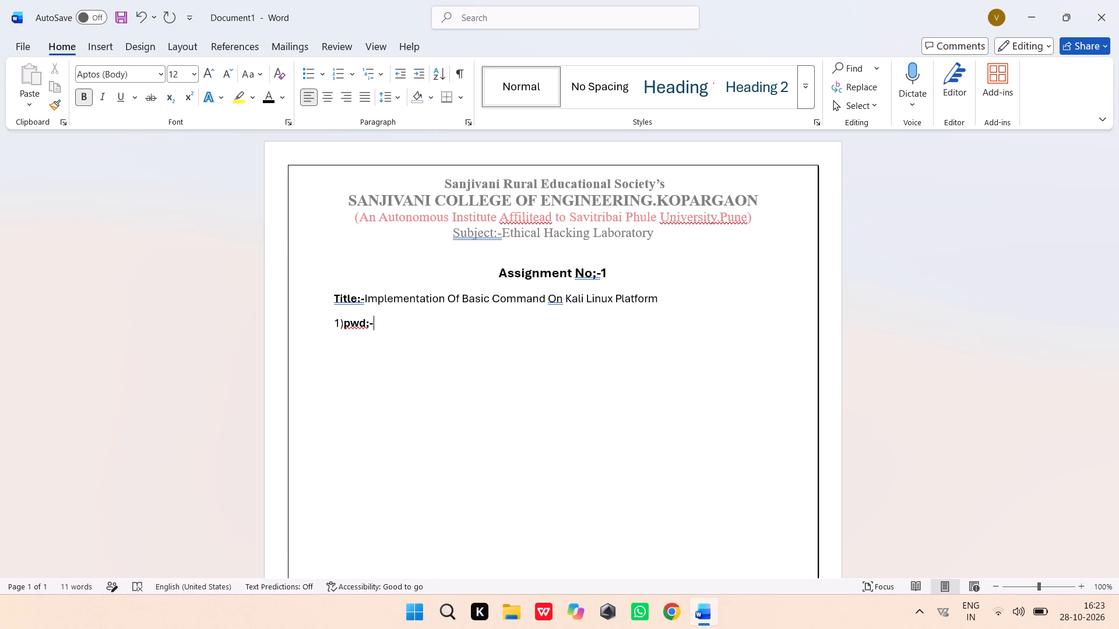
{"action": "type", "text": "This"}
{"action": "key", "text": "space"}
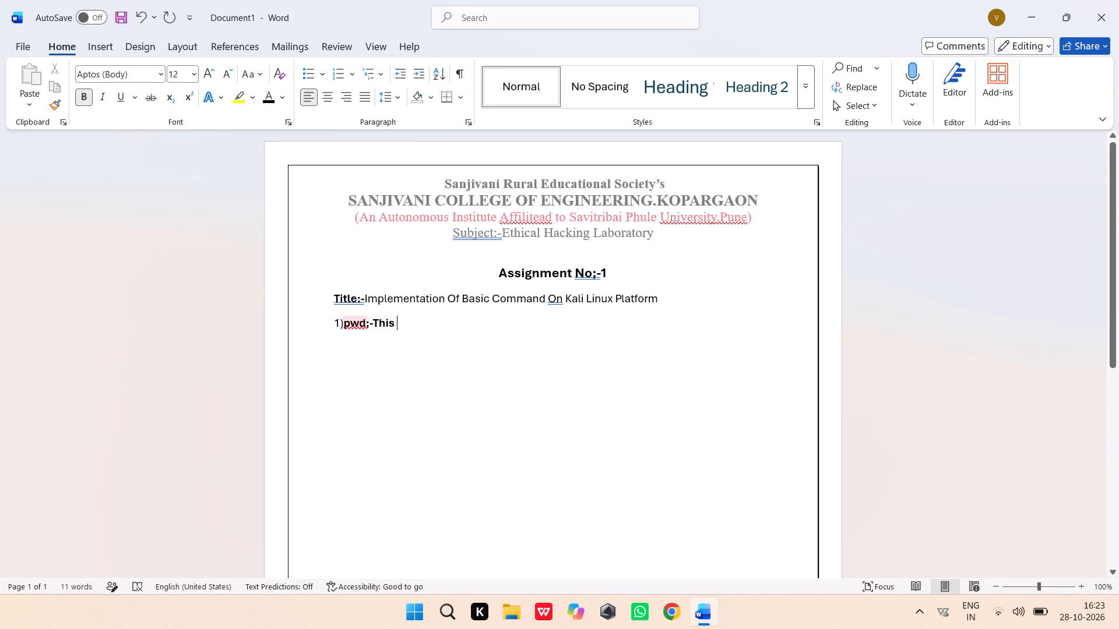
{"action": "left_click", "coordinate": [370, 321]}
{"action": "left_click_drag", "start_coordinate": [370, 321], "coordinate": [389, 324]}
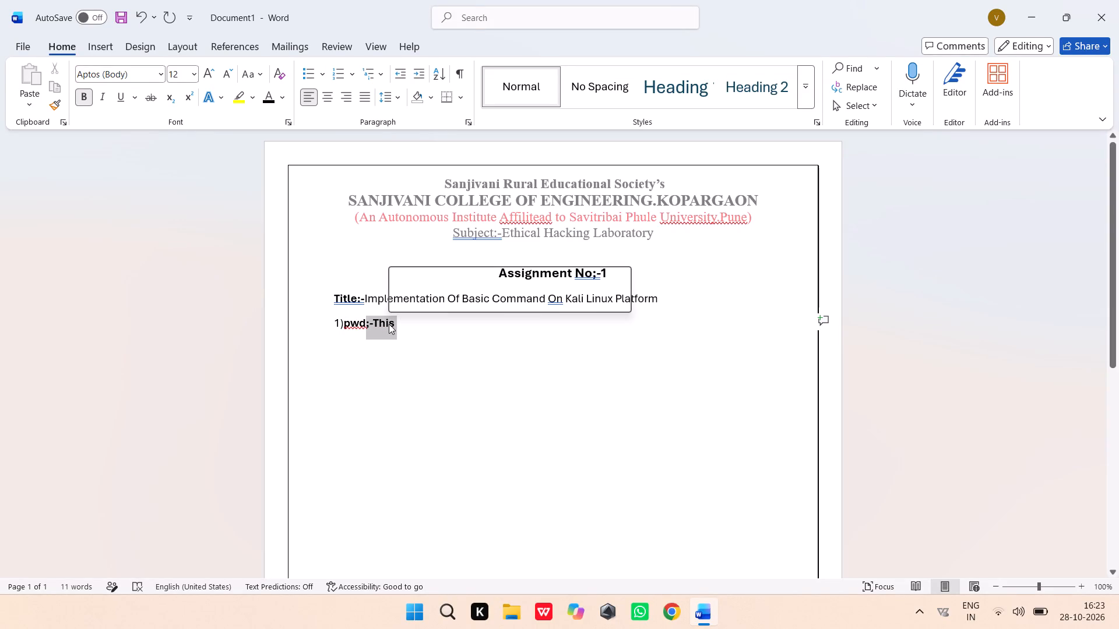
{"action": "left_click", "coordinate": [398, 295]}
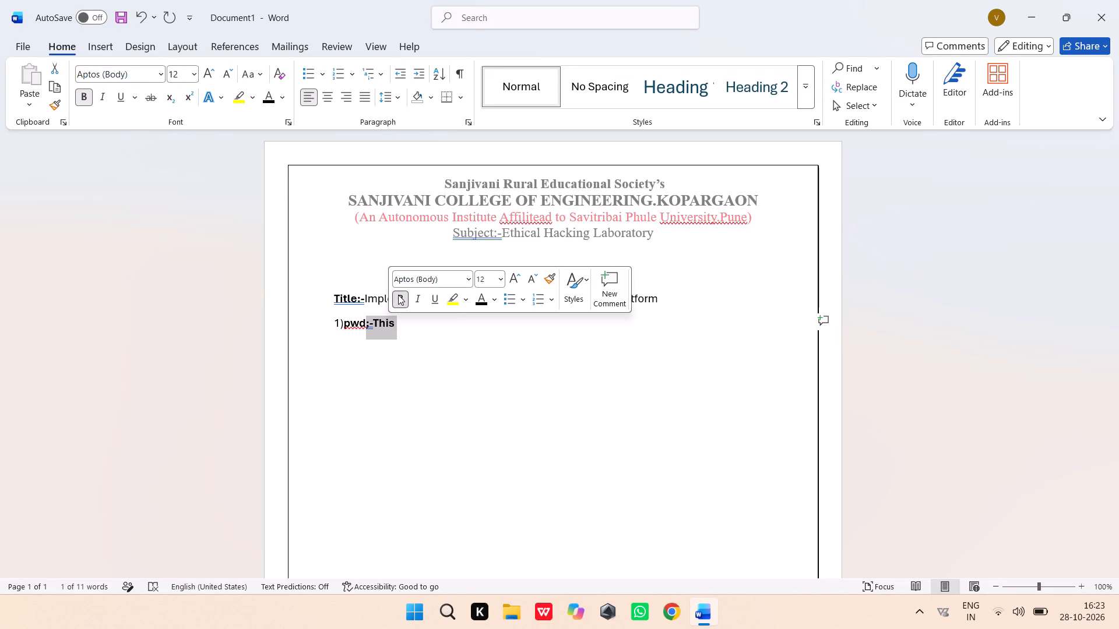
{"action": "left_click", "coordinate": [403, 328]}
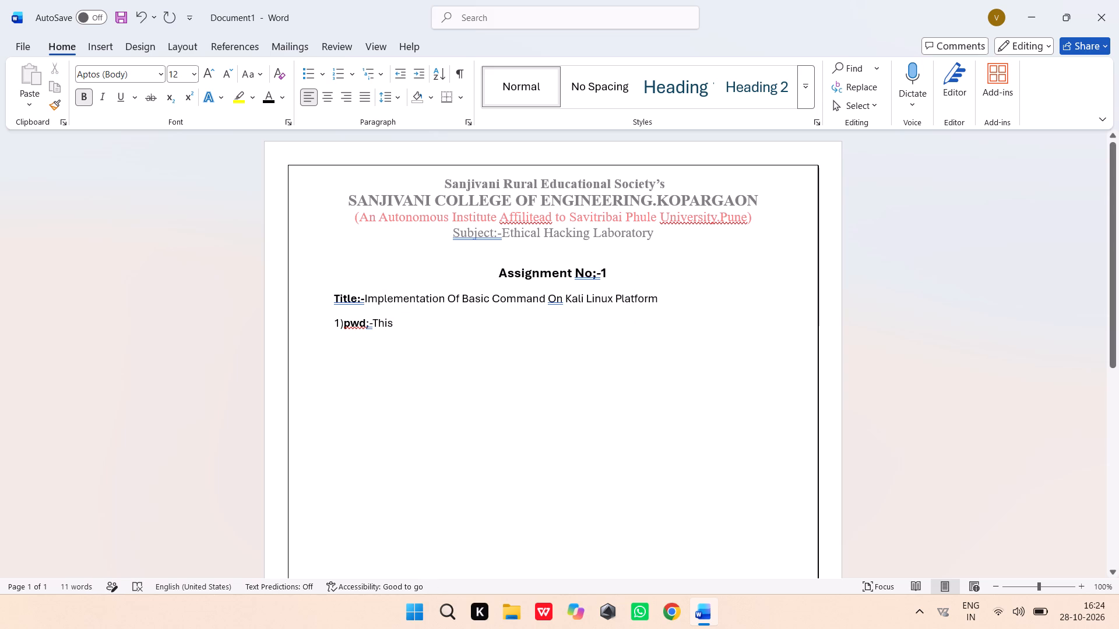
Continue the pwd description after "This" with "command are use to display present working directory".
{"action": "type", "text": "command are"}
{"action": "key", "text": "space"}
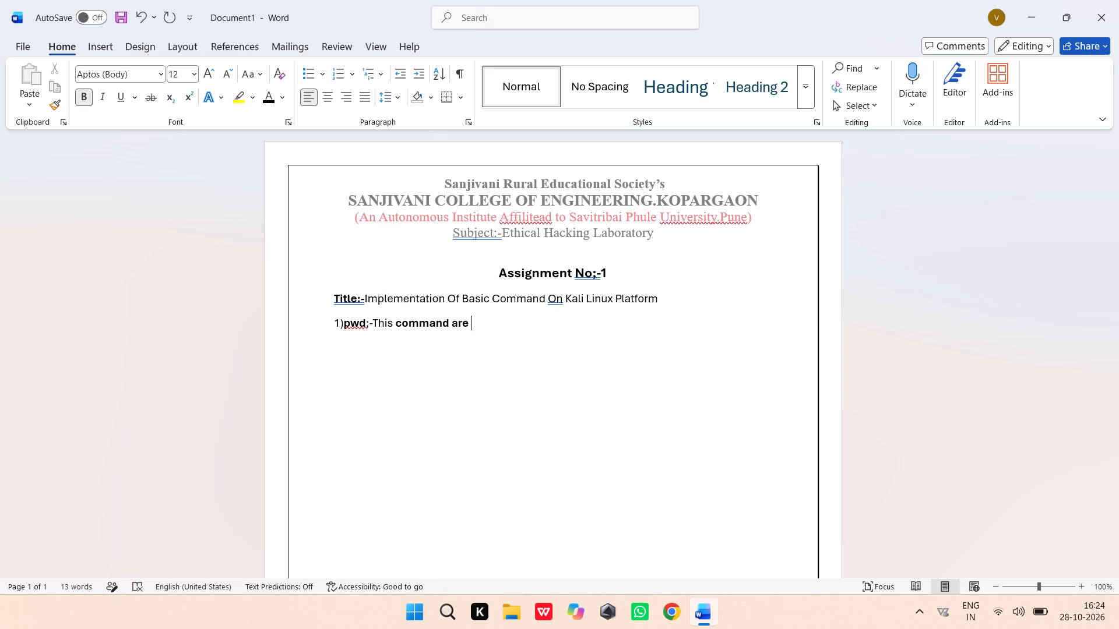
{"action": "type", "text": "Use"}
{"action": "key", "text": "BackSpace"}
{"action": "key", "text": "BackSpace"}
{"action": "key", "text": "BackSpace"}
{"action": "type", "text": "use to display"}
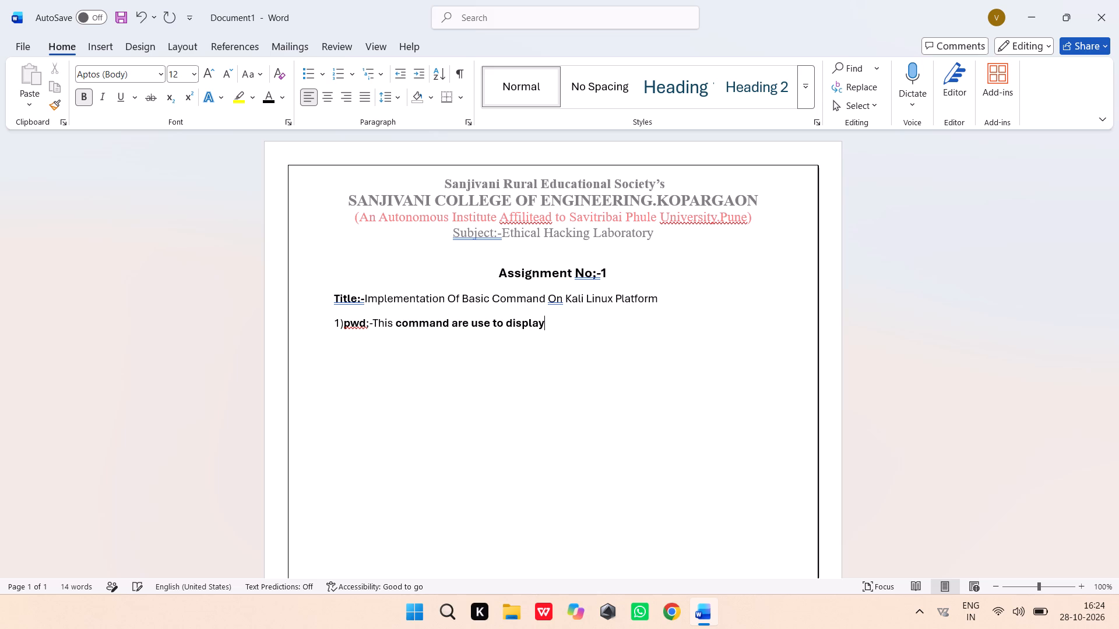
{"action": "key", "text": "space"}
{"action": "type", "text": "present working directory"}
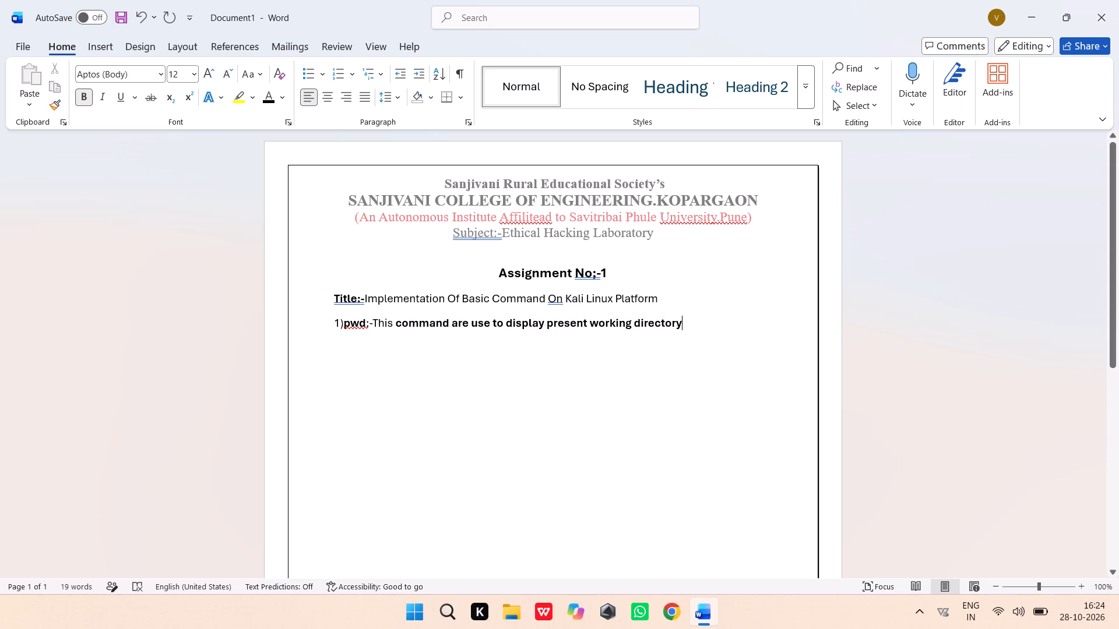
Remove the bold formatting from the pwd description "This command are use to display present working directory".
{"action": "left_click", "coordinate": [393, 321]}
{"action": "left_click_drag", "start_coordinate": [393, 321], "coordinate": [653, 326]}
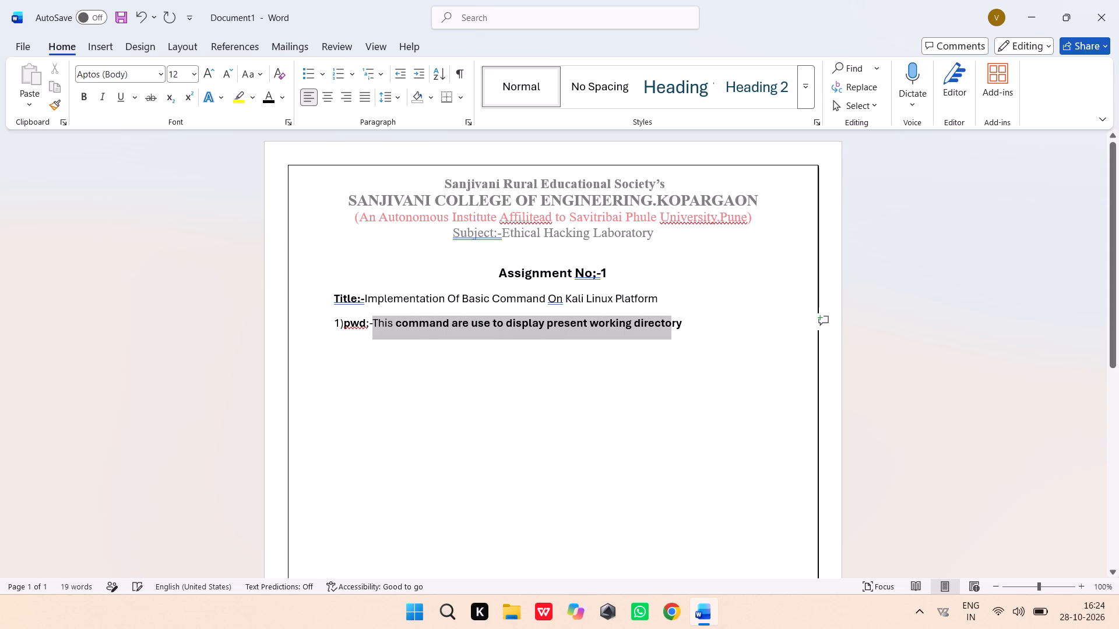
{"action": "left_click_drag", "start_coordinate": [653, 326], "coordinate": [673, 327]}
{"action": "left_click", "coordinate": [680, 302]}
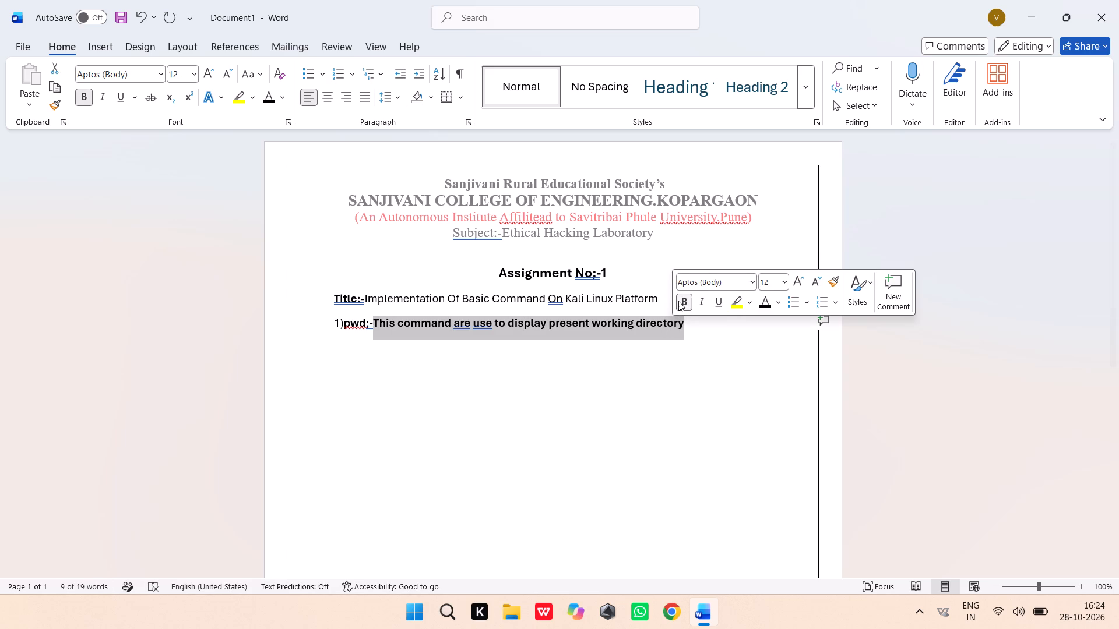
{"action": "left_click", "coordinate": [678, 301]}
{"action": "left_click", "coordinate": [610, 358]}
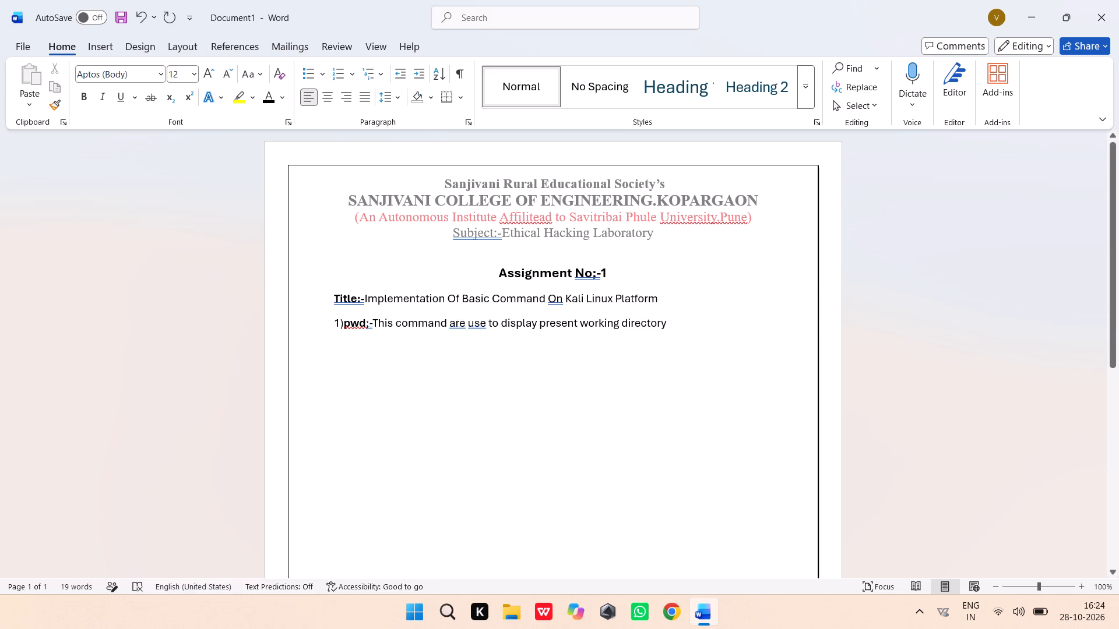
Add a new line after the pwd entry and start the second command entry with "2)ls:-".
{"action": "left_click", "coordinate": [672, 331]}
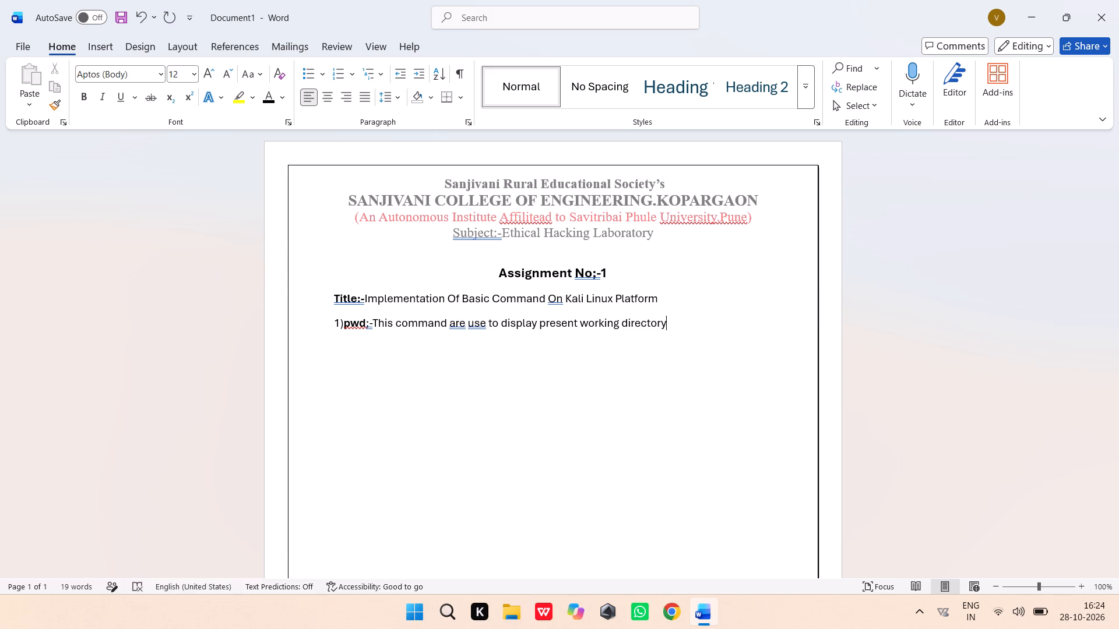
{"action": "key", "text": "Return"}
{"action": "key", "text": "2"}
{"action": "key", "text": "shift+parenright"}
{"action": "type", "text": "ls"}
{"action": "key", "text": "shift+colon"}
{"action": "key", "text": "minus"}
Make "ls:-" in the second entry bold, leaving "2)" in regular weight.
{"action": "left_click", "coordinate": [342, 344]}
{"action": "left_click_drag", "start_coordinate": [342, 344], "coordinate": [354, 347]}
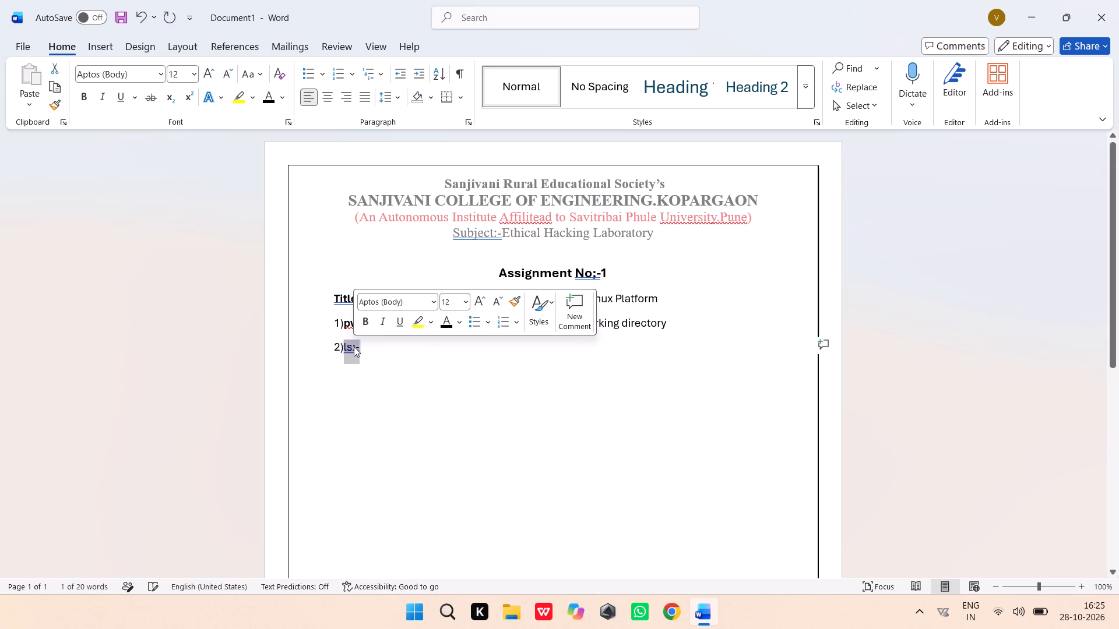
{"action": "left_click", "coordinate": [361, 323]}
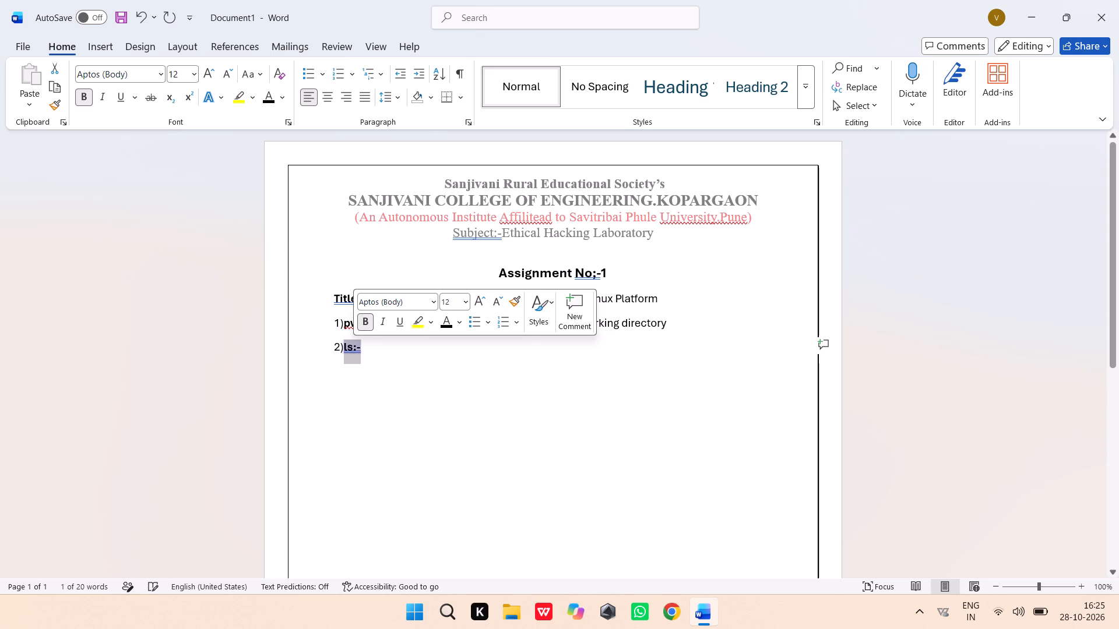
Add the description "This command are use to display files and directory" after "ls:-".
{"action": "left_click", "coordinate": [363, 352]}
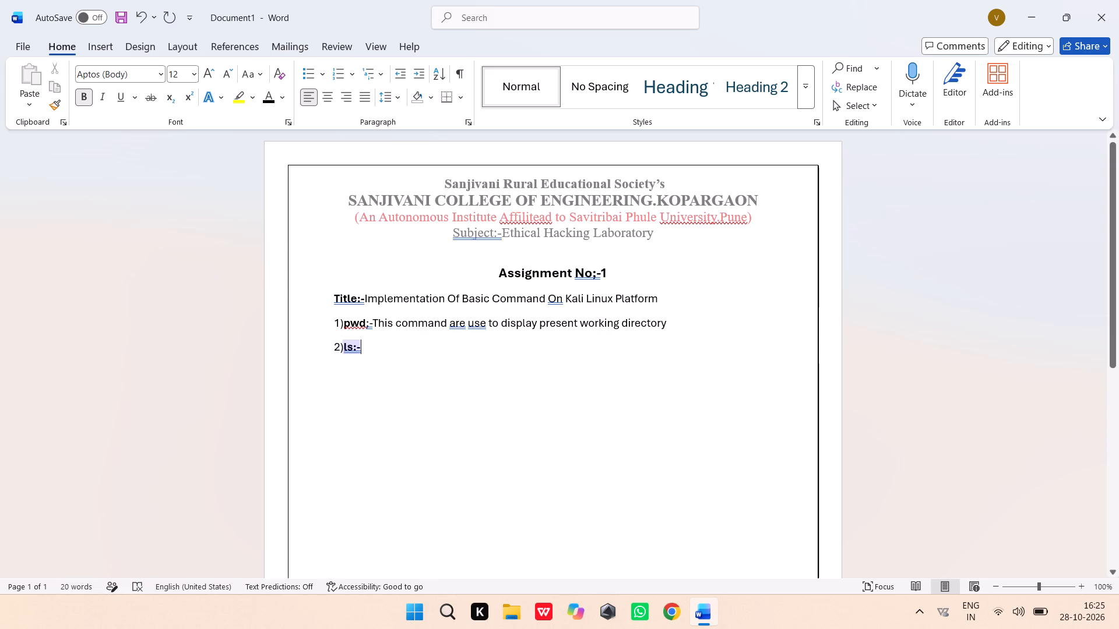
{"action": "type", "text": "This command are use to display"}
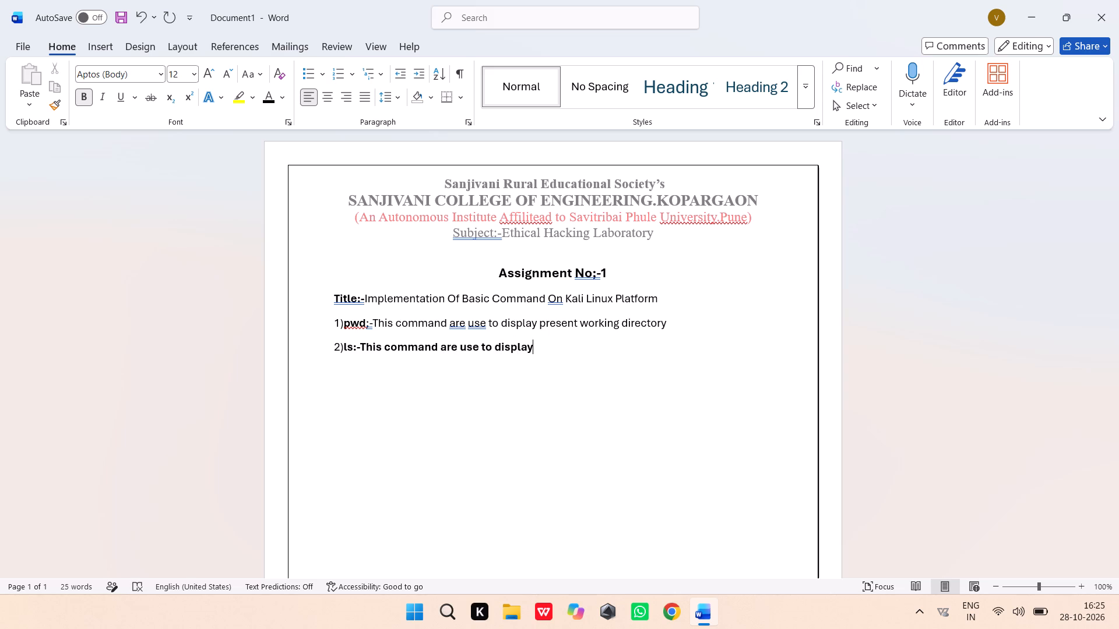
{"action": "key", "text": "space"}
{"action": "type", "text": "files and directory"}
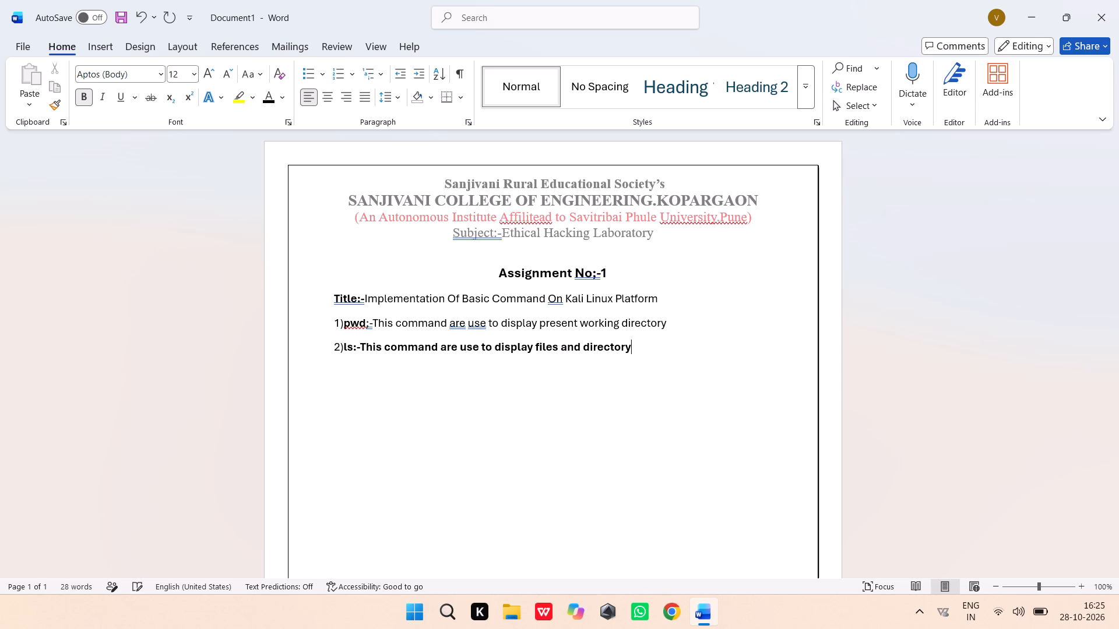
{"action": "key", "text": "space"}
Extend the ls description with "in present directory".
{"action": "type", "text": "in"}
{"action": "key", "text": "space"}
{"action": "type", "text": "present directory"}
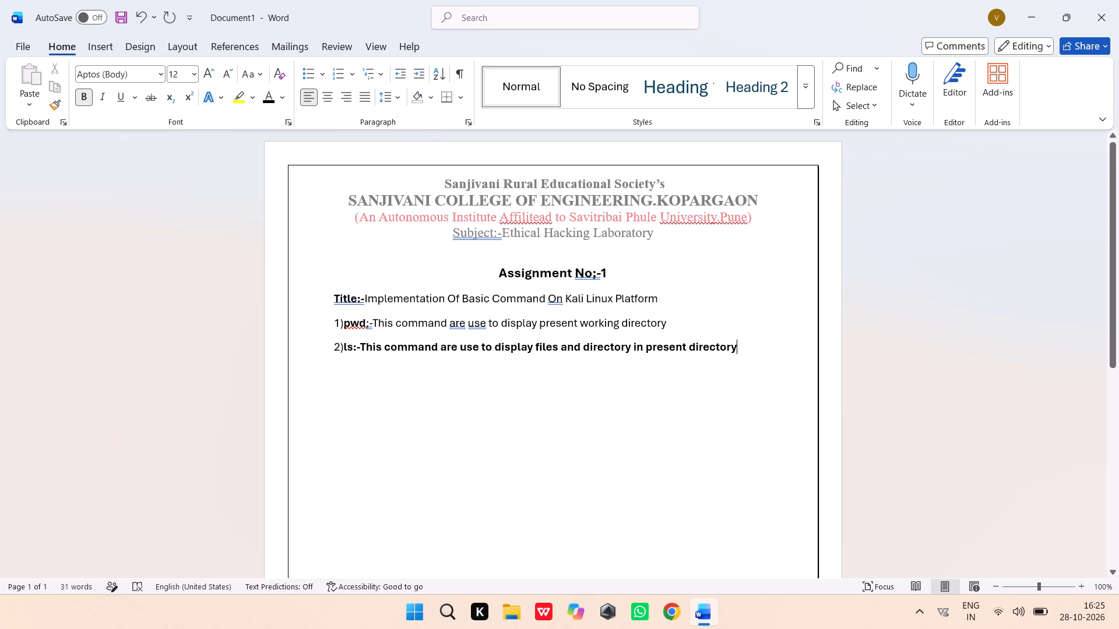
Remove the bold formatting from the ls description "This command are use to display files and directory in present directory".
{"action": "left_click", "coordinate": [360, 345]}
{"action": "left_click_drag", "start_coordinate": [360, 345], "coordinate": [742, 351]}
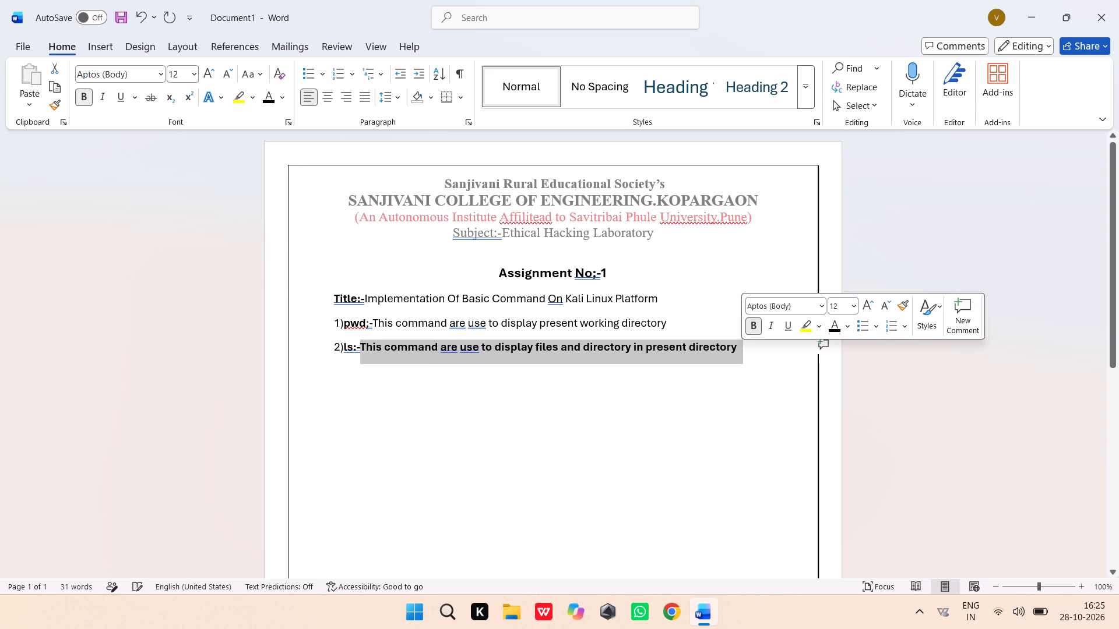
{"action": "left_click", "coordinate": [753, 328]}
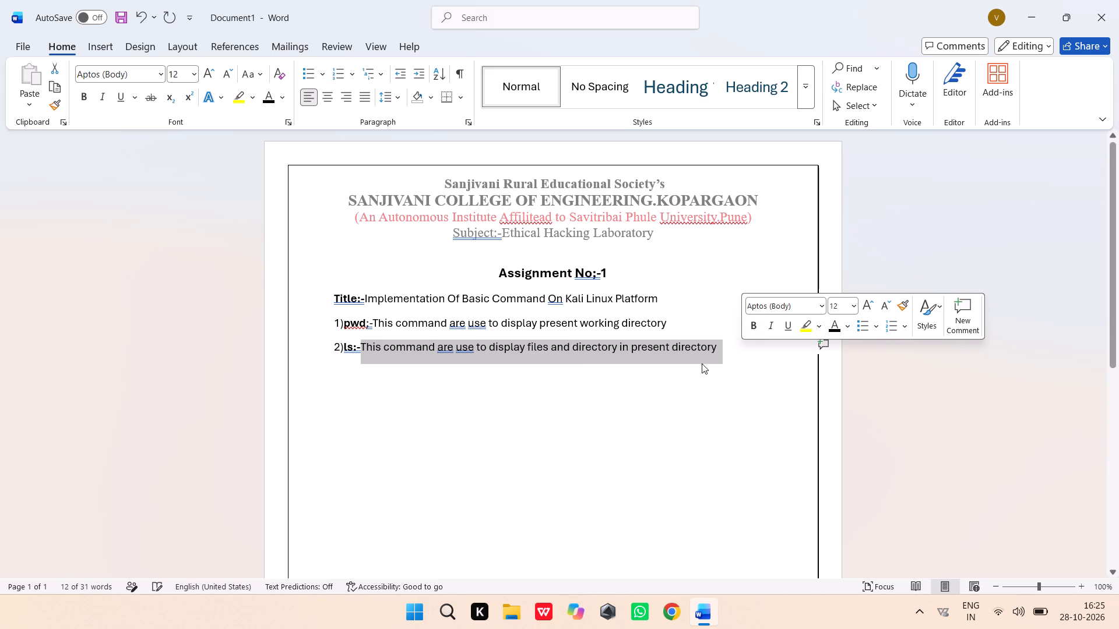
{"action": "left_click", "coordinate": [712, 360]}
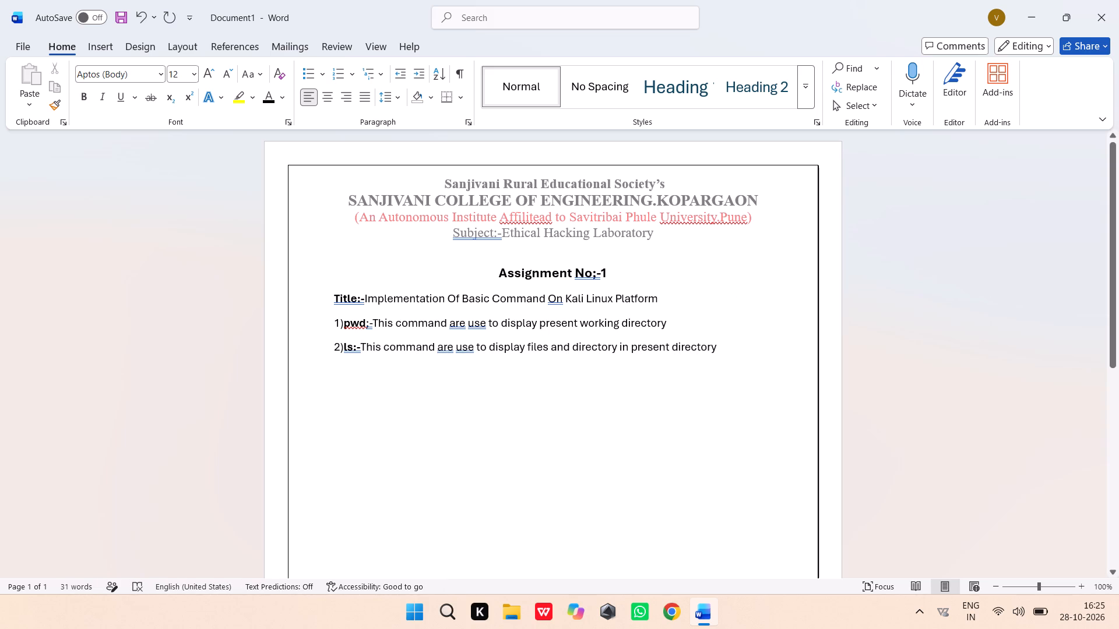
Add a new line after the ls entry and start the third command entry with "3)cd:-".
{"action": "left_click", "coordinate": [717, 348]}
{"action": "key", "text": "Return"}
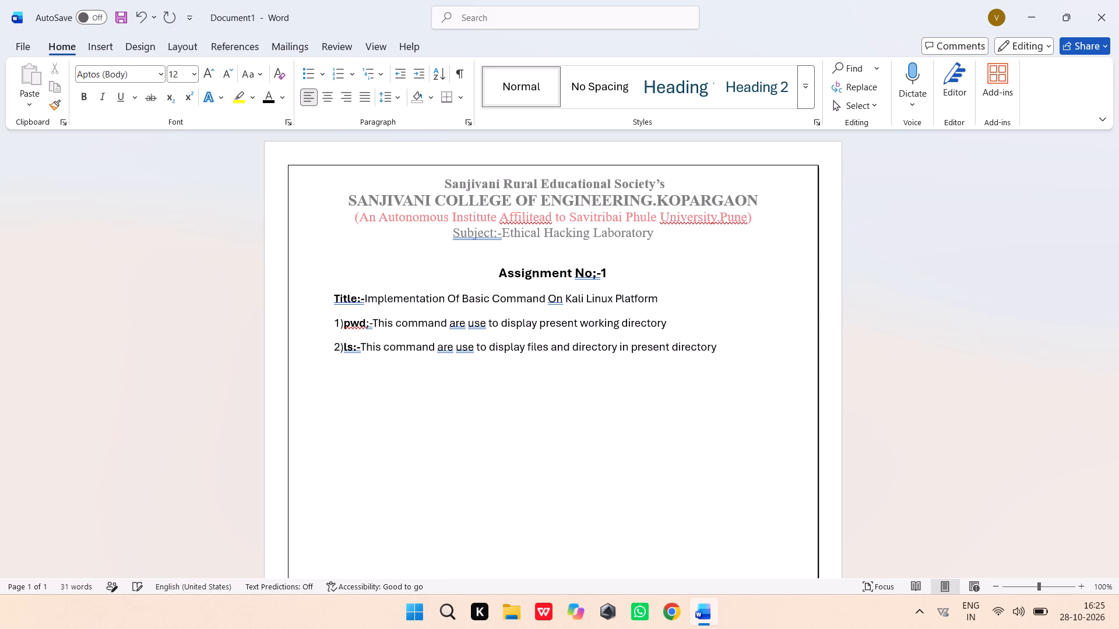
{"action": "key", "text": "3"}
{"action": "key", "text": "shift+parenright"}
{"action": "type", "text": "cd"}
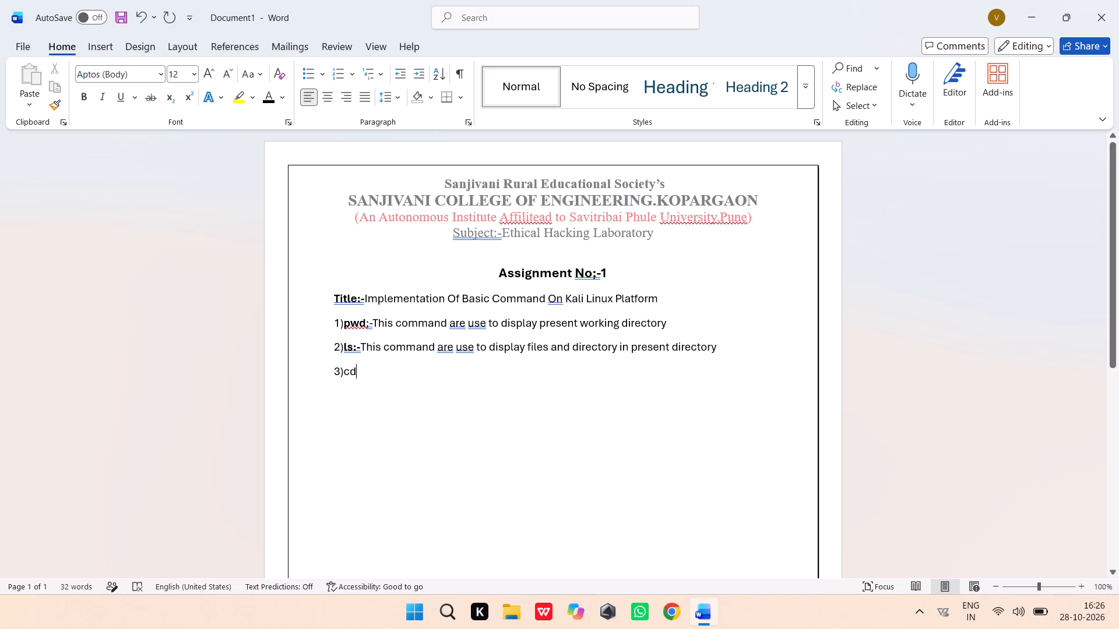
{"action": "key", "text": "semicolon"}
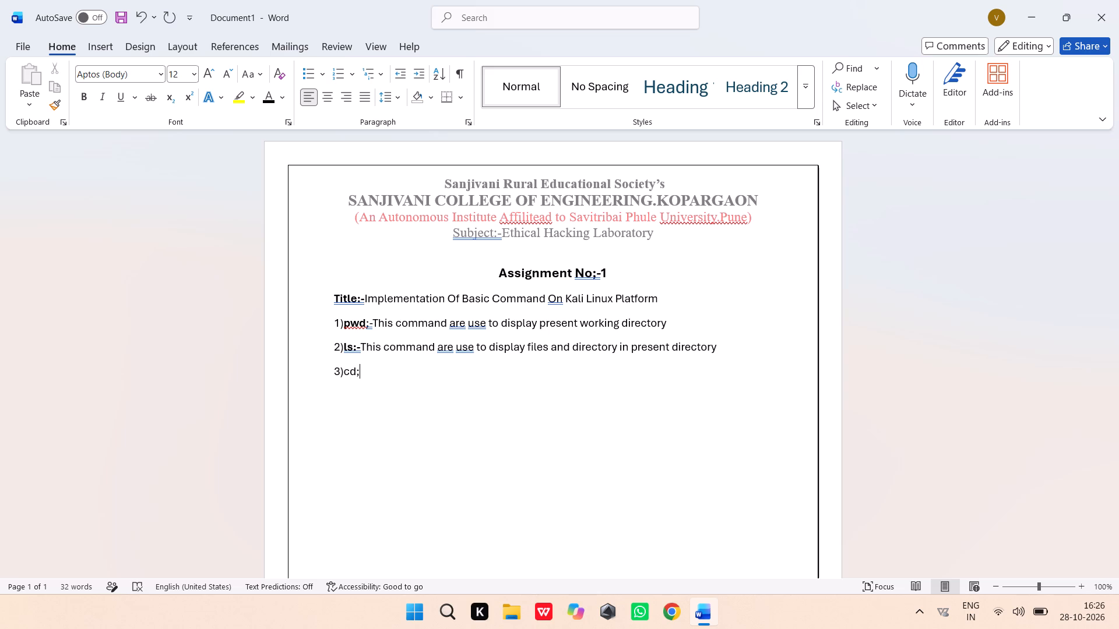
{"action": "key", "text": "BackSpace"}
{"action": "key", "text": "shift+colon"}
{"action": "key", "text": "minus"}
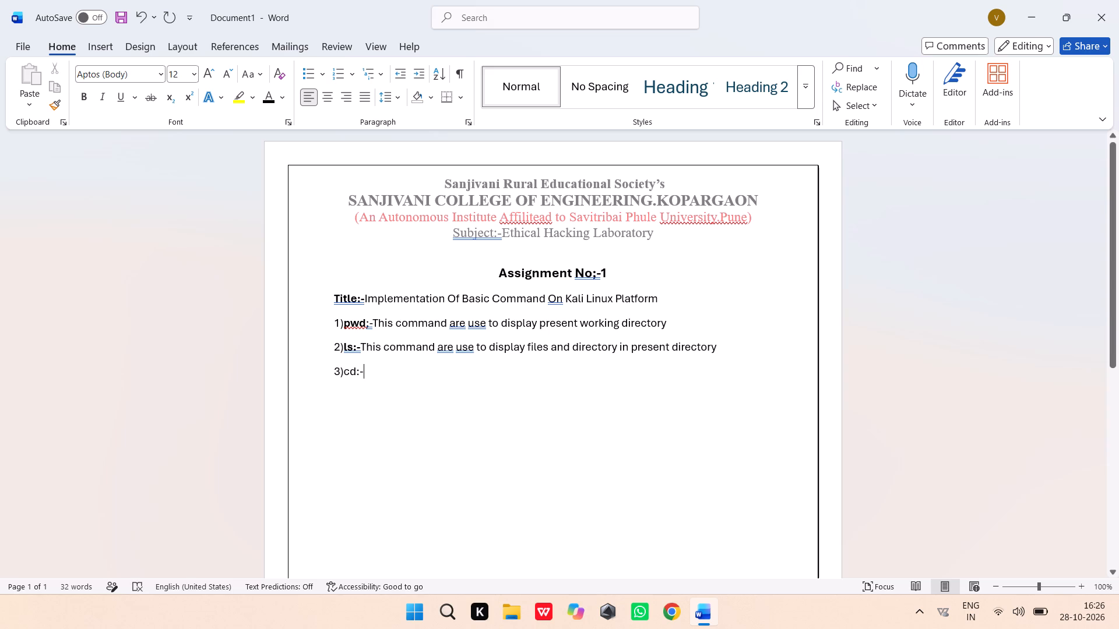
Make "cd:-" in the third entry bold, leaving "3)" in regular weight.
{"action": "left_click", "coordinate": [343, 373]}
{"action": "left_click_drag", "start_coordinate": [343, 373], "coordinate": [360, 375]}
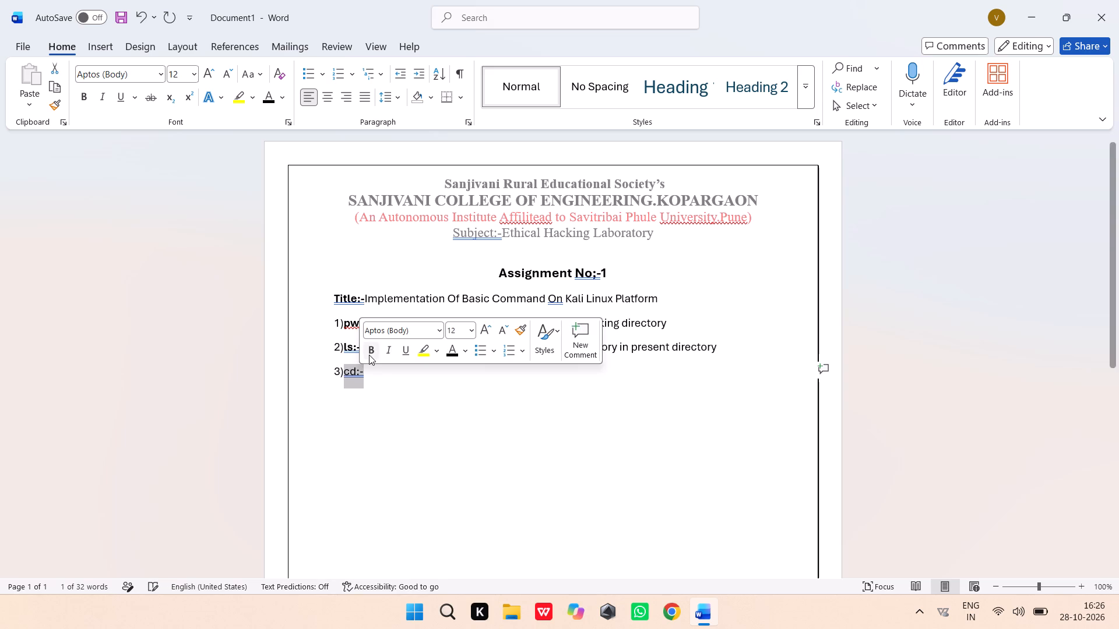
{"action": "left_click", "coordinate": [370, 354]}
{"action": "left_click", "coordinate": [373, 417]}
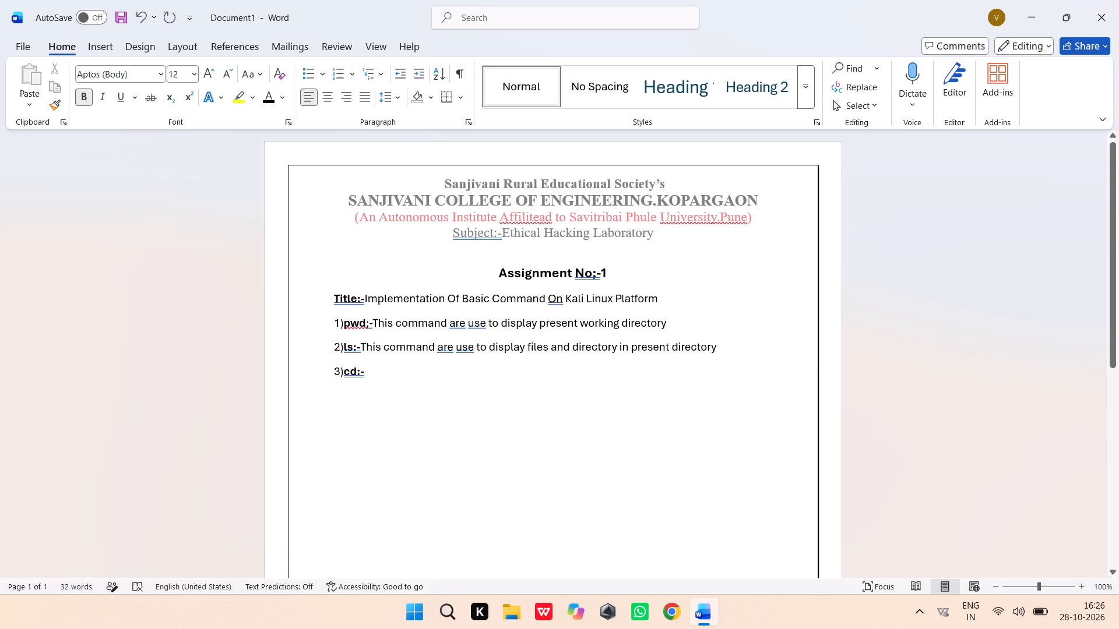
Begin the cd description after "cd:-" with "This command are use to".
{"action": "type", "text": "This command are"}
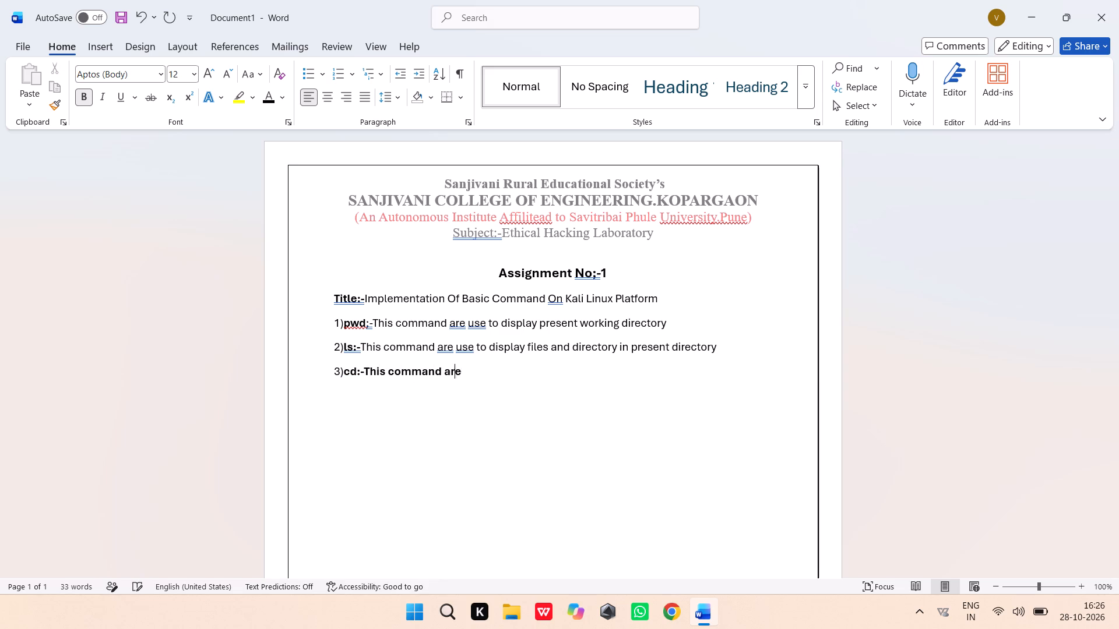
{"action": "key", "text": "space"}
{"action": "type", "text": "use to display the"}
{"action": "key", "text": "space"}
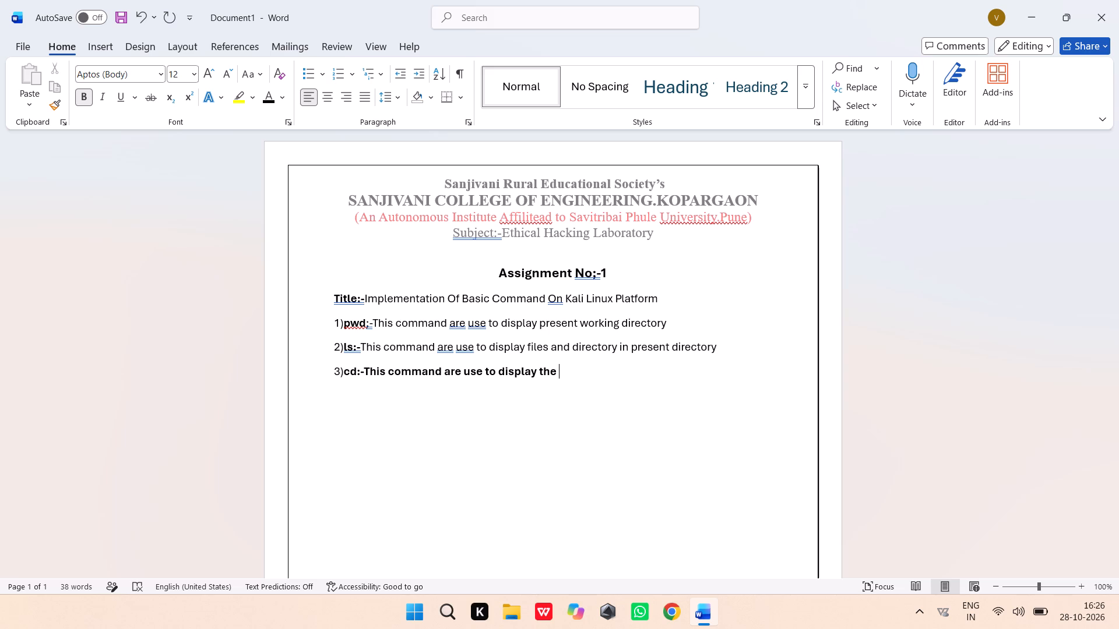
{"action": "key", "text": "BackSpace"}
{"action": "key", "text": "BackSpace"}
{"action": "key", "text": "BackSpace"}
{"action": "key", "text": "BackSpace"}
{"action": "key", "text": "BackSpace"}
{"action": "key", "text": "BackSpace"}
{"action": "key", "text": "BackSpace"}
{"action": "key", "text": "BackSpace"}
{"action": "key", "text": "BackSpace"}
{"action": "key", "text": "BackSpace"}
{"action": "key", "text": "BackSpace"}
{"action": "key", "text": "BackSpace"}
Complete the cd description with "change directory that you currently working on".
{"action": "type", "text": "change directory that"}
{"action": "key", "text": "space"}
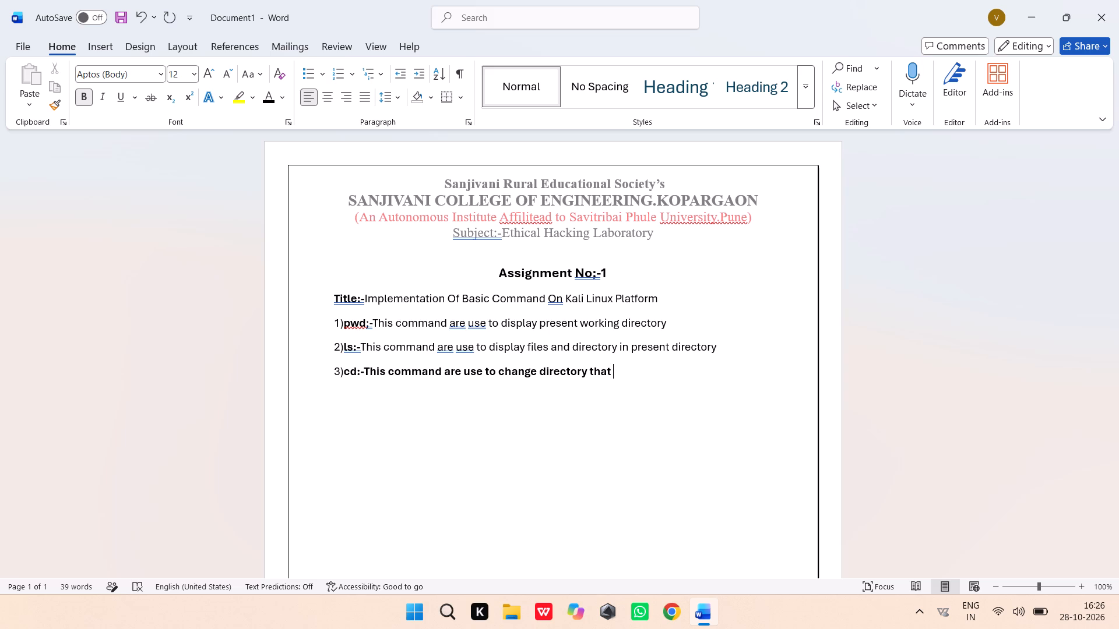
{"action": "type", "text": "you c"}
{"action": "type", "text": "urrently"}
{"action": "key", "text": "space"}
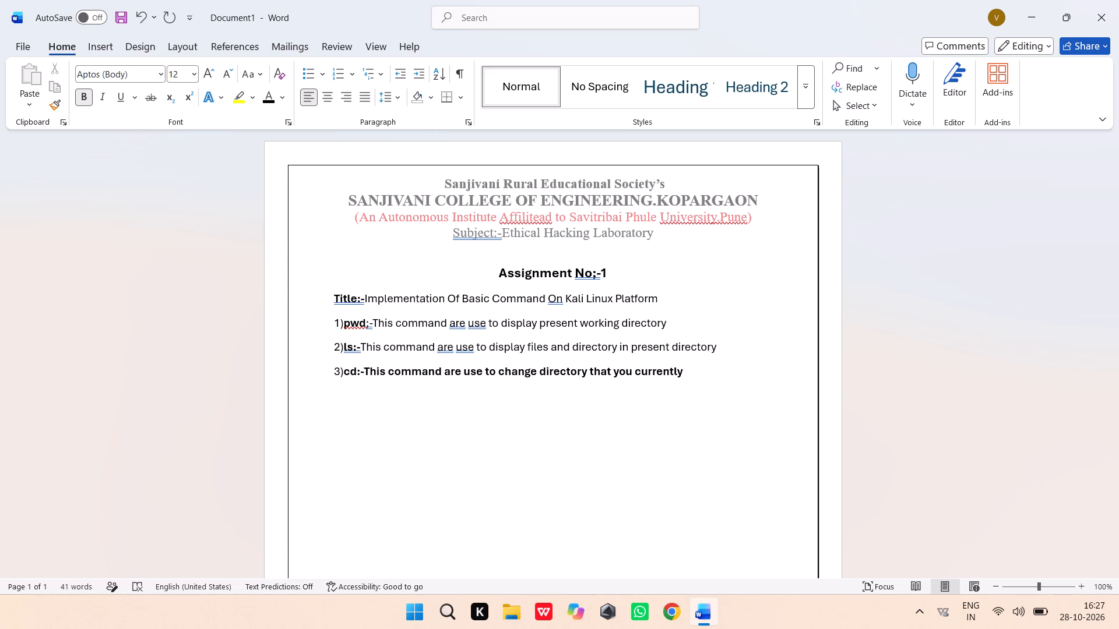
{"action": "type", "text": "working on"}
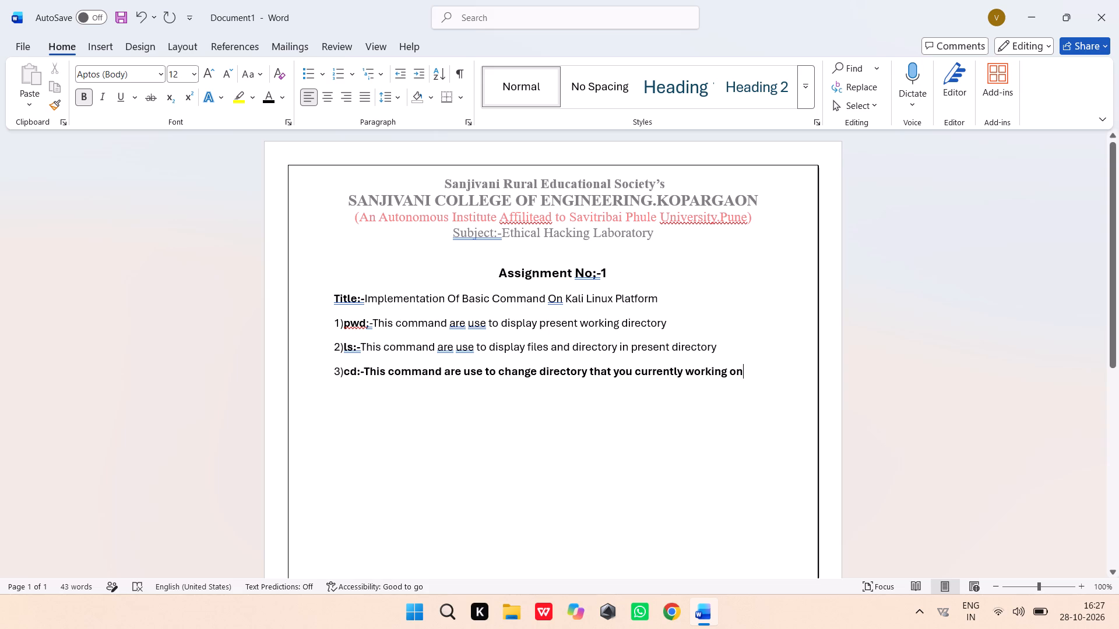
Remove the bold formatting from the cd description after "cd:-" and add a new line below the entry.
{"action": "left_click", "coordinate": [364, 369]}
{"action": "left_click_drag", "start_coordinate": [364, 369], "coordinate": [538, 369]}
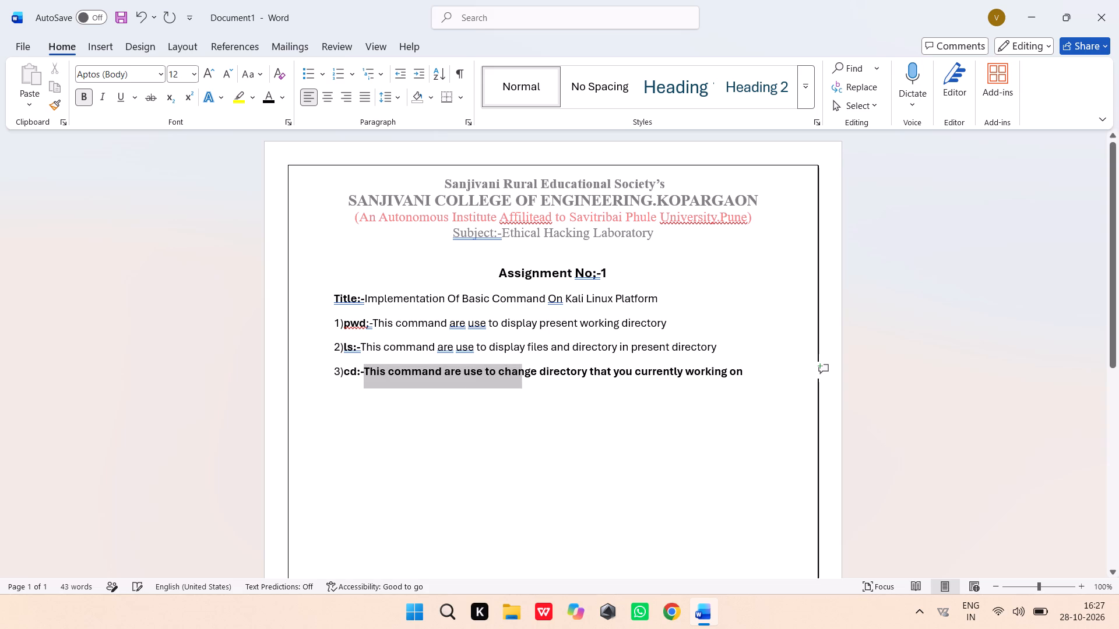
{"action": "left_click_drag", "start_coordinate": [538, 369], "coordinate": [777, 368]}
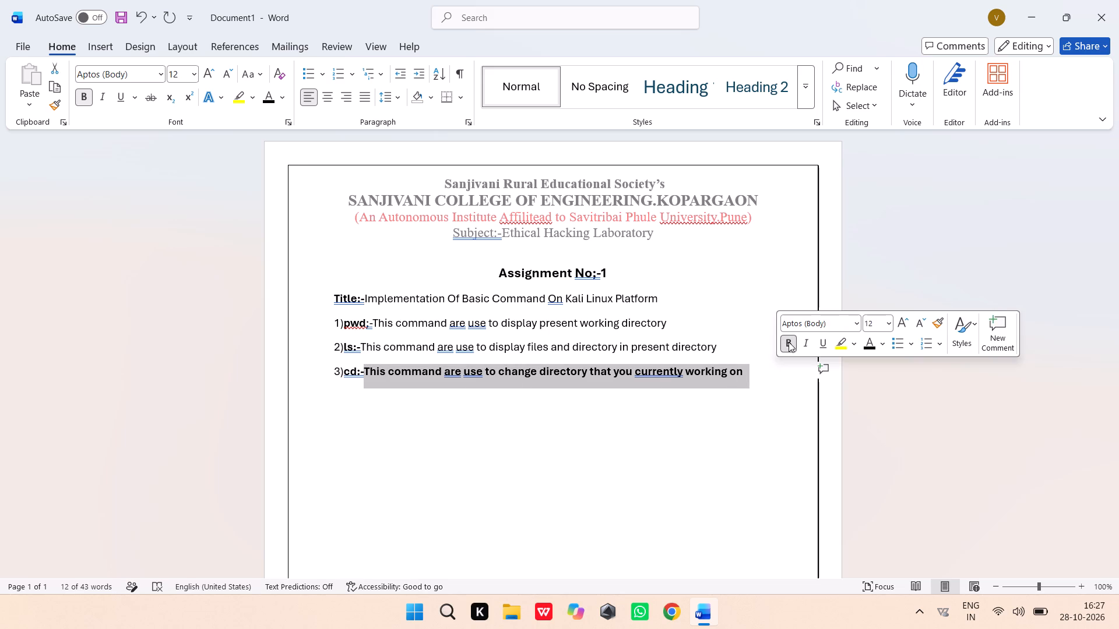
{"action": "left_click", "coordinate": [789, 342]}
{"action": "left_click", "coordinate": [752, 391]}
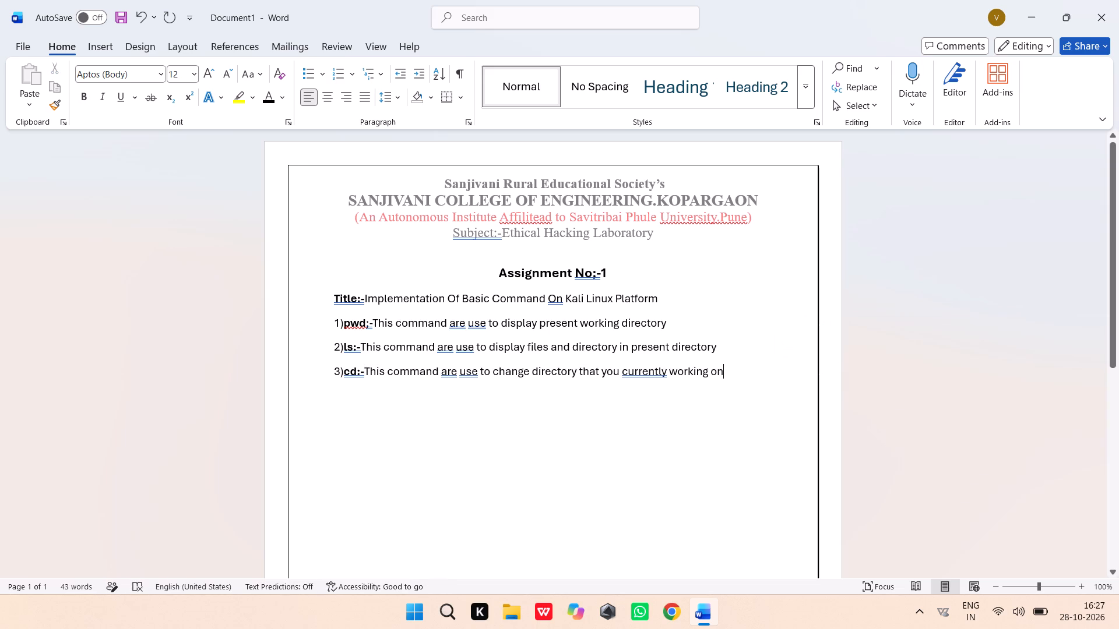
{"action": "key", "text": "Return"}
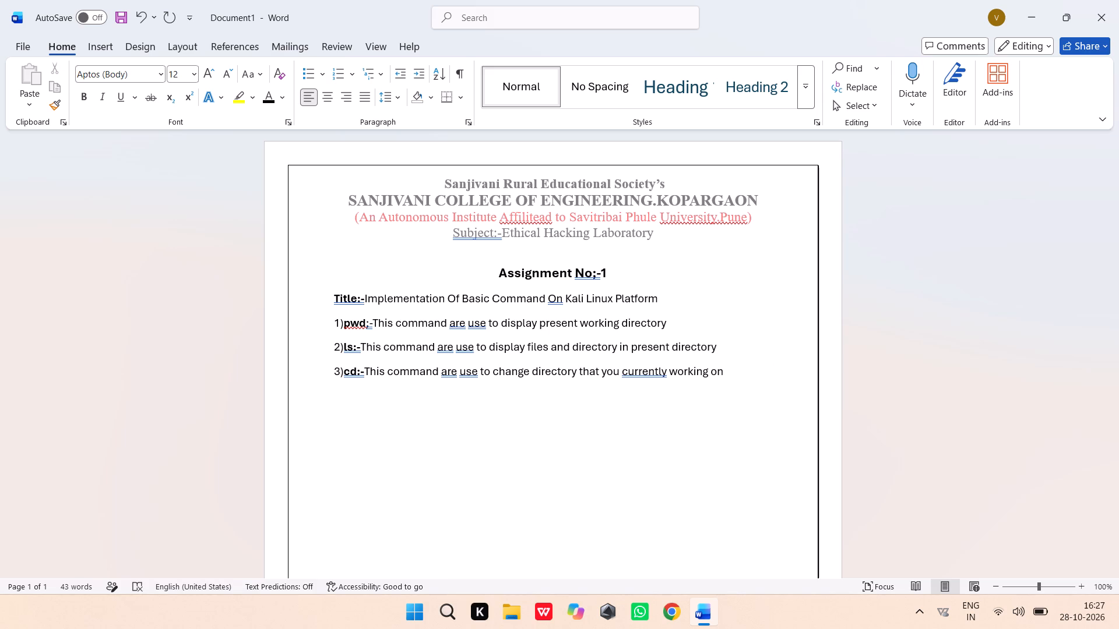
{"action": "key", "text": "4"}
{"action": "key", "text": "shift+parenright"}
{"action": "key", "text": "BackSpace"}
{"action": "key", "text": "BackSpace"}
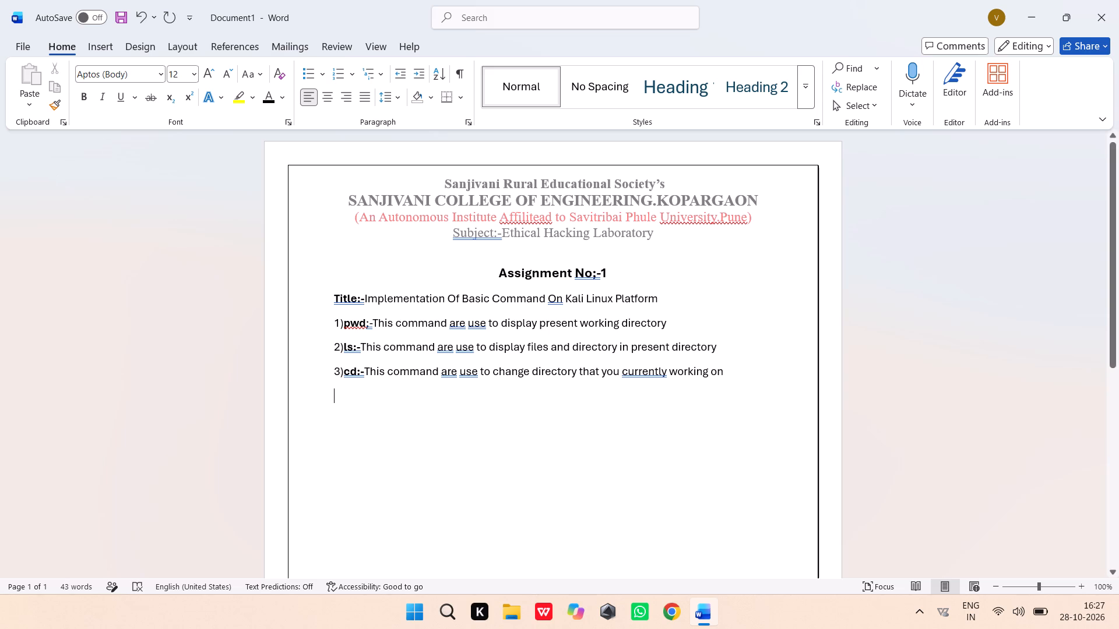
Add another empty line below the cd entry, leaving a blank line in between.
{"action": "key", "text": "Return"}
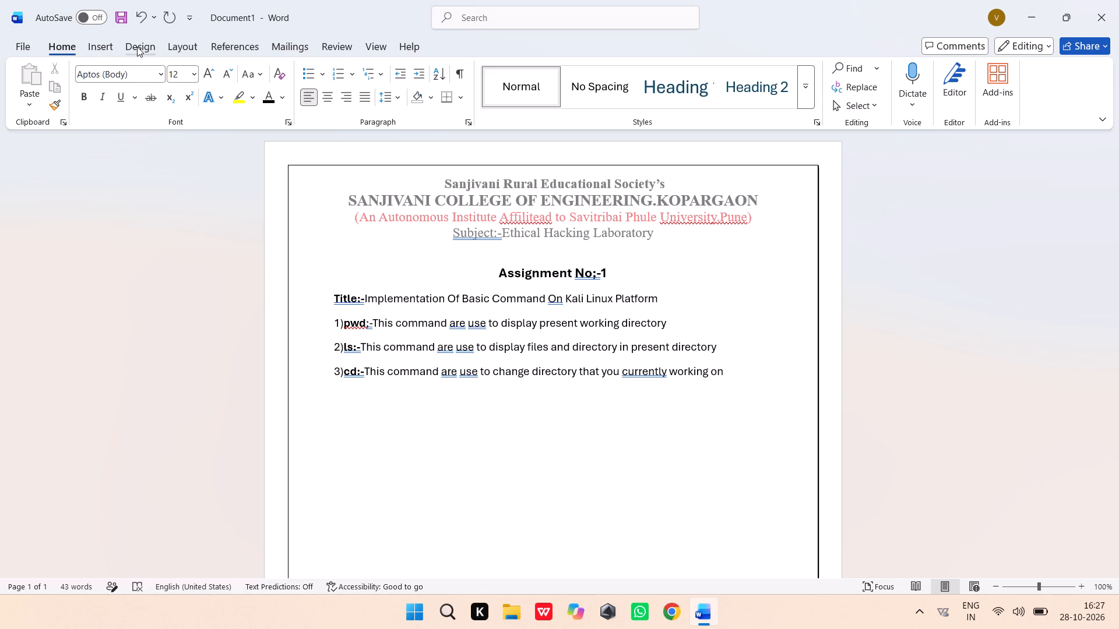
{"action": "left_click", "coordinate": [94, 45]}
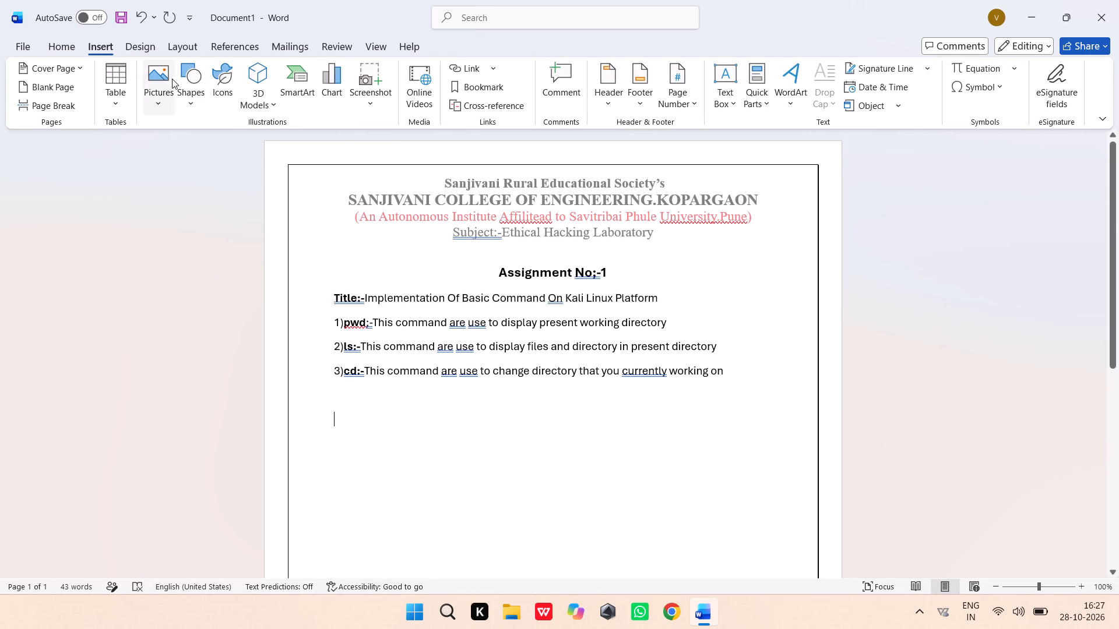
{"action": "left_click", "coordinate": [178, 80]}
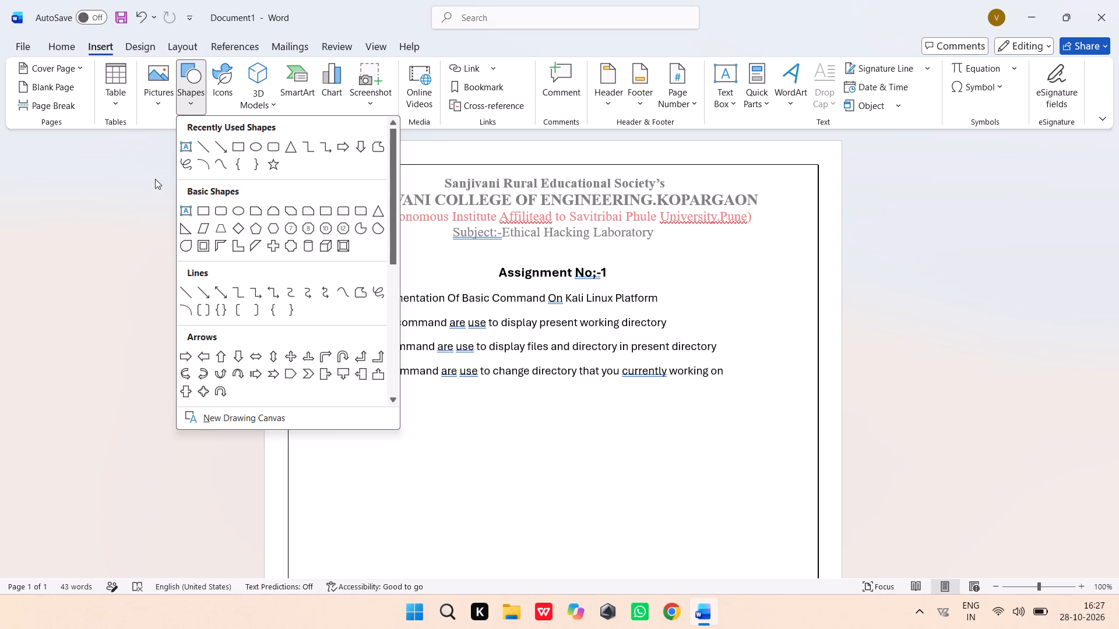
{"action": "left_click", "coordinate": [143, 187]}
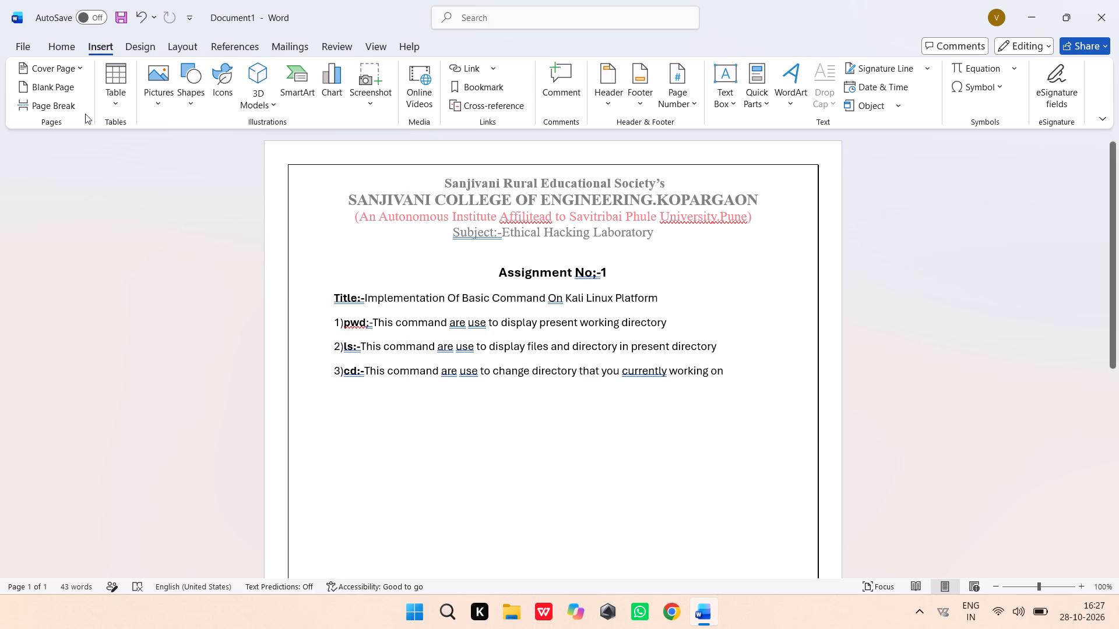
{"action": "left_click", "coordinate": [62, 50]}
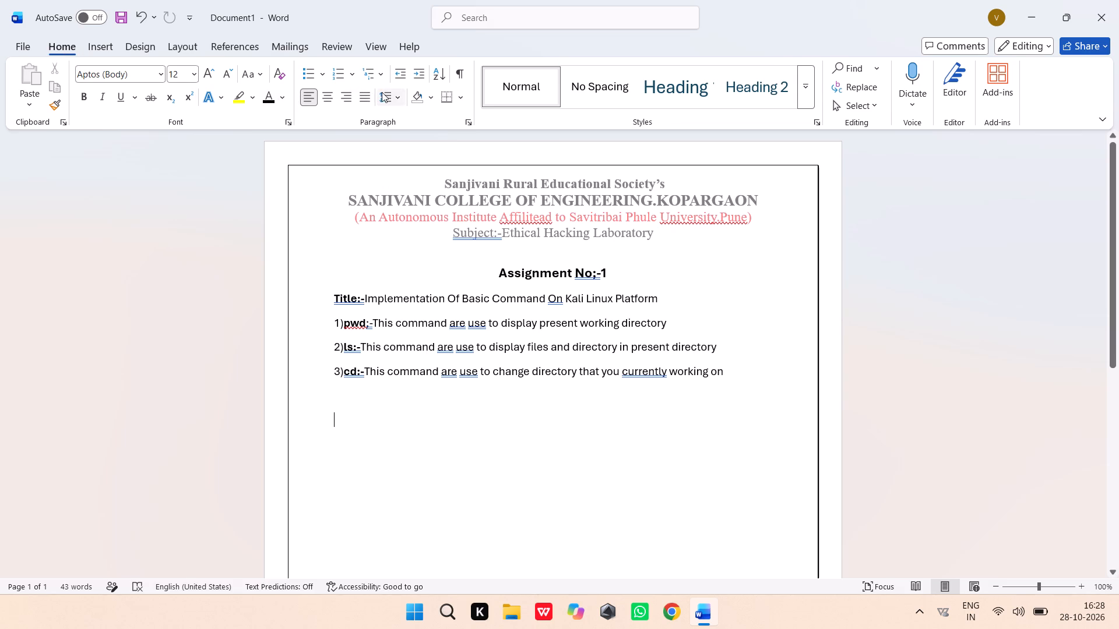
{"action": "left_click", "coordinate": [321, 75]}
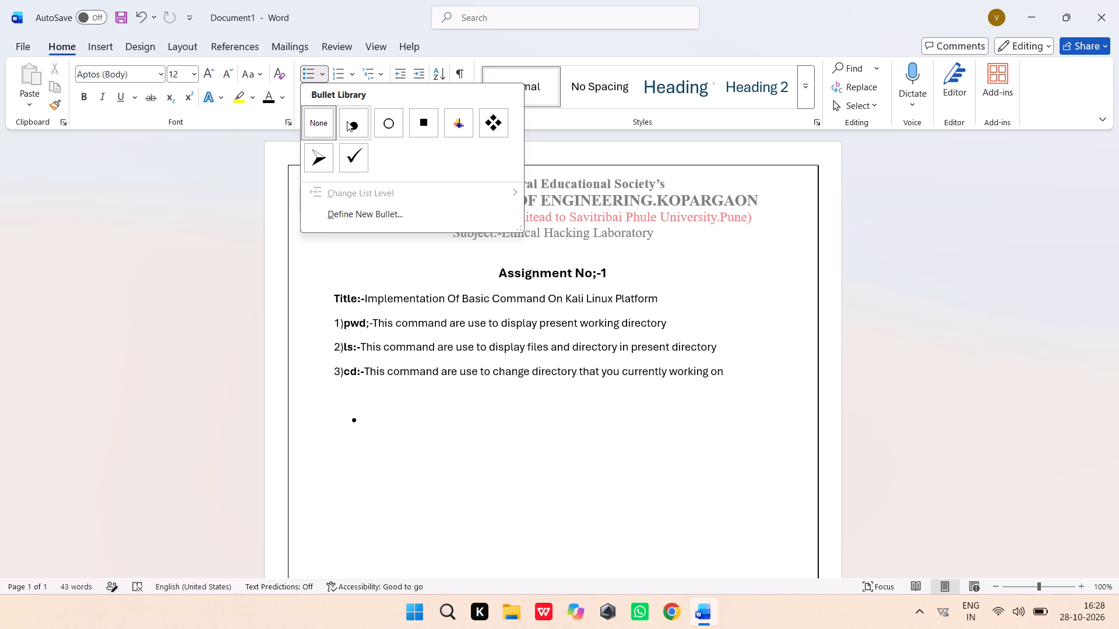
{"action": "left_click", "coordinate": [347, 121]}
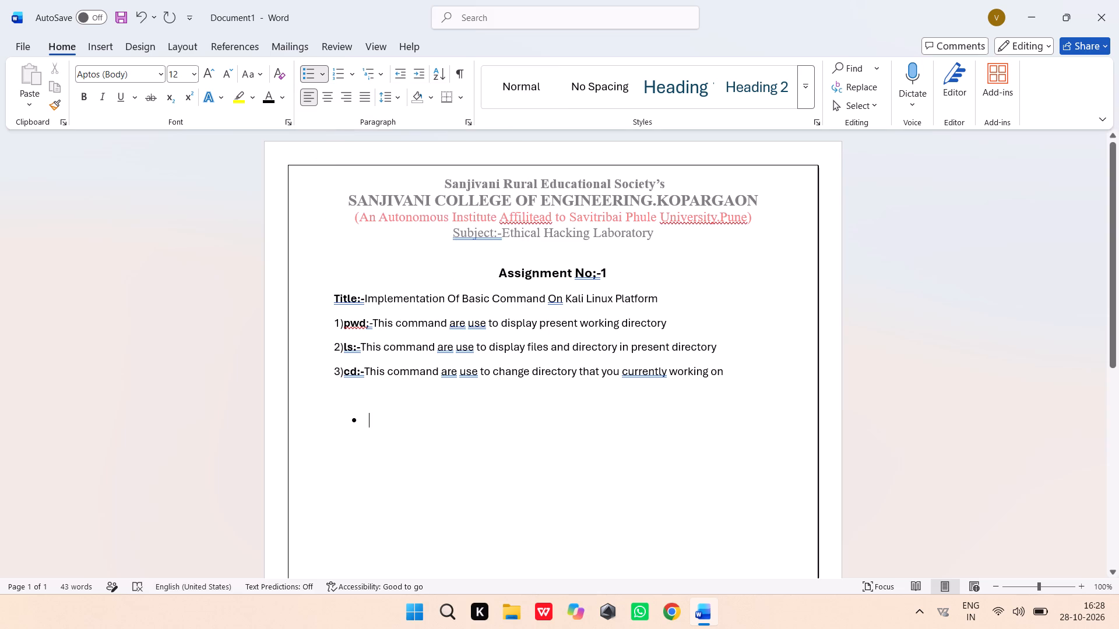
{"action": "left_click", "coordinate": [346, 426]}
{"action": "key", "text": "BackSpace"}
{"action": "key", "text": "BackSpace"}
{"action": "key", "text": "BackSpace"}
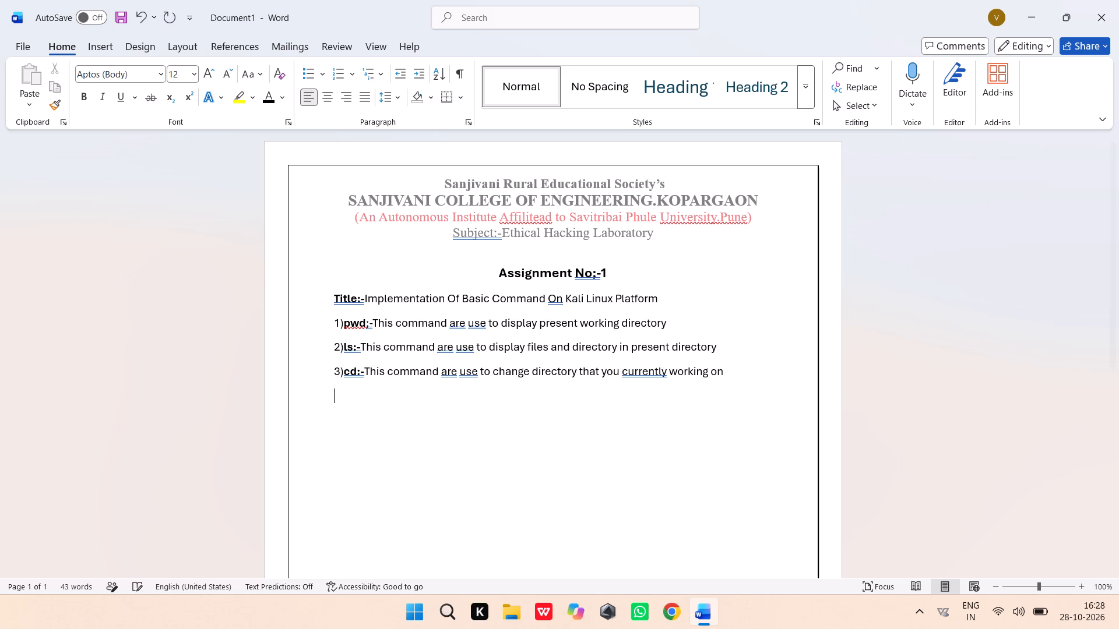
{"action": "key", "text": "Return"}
Start a solid round bullet list below the blank line after the cd entry, with the item "How to create the Directory".
{"action": "left_click", "coordinate": [323, 75]}
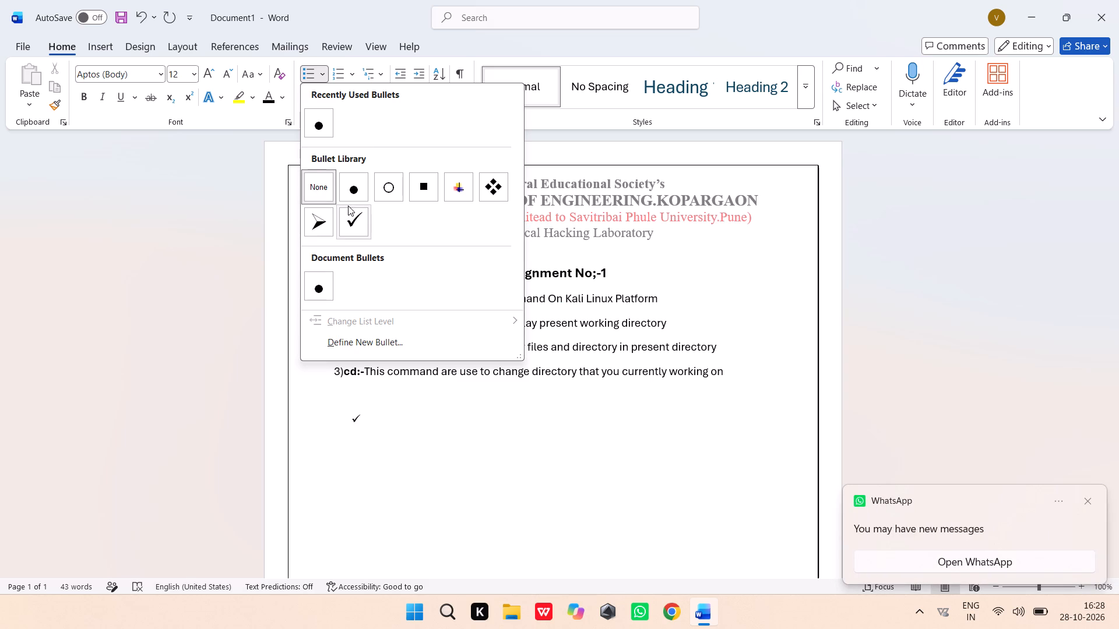
{"action": "left_click", "coordinate": [315, 129]}
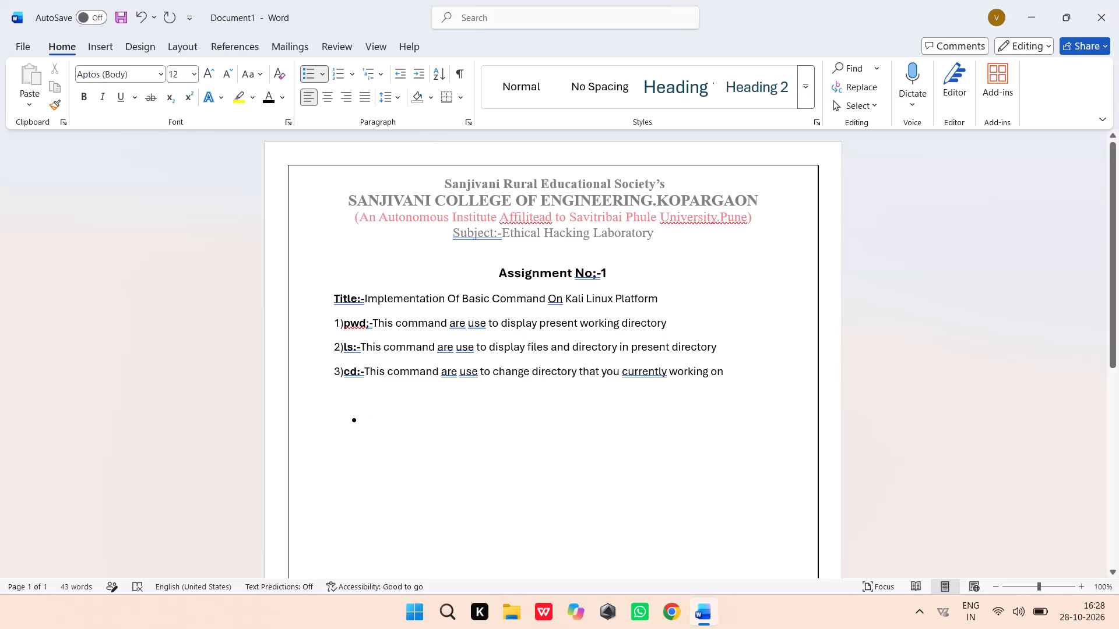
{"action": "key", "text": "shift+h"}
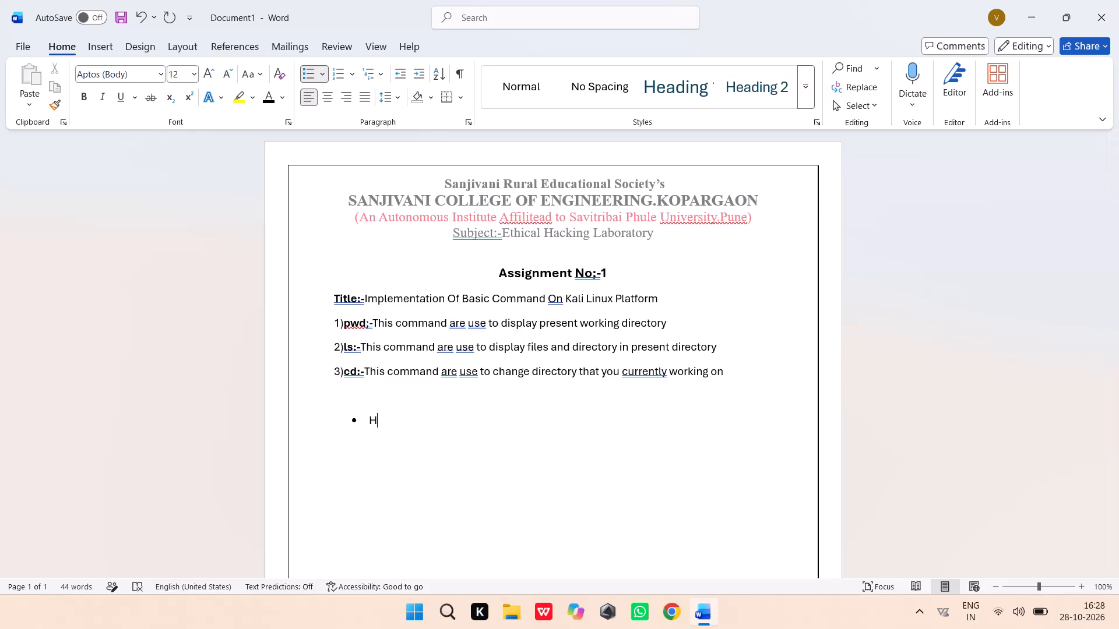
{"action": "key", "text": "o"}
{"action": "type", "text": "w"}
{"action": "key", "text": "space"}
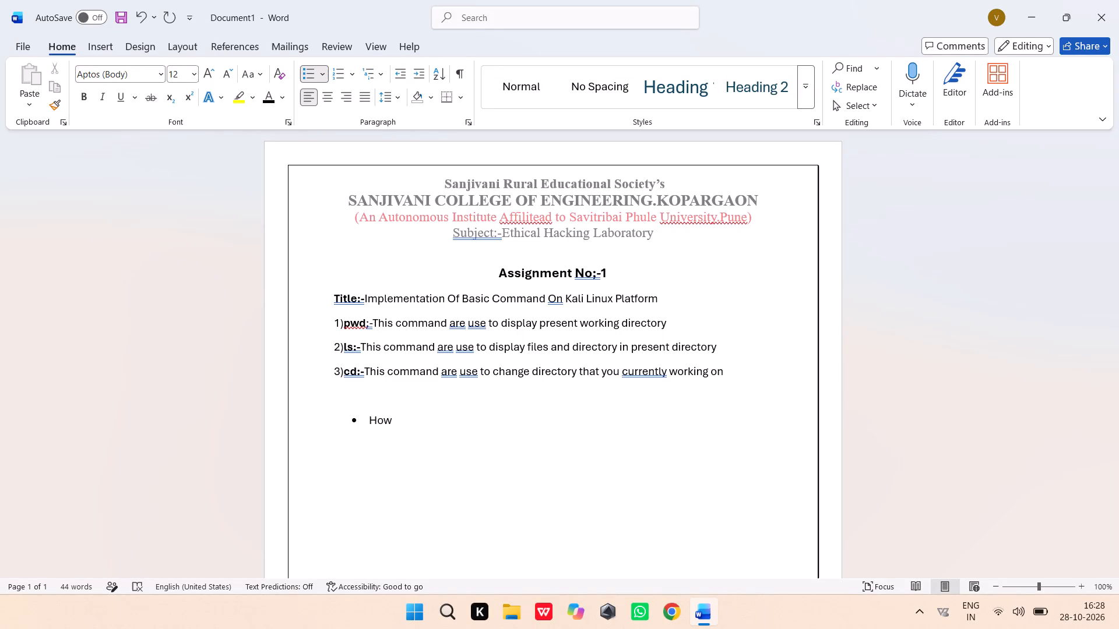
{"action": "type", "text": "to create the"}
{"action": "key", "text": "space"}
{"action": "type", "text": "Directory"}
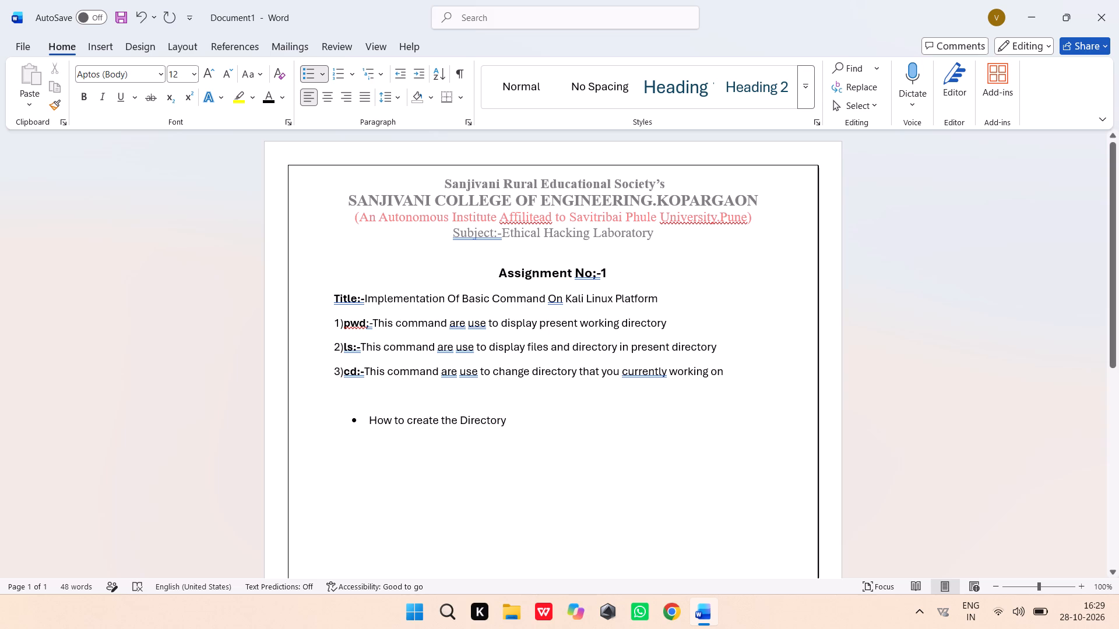
Switch the whole "How to create the Directory" bullet line from left alignment to justified.
{"action": "left_click", "coordinate": [347, 419]}
{"action": "left_click_drag", "start_coordinate": [347, 419], "coordinate": [392, 419]}
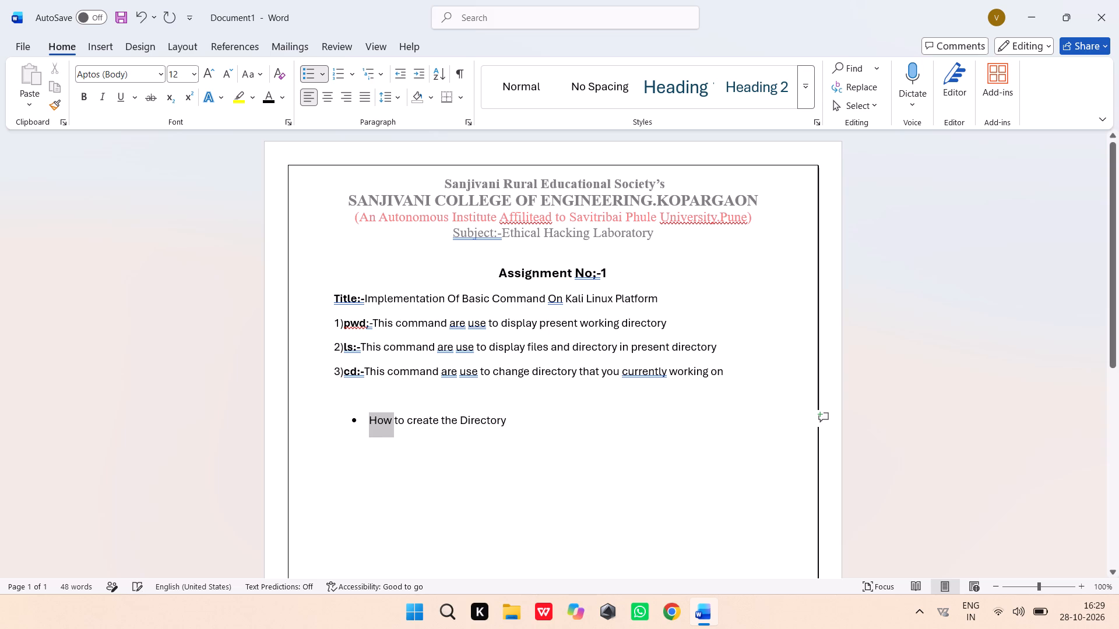
{"action": "left_click_drag", "start_coordinate": [392, 419], "coordinate": [510, 432]}
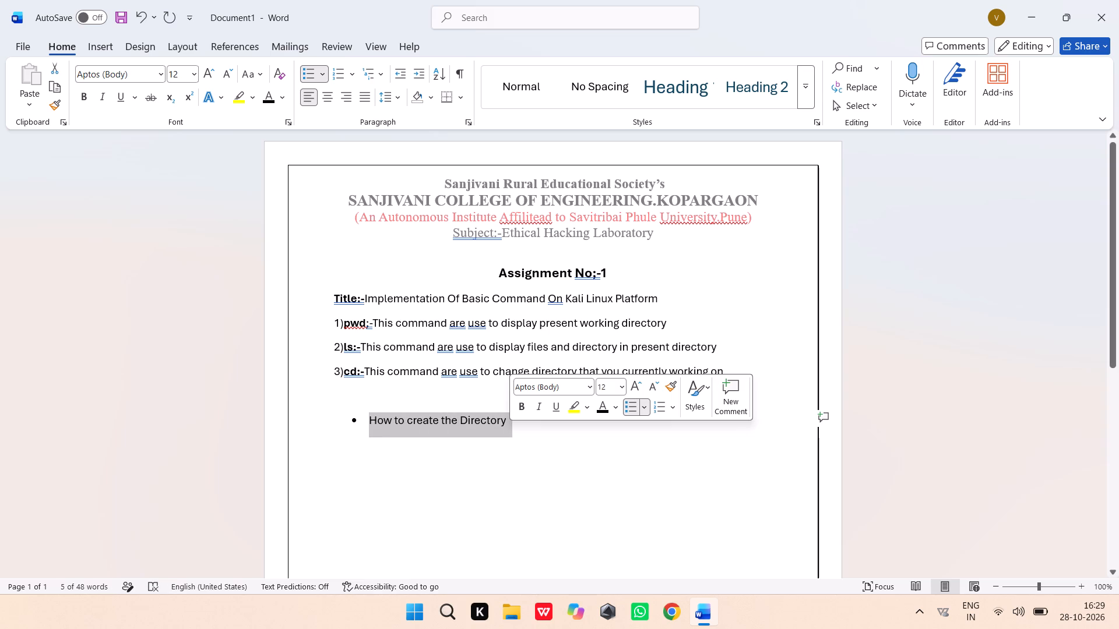
{"action": "left_click", "coordinate": [307, 98]}
{"action": "left_click", "coordinate": [321, 453]}
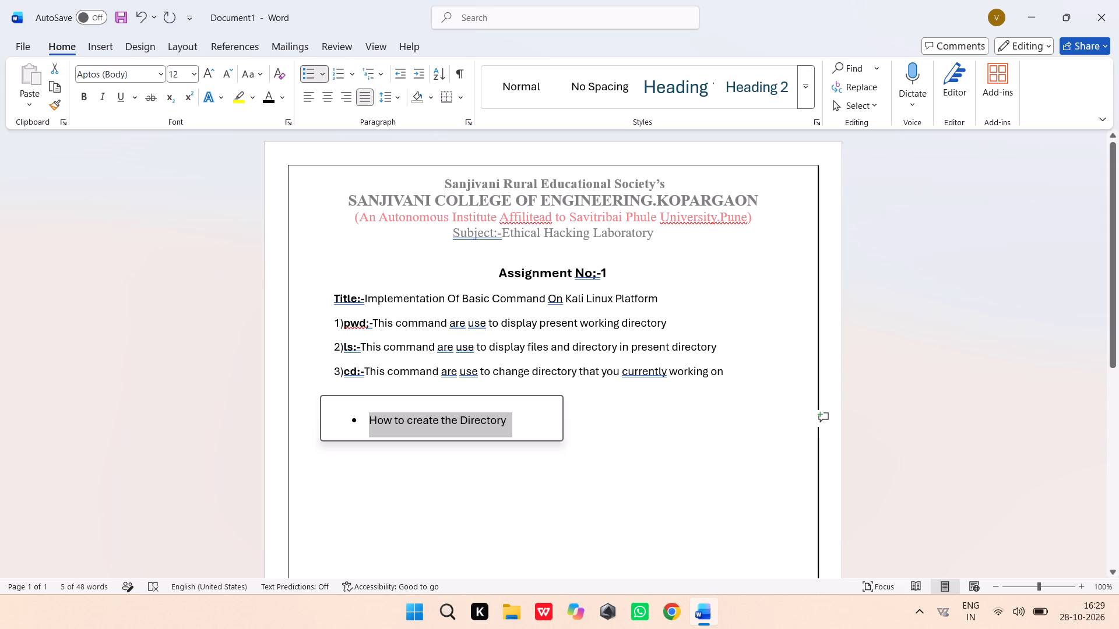
{"action": "left_click", "coordinate": [342, 496]}
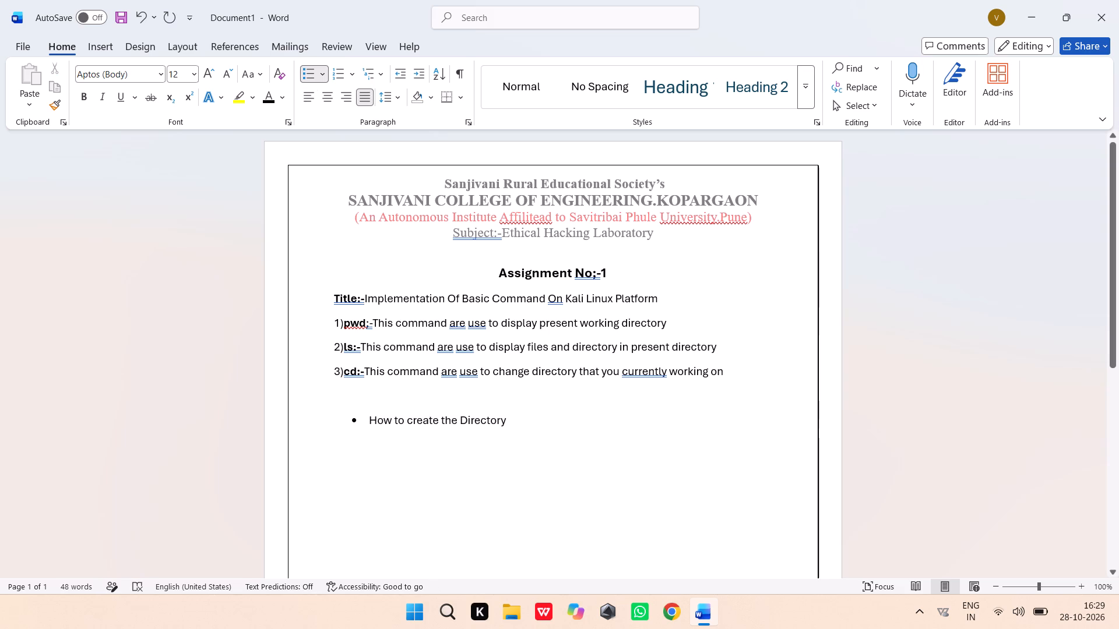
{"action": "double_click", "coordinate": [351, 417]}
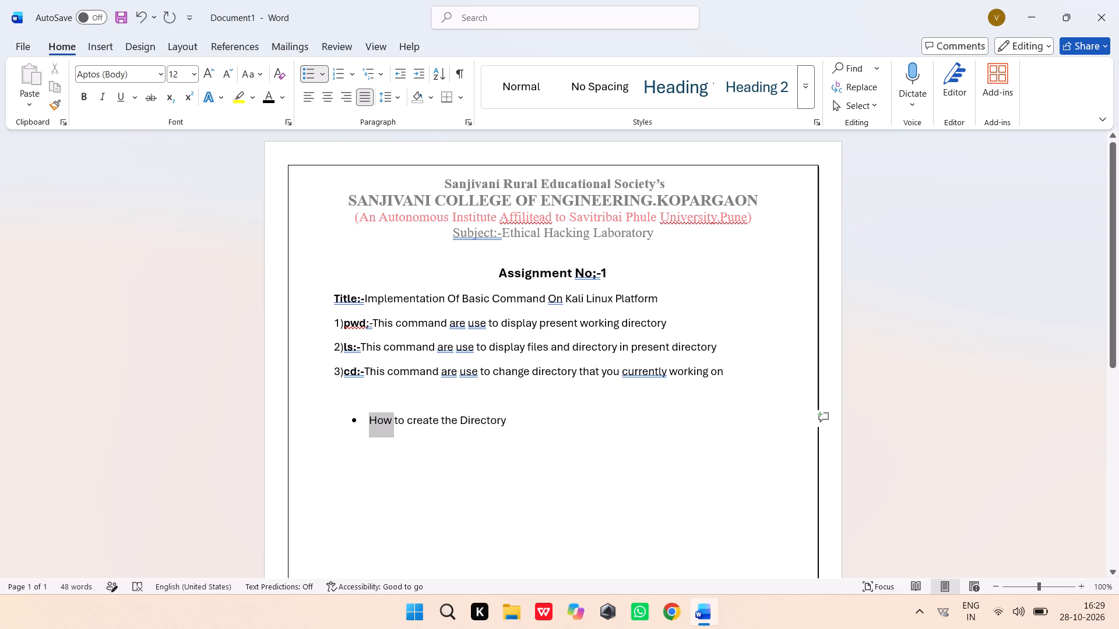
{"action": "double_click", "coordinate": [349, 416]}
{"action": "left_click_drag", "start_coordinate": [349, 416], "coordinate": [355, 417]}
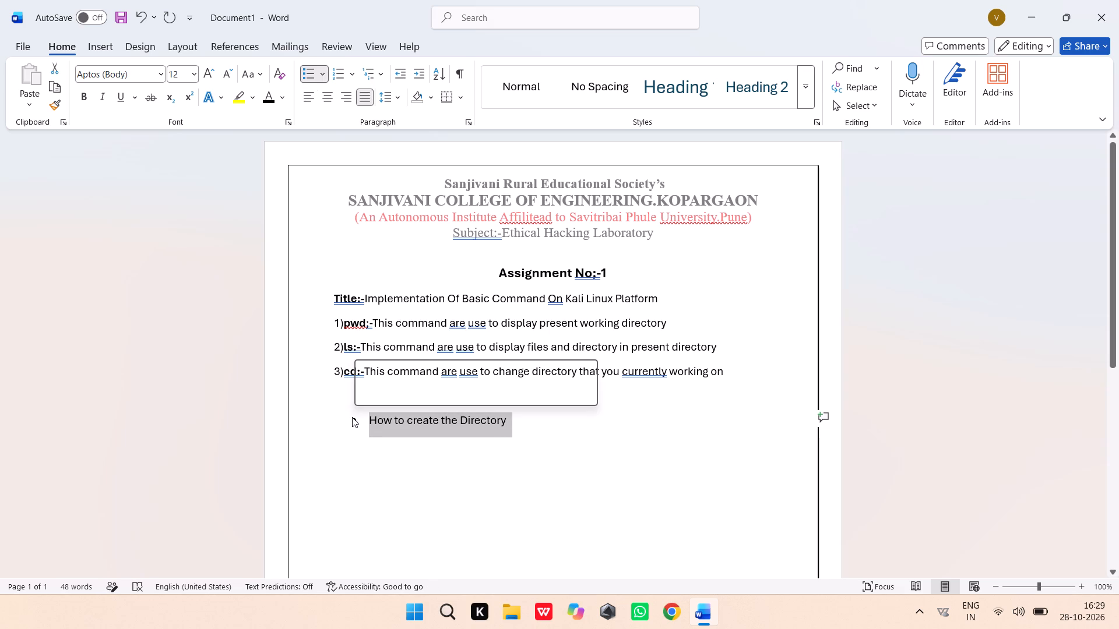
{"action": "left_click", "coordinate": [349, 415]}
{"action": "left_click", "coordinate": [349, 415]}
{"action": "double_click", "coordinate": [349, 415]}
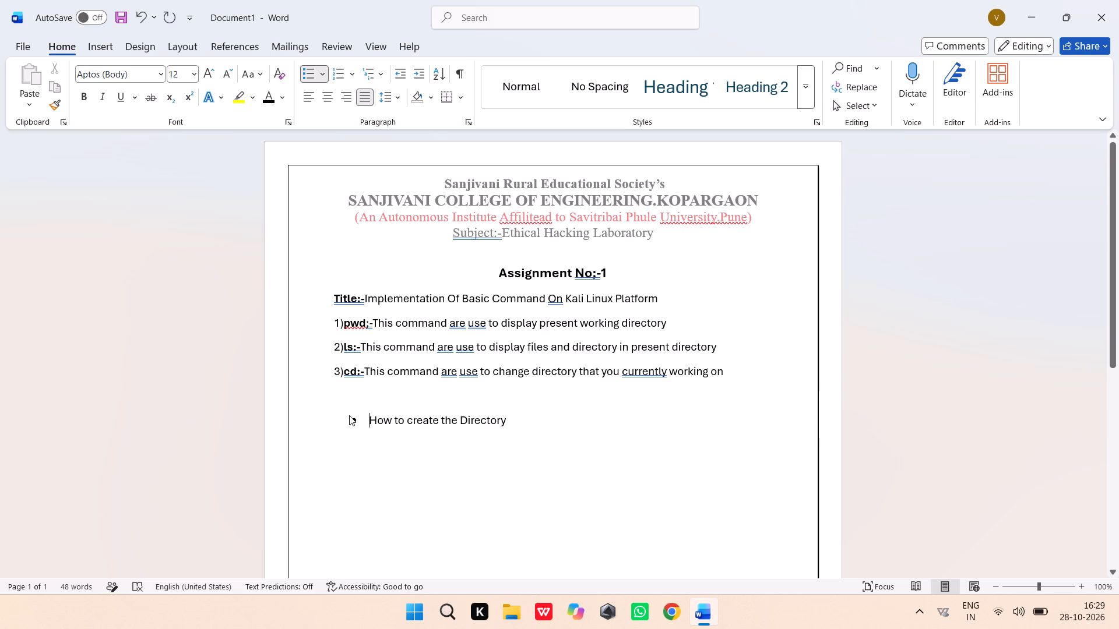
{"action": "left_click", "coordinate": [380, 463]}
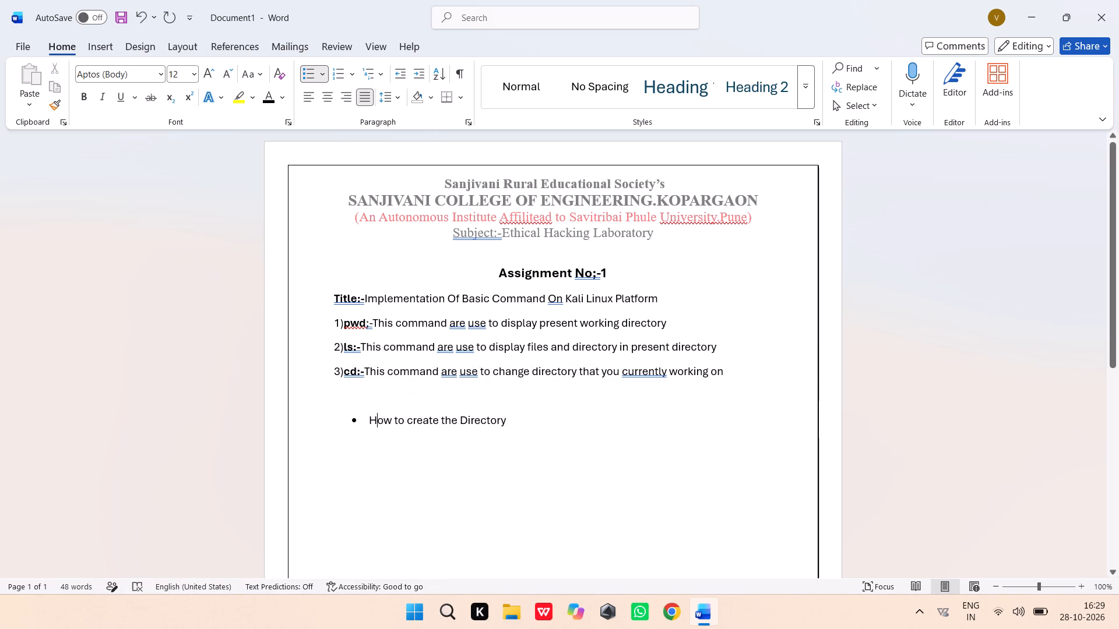
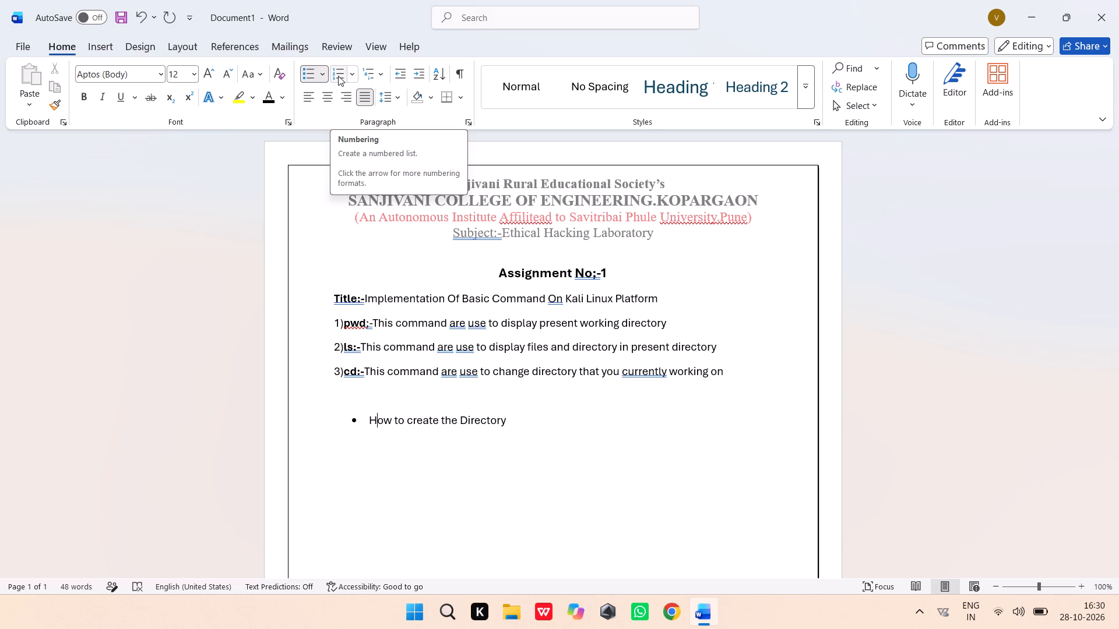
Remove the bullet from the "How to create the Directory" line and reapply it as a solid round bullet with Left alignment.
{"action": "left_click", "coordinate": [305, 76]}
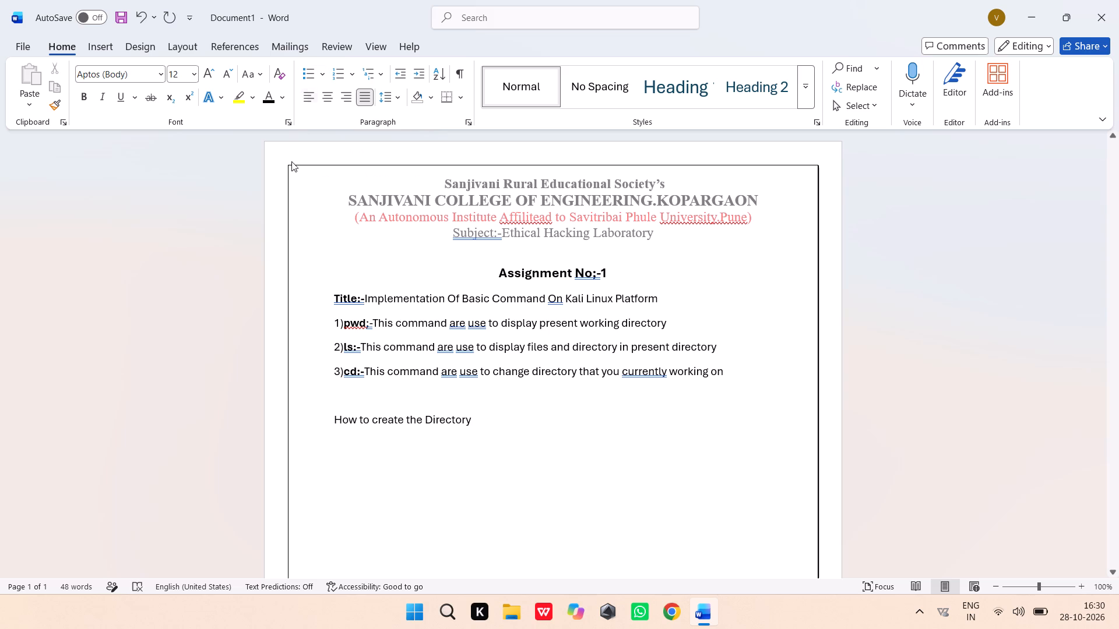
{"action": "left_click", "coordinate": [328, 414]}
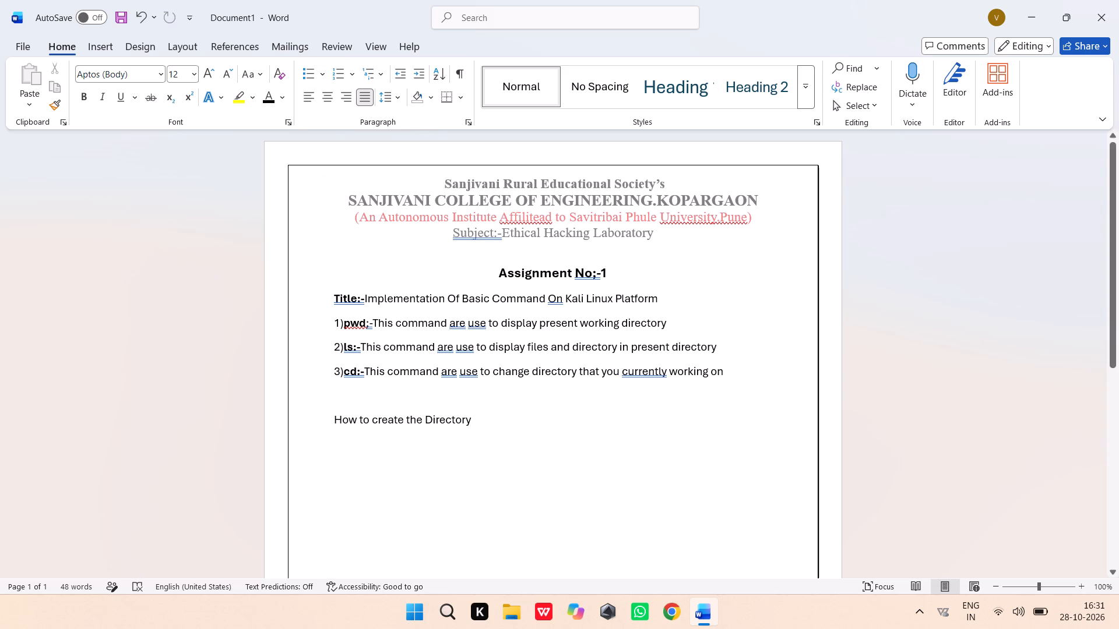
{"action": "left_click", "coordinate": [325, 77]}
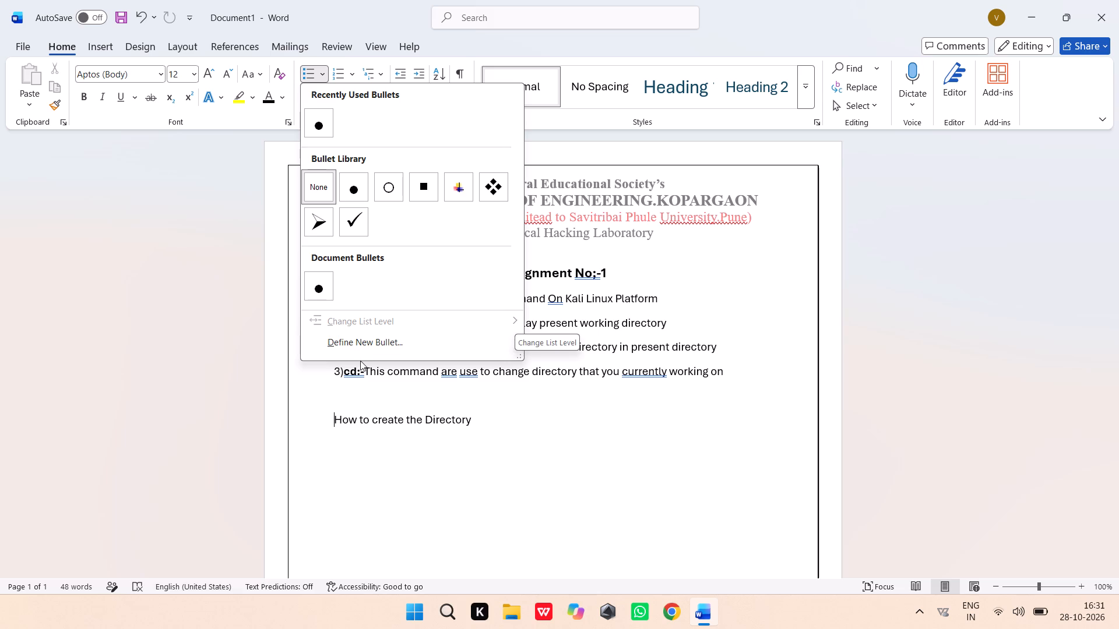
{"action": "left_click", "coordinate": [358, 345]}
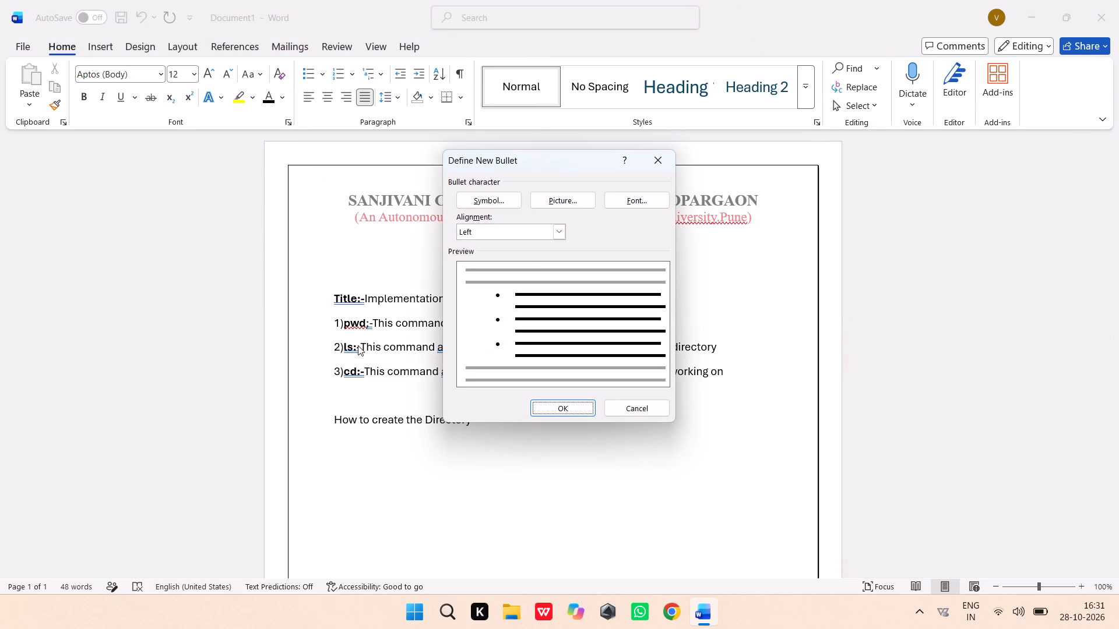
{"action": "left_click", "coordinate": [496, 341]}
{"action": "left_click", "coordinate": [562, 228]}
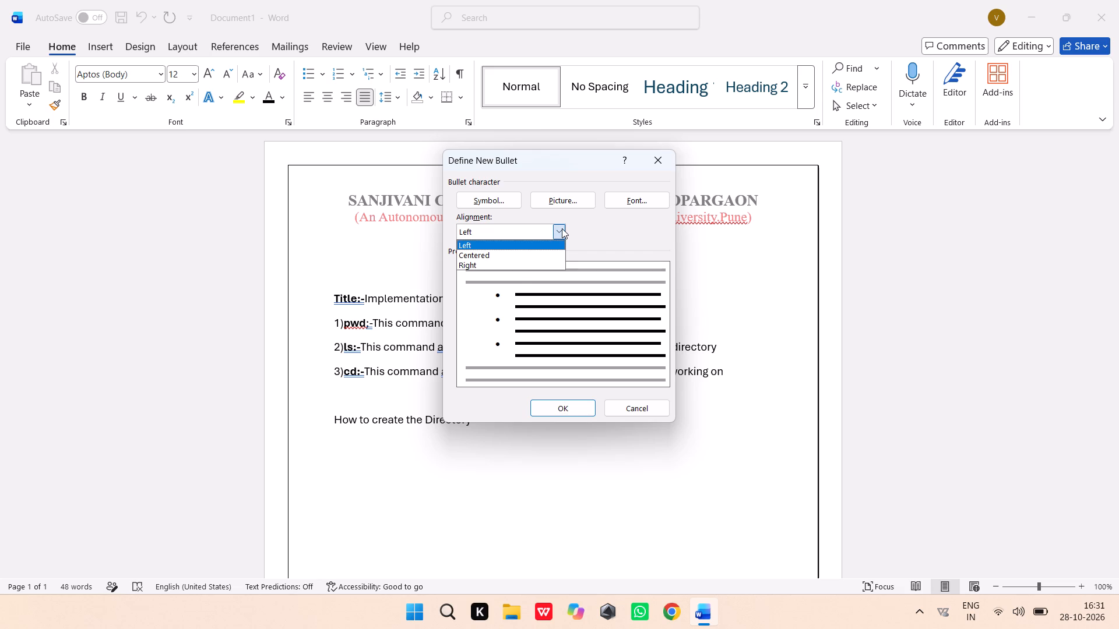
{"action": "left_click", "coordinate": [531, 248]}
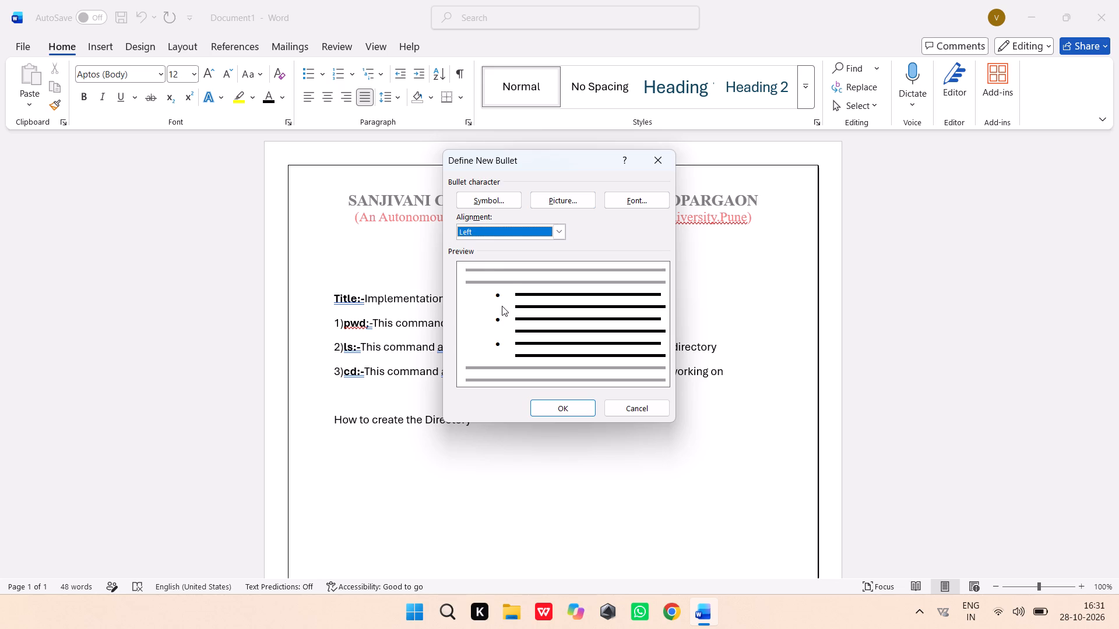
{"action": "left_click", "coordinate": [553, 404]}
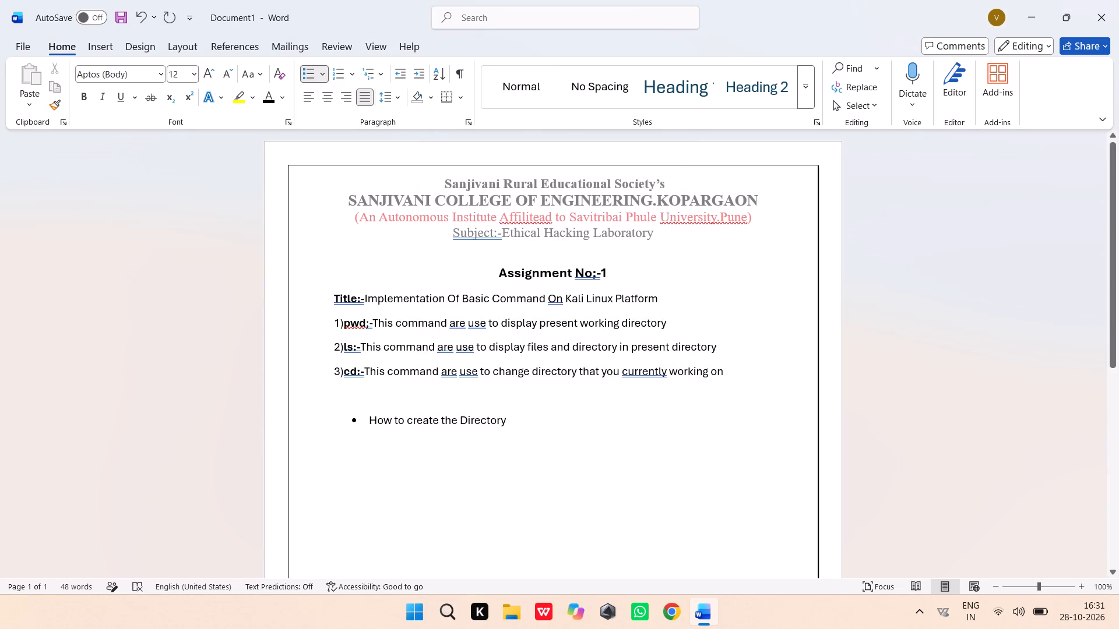
Make the whole "How to create the Directory" bullet line bold.
{"action": "left_click", "coordinate": [350, 419]}
{"action": "left_click_drag", "start_coordinate": [350, 419], "coordinate": [351, 419]}
{"action": "left_click_drag", "start_coordinate": [351, 419], "coordinate": [518, 428]}
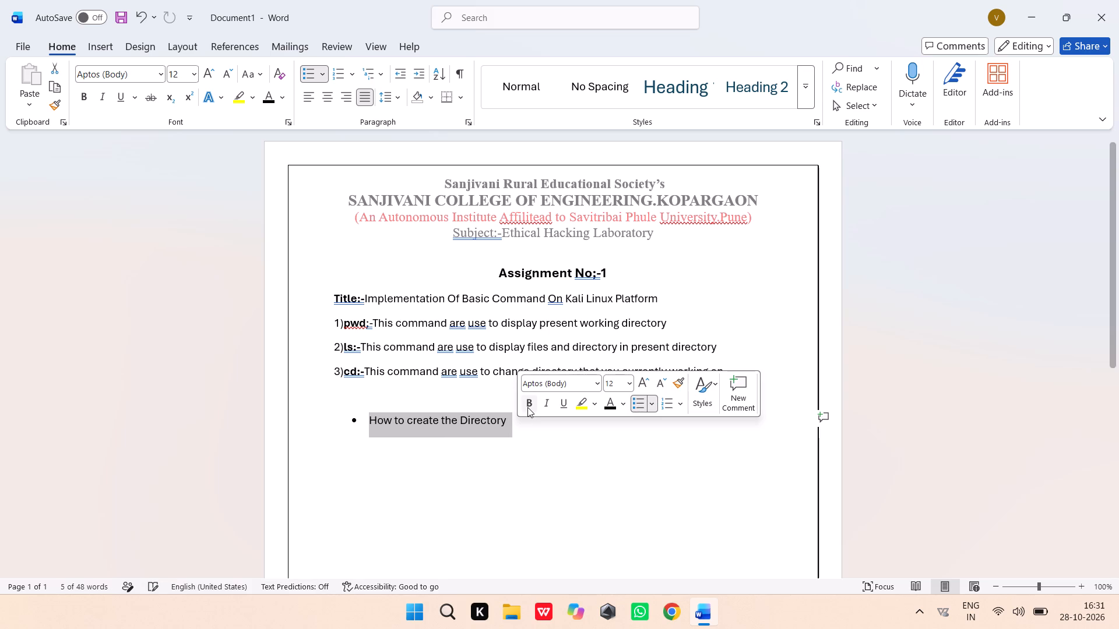
{"action": "left_click", "coordinate": [527, 407]}
{"action": "left_click", "coordinate": [397, 491]}
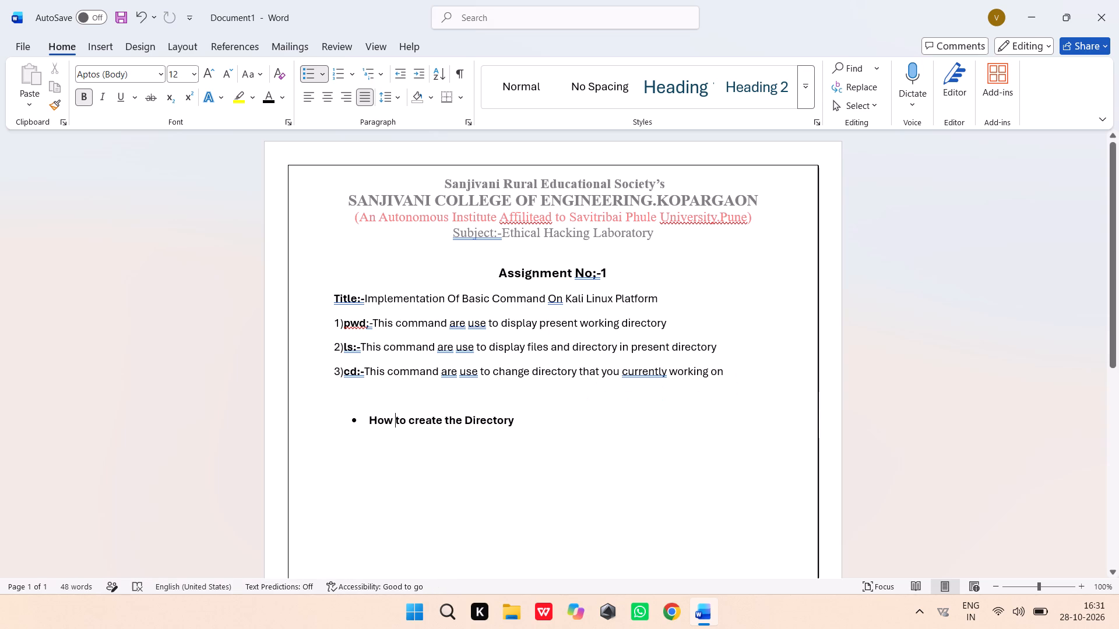
Set the font size of the "How to create the Directory" line to 14.
{"action": "triple_click", "coordinate": [346, 420]}
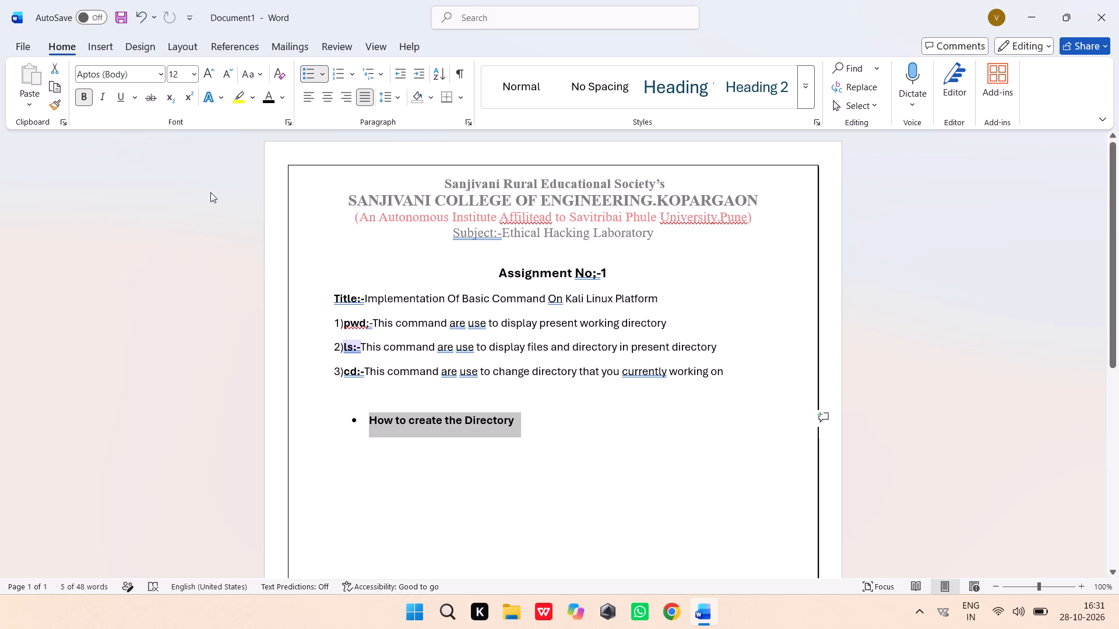
{"action": "left_click", "coordinate": [193, 76]}
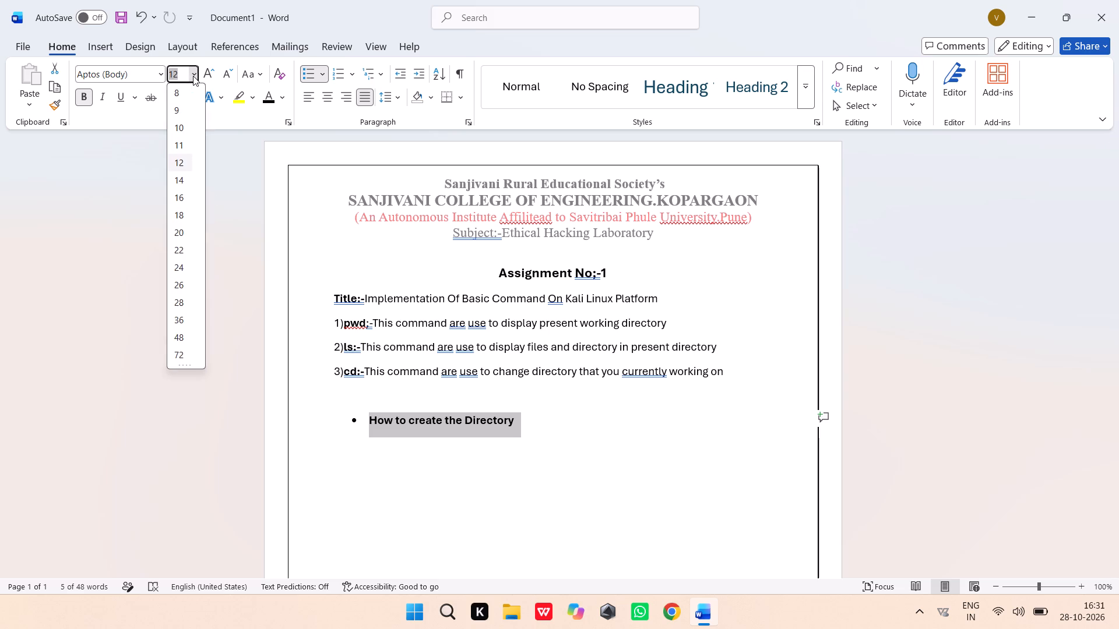
{"action": "left_click", "coordinate": [178, 178]}
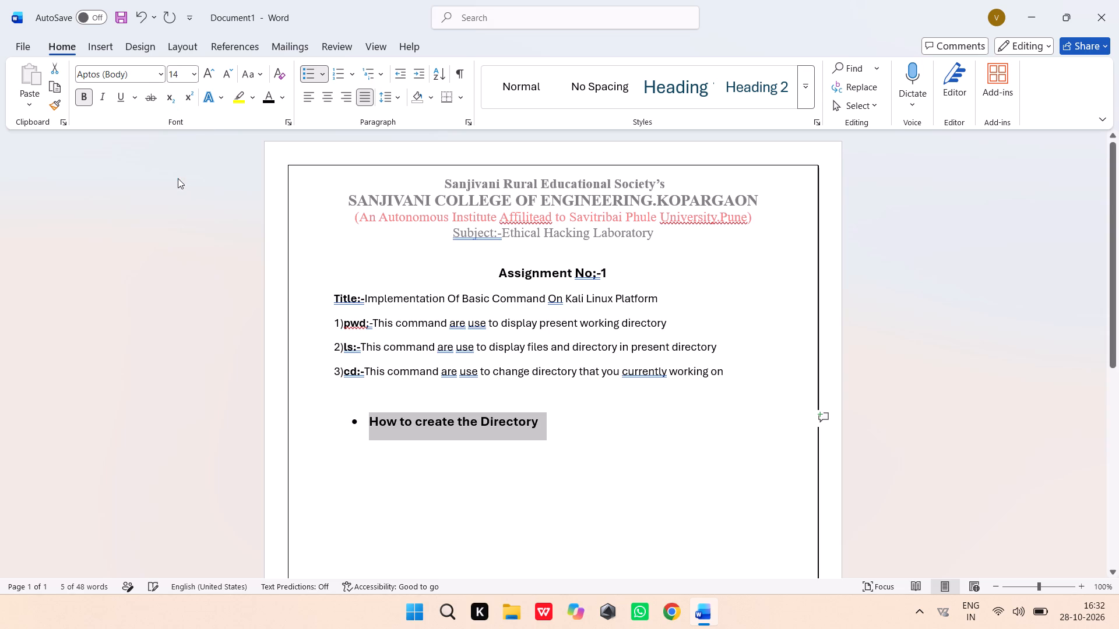
{"action": "left_click", "coordinate": [338, 449]}
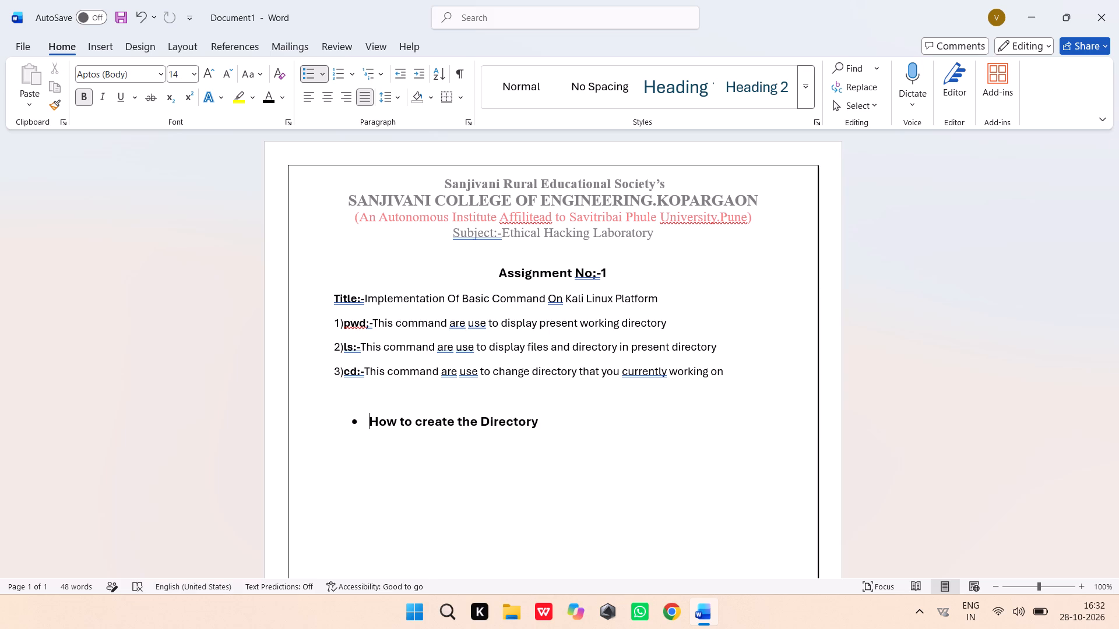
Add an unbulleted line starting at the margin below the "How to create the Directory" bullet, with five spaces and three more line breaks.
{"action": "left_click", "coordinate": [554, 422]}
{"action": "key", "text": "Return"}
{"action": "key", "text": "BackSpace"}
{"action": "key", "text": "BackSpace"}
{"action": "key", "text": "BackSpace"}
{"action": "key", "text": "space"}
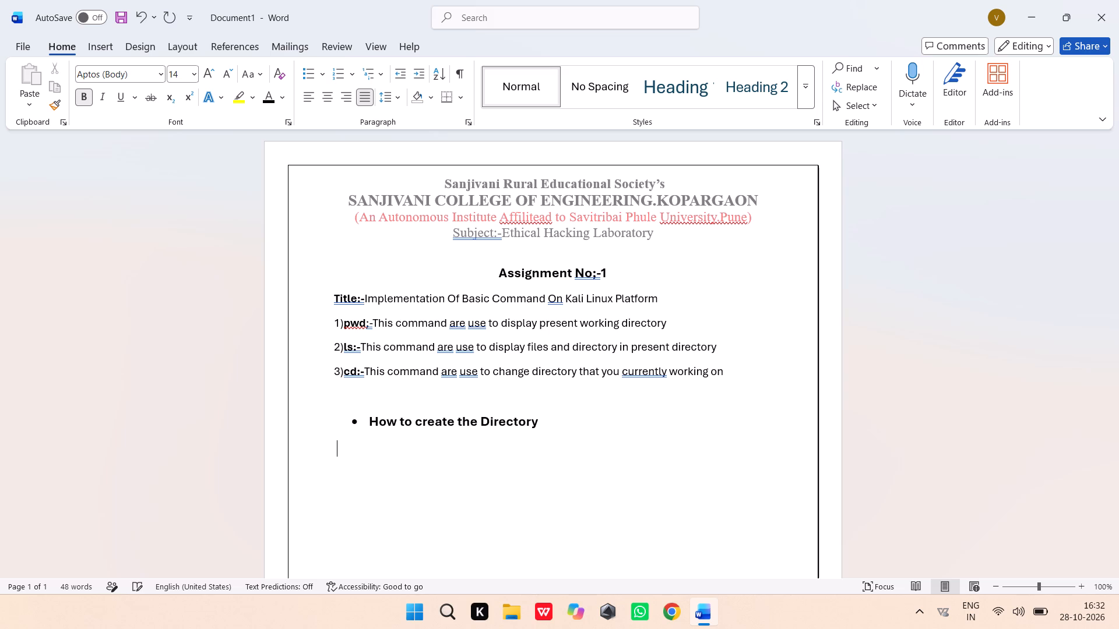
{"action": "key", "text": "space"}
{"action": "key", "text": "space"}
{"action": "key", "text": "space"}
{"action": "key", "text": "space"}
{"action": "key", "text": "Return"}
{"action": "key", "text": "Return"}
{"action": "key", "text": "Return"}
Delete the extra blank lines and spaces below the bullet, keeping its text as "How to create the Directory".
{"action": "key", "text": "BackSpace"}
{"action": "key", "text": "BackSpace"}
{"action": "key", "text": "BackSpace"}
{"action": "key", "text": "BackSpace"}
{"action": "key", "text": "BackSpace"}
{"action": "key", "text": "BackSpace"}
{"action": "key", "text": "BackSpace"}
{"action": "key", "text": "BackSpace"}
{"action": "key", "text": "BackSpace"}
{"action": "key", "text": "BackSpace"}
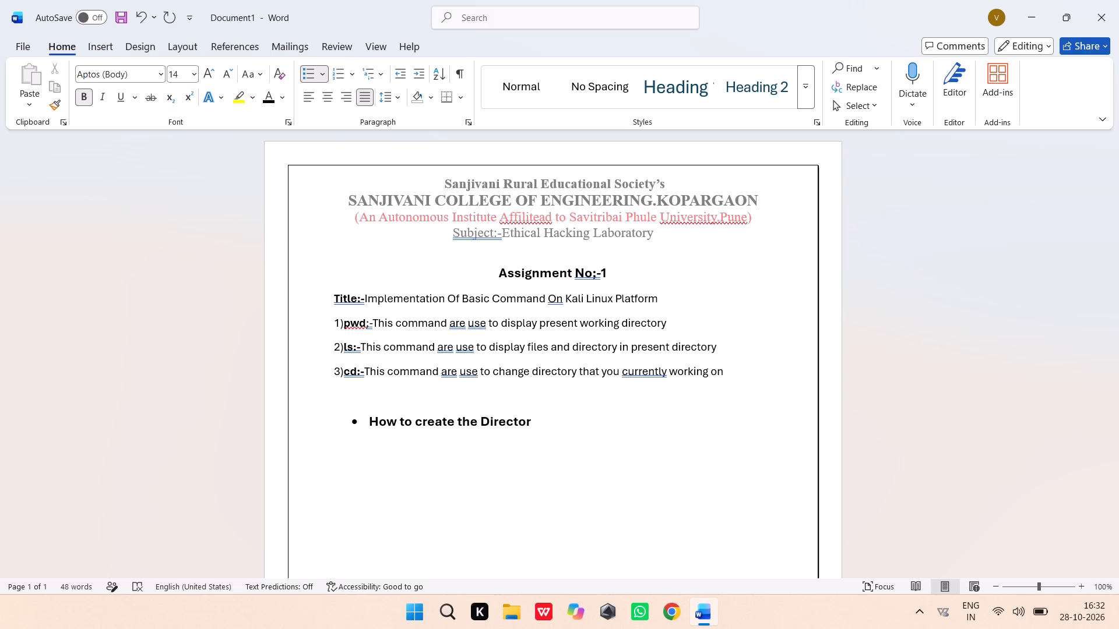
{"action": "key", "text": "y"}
Start an indented line without a bullet below "How to create the Directory", numbered "1)".
{"action": "key", "text": "Return"}
{"action": "key", "text": "BackSpace"}
{"action": "key", "text": "BackSpace"}
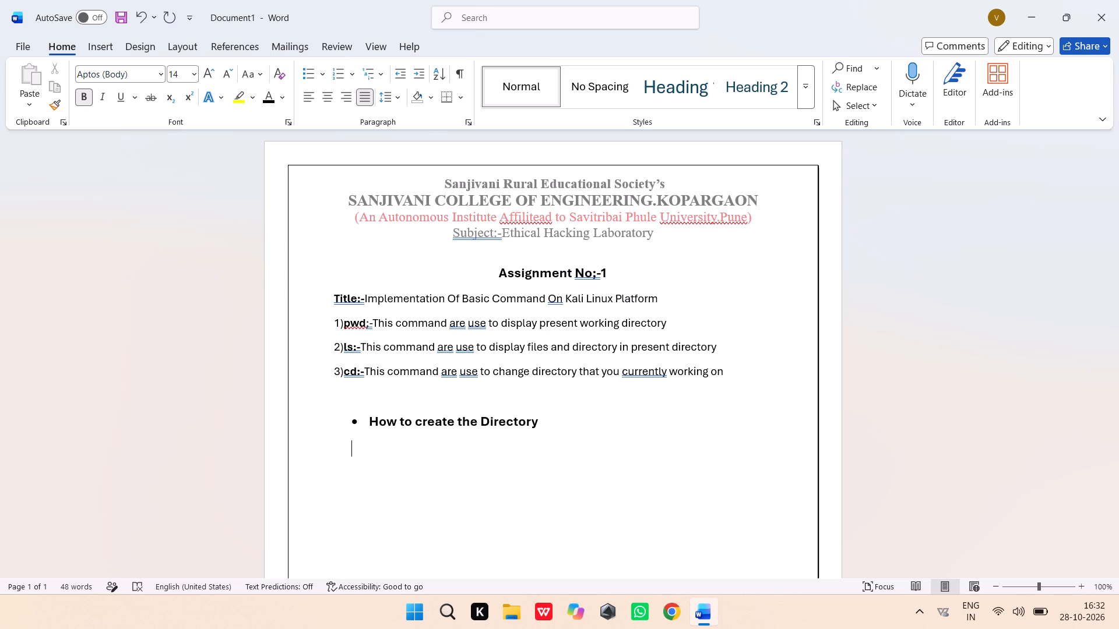
{"action": "key", "text": "1"}
{"action": "key", "text": "shift+parenright"}
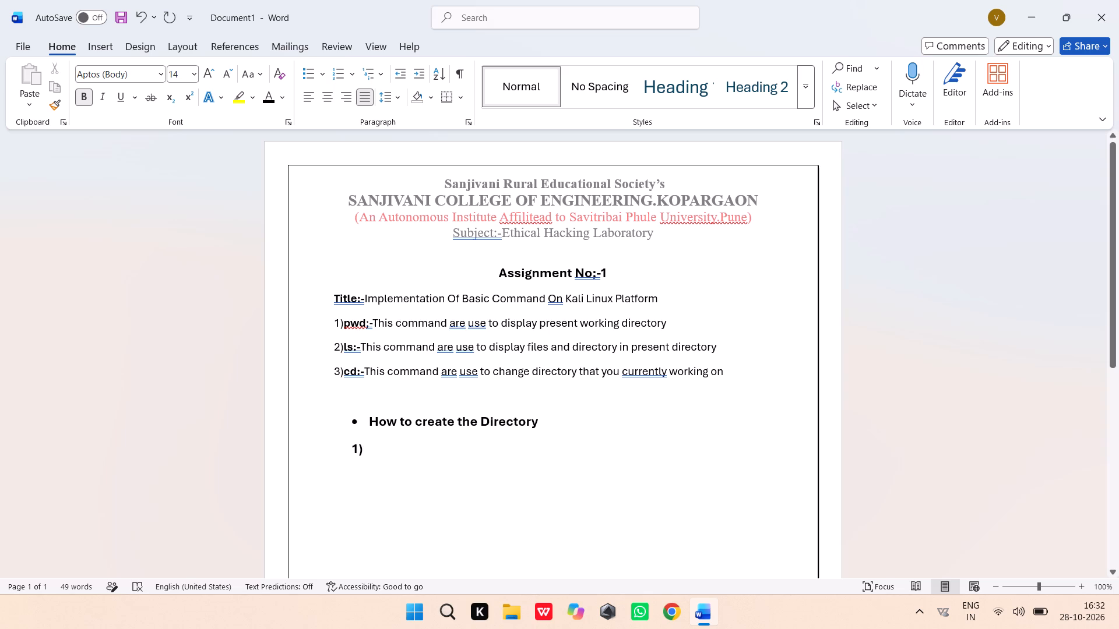
Remove the bold from the "1)" below the directory bullet and set its font size to 12.
{"action": "left_click", "coordinate": [350, 447]}
{"action": "left_click_drag", "start_coordinate": [350, 447], "coordinate": [361, 450]}
{"action": "left_click_drag", "start_coordinate": [361, 450], "coordinate": [362, 450]}
{"action": "left_click", "coordinate": [371, 425]}
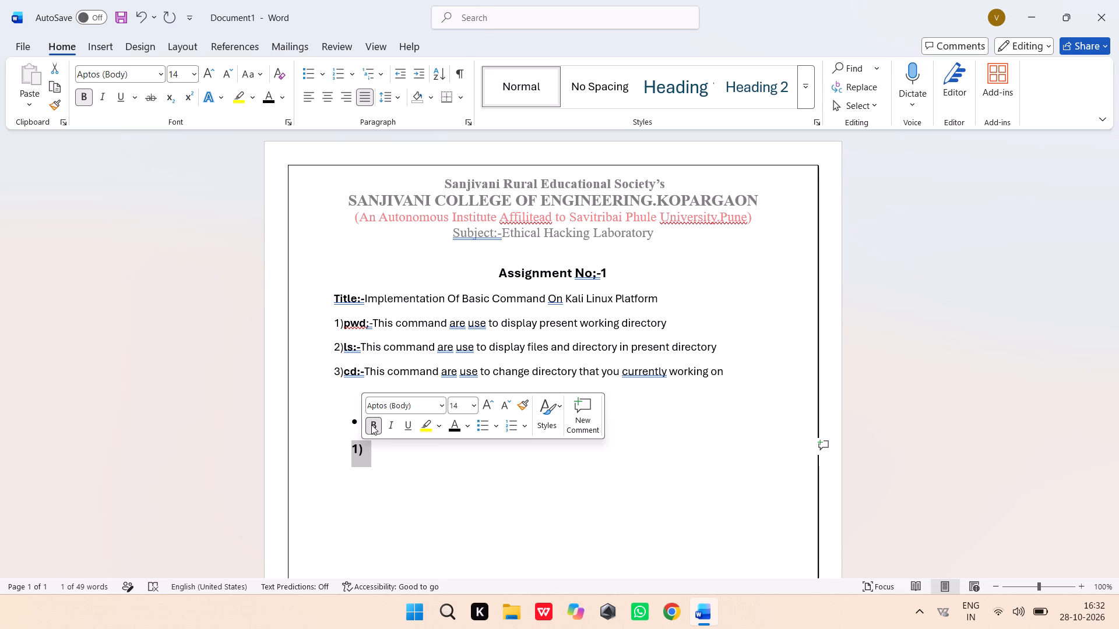
{"action": "left_click", "coordinate": [473, 406]}
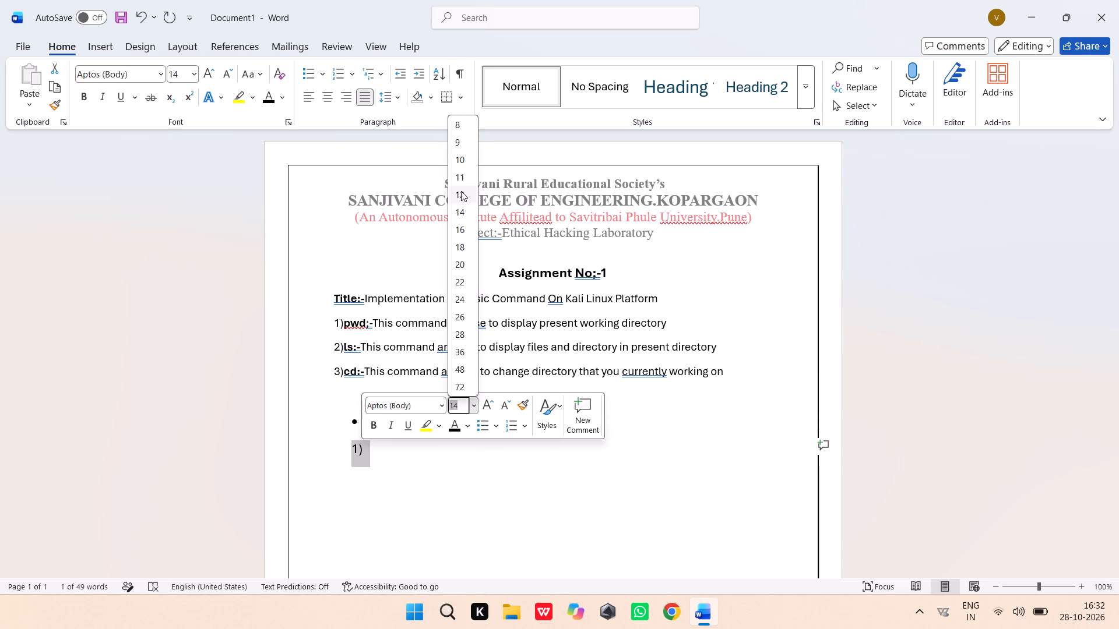
{"action": "left_click", "coordinate": [461, 191]}
{"action": "left_click", "coordinate": [413, 467]}
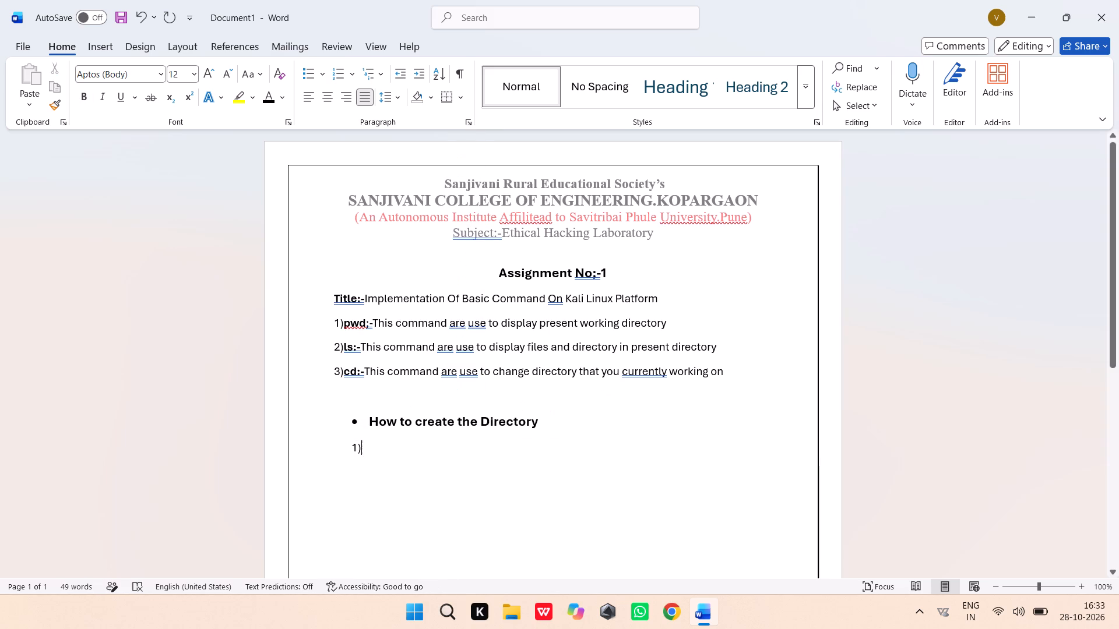
Add the command label "mkdir:-" in bold right after "1)" below the directory-creation bullet.
{"action": "type", "text": "mkdir"}
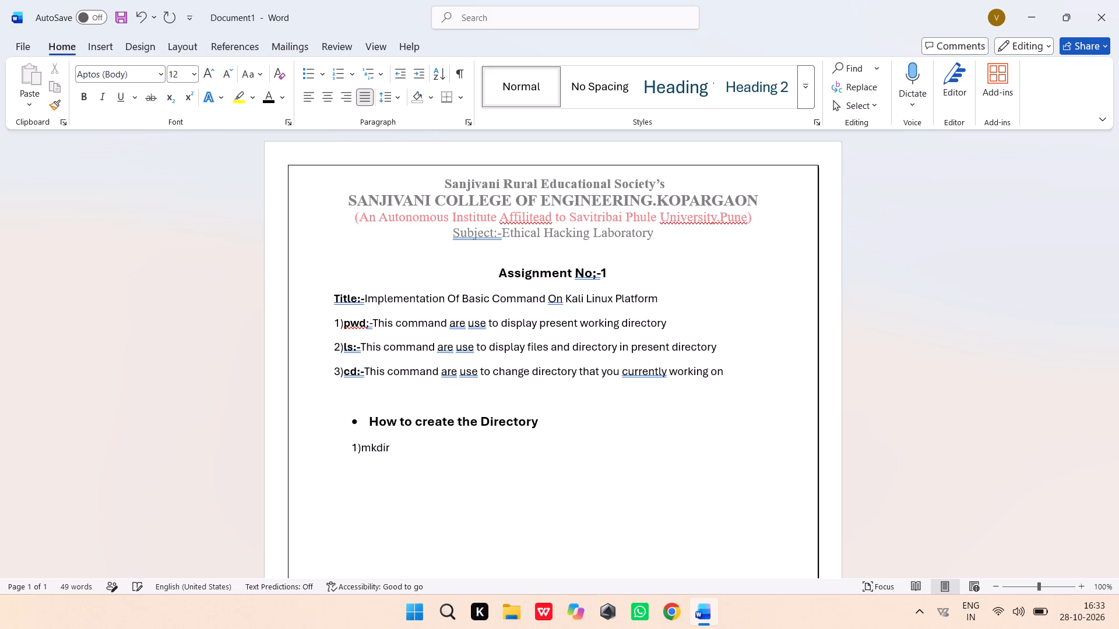
{"action": "key", "text": "semicolon"}
{"action": "key", "text": "minus"}
{"action": "left_click", "coordinate": [362, 449]}
{"action": "left_click_drag", "start_coordinate": [362, 449], "coordinate": [394, 453]}
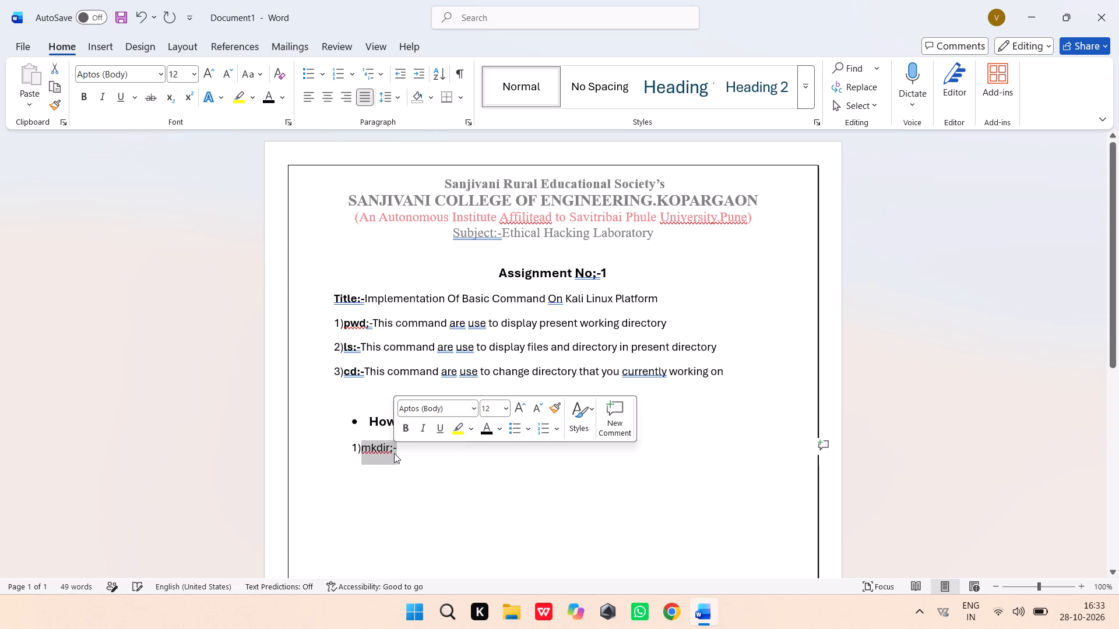
{"action": "left_click", "coordinate": [410, 418]}
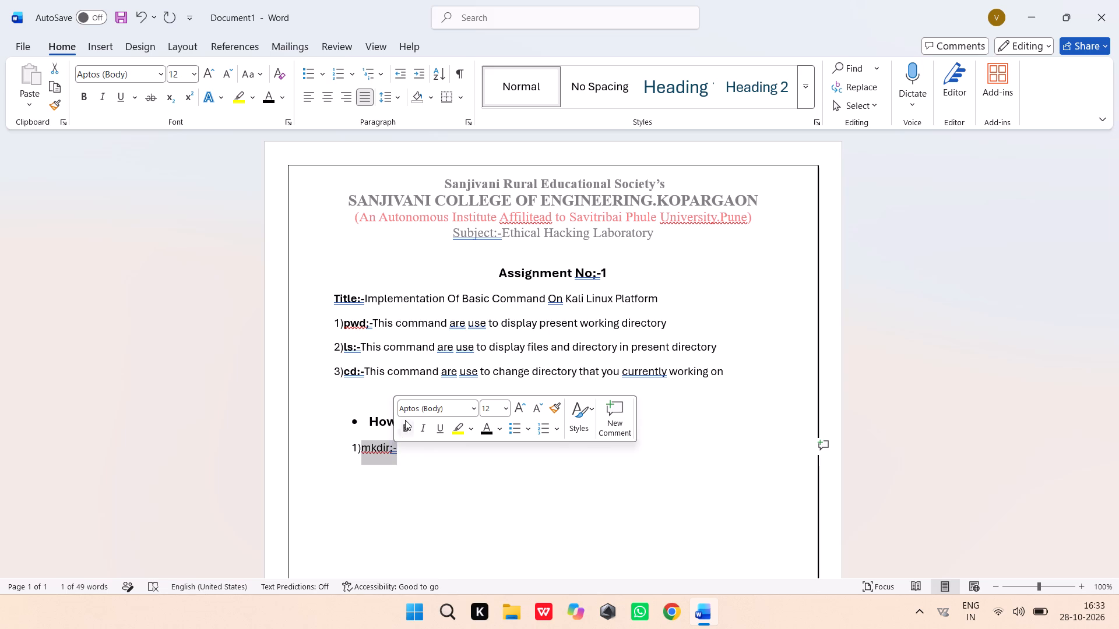
{"action": "left_click", "coordinate": [404, 422]}
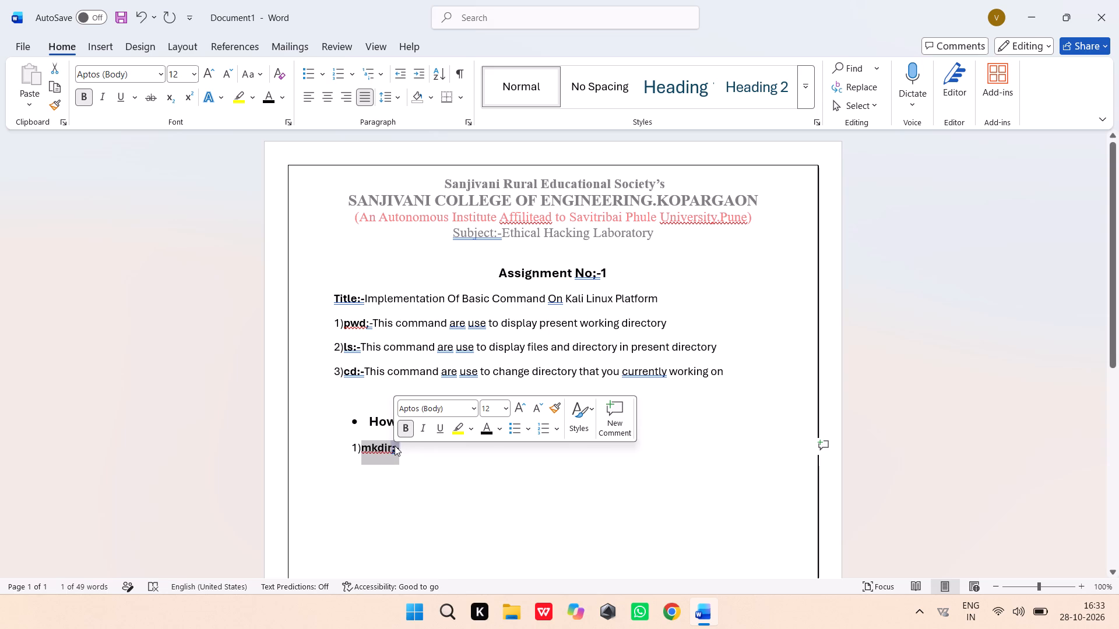
{"action": "left_click", "coordinate": [395, 446]}
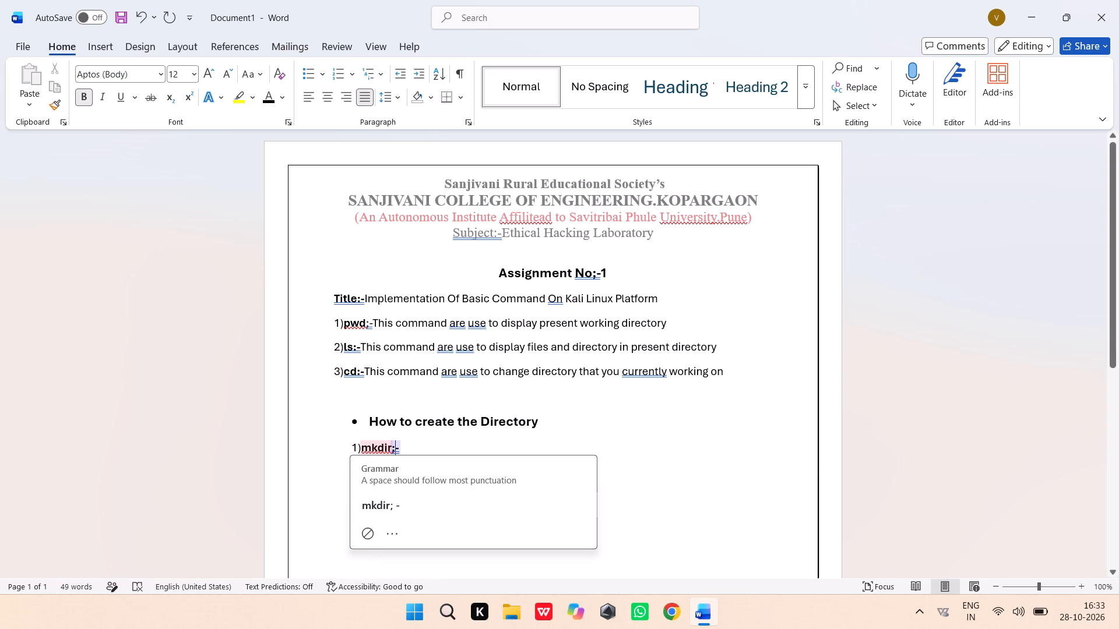
{"action": "key", "text": "BackSpace"}
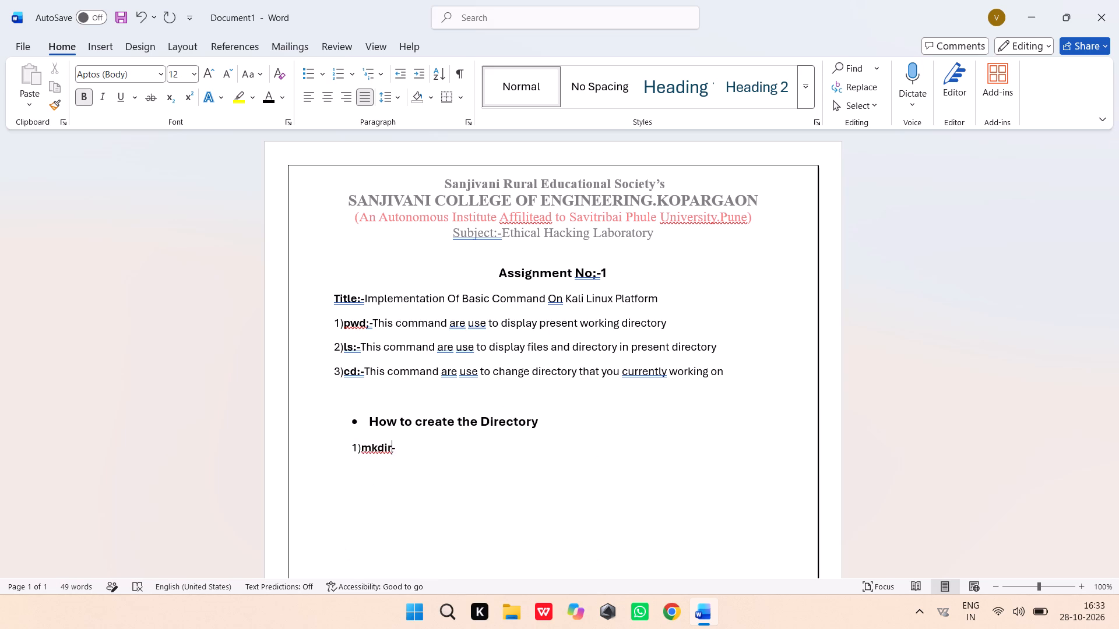
{"action": "key", "text": "shift+colon"}
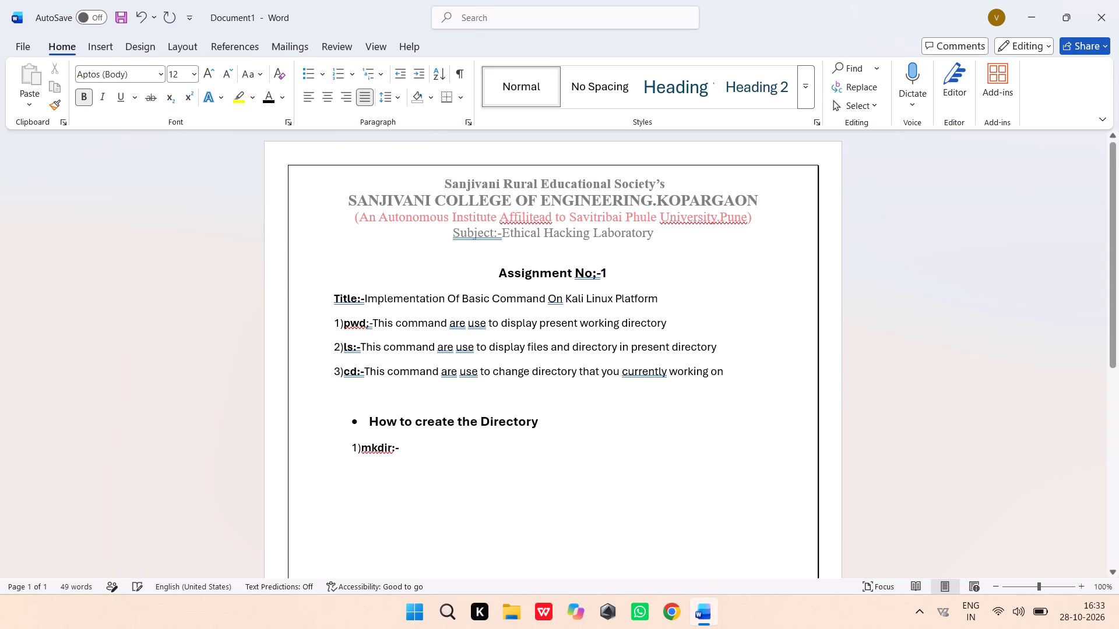
Start a new line below the mkdir label with "For ex-" in regular, non-bold text.
{"action": "left_click", "coordinate": [403, 451]}
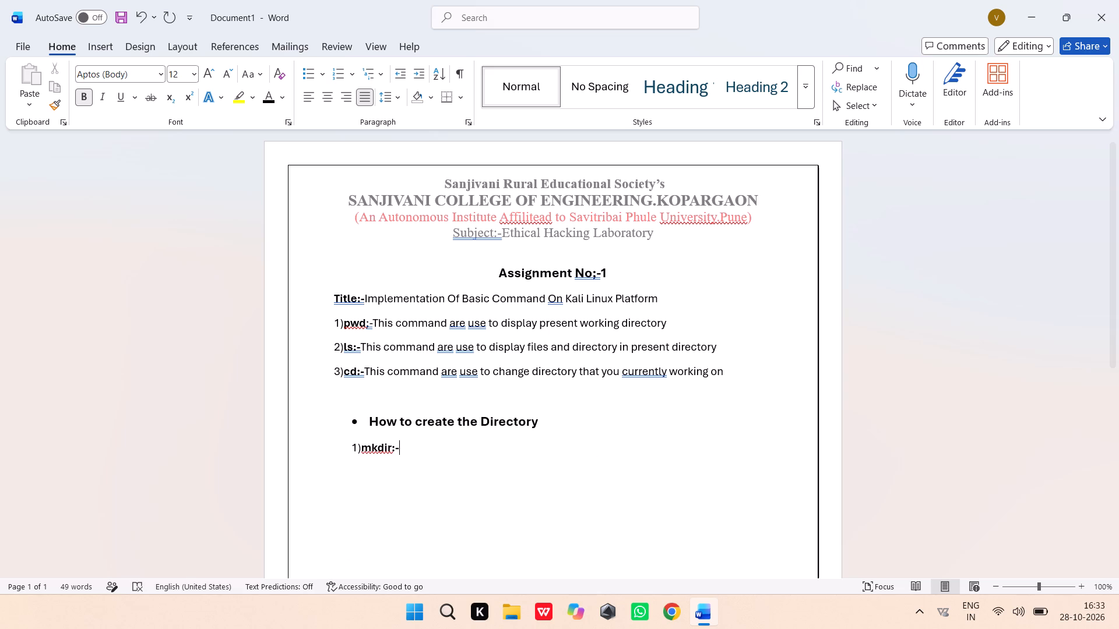
{"action": "key", "text": "Return"}
{"action": "type", "text": "for"}
{"action": "key", "text": "space"}
{"action": "type", "text": "ex"}
{"action": "key", "text": "minus"}
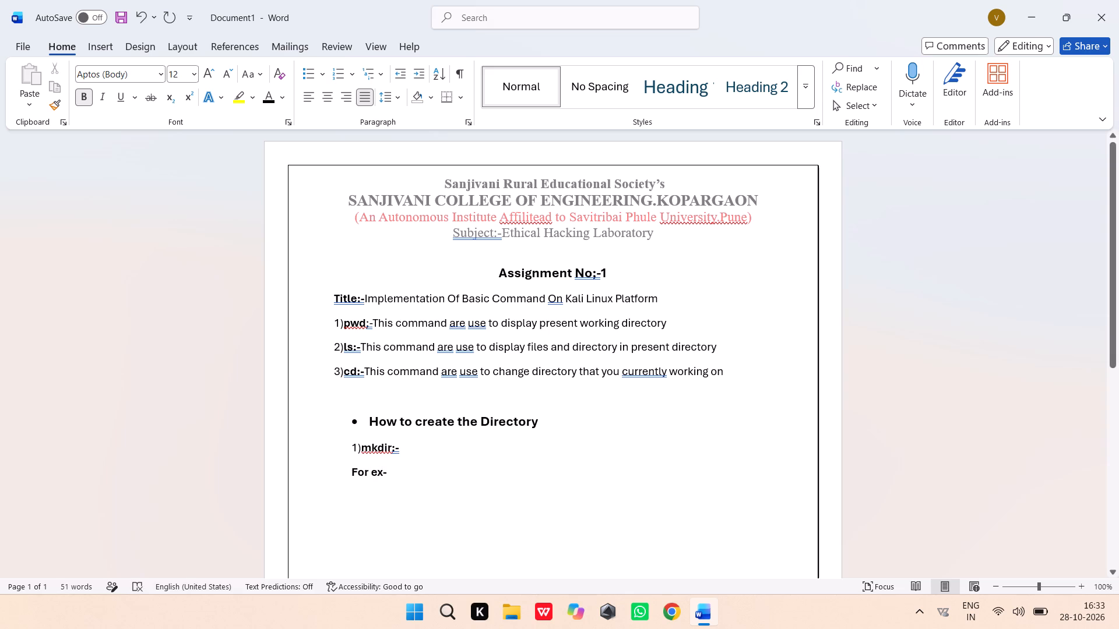
{"action": "left_click", "coordinate": [349, 468]}
{"action": "left_click_drag", "start_coordinate": [349, 468], "coordinate": [396, 472]}
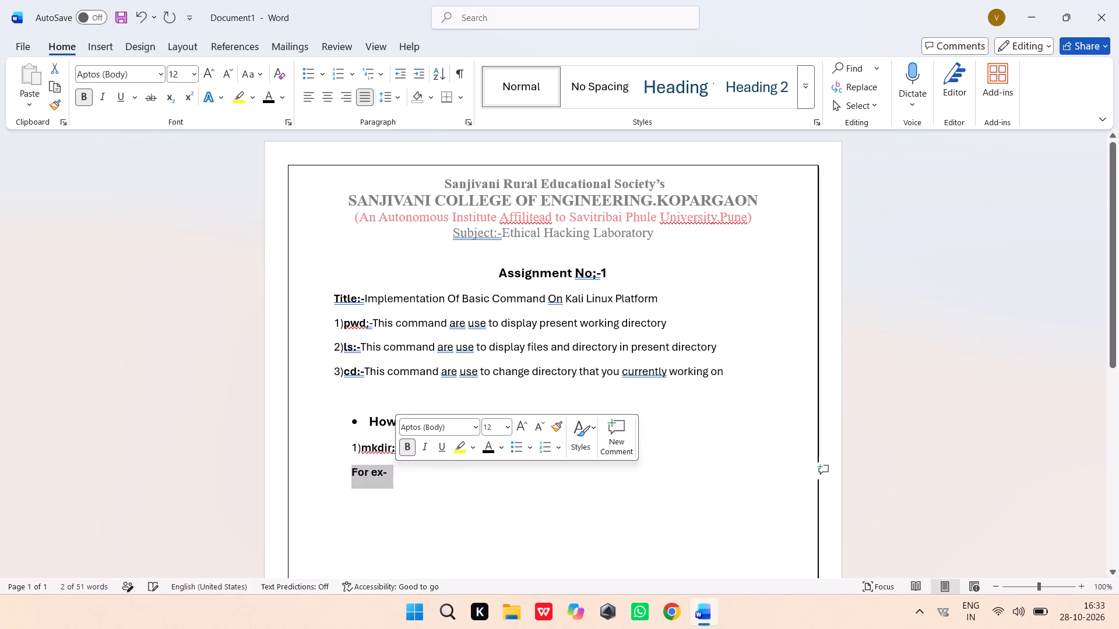
{"action": "left_click", "coordinate": [407, 447]}
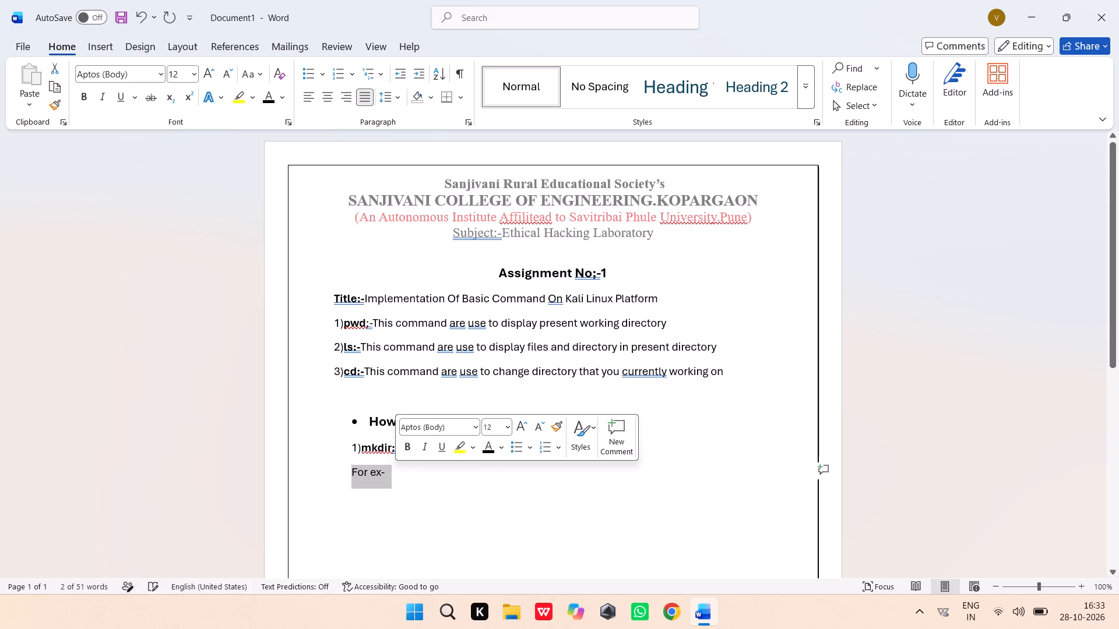
{"action": "left_click", "coordinate": [398, 479]}
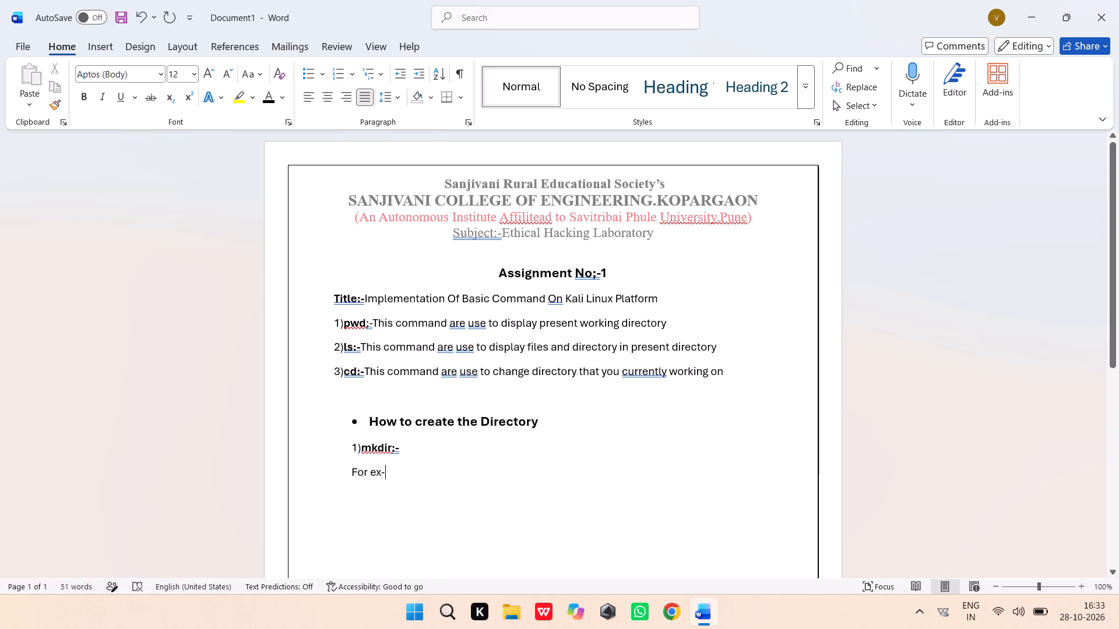
Continue the example line after "For ex-" with the text "mkdir tushar of".
{"action": "type", "text": "mkdir"}
{"action": "key", "text": "space"}
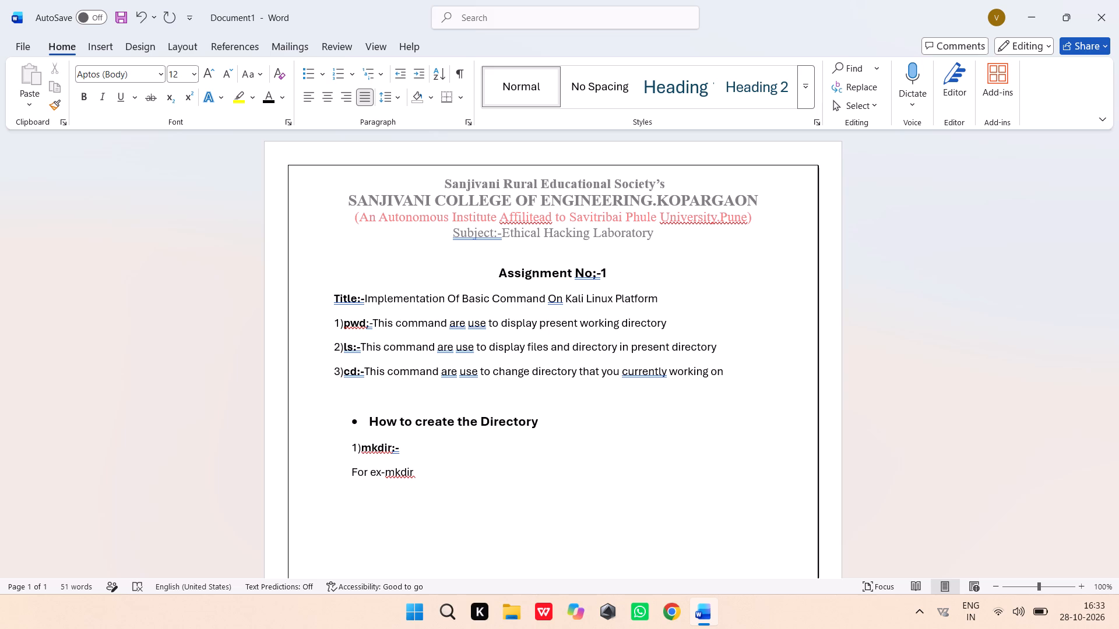
{"action": "type", "text": "tushar"}
{"action": "key", "text": "space"}
{"action": "key", "text": "o"}
{"action": "type", "text": "f"}
{"action": "key", "text": "space"}
Add a round-bulleted line reading "How to create sub Directory" below the mkdir example.
{"action": "key", "text": "Return"}
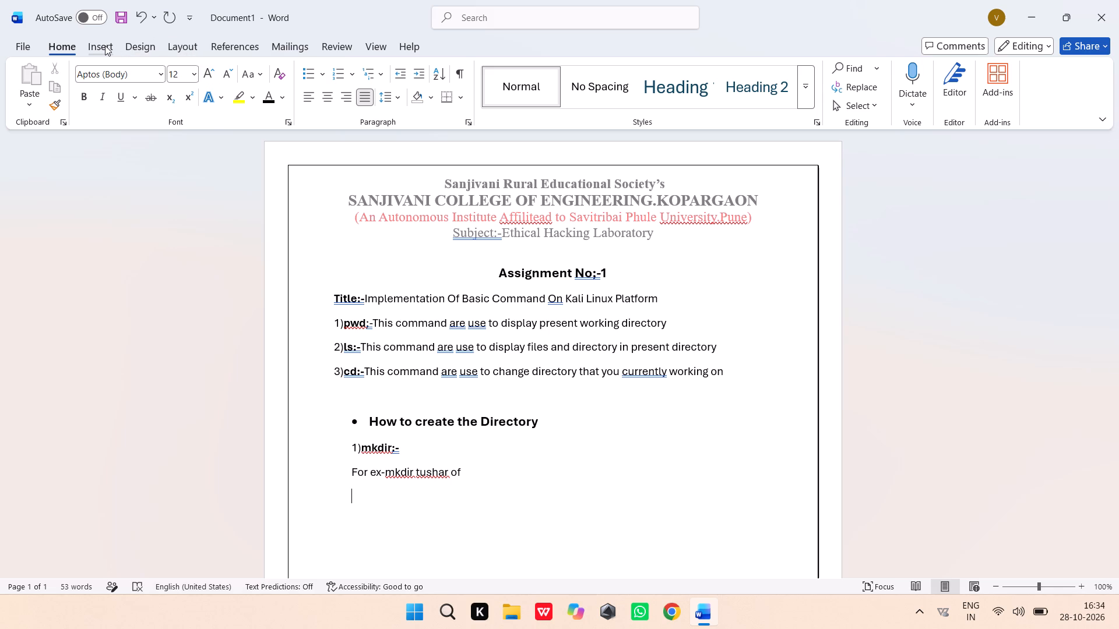
{"action": "left_click", "coordinate": [325, 72]}
{"action": "left_click", "coordinate": [325, 112]}
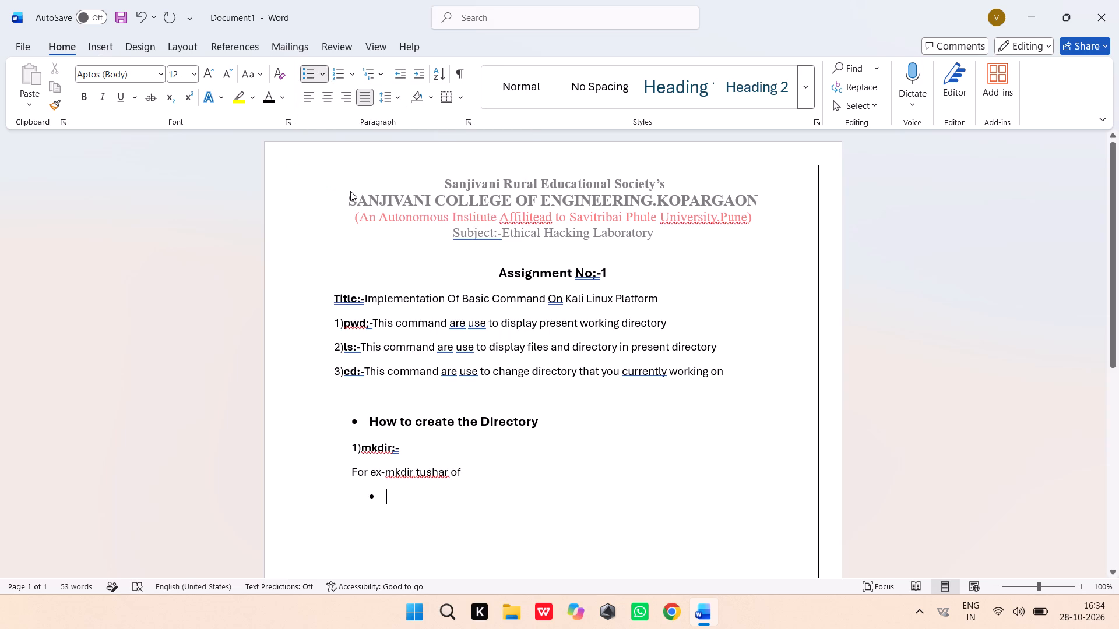
{"action": "key", "text": "shift+h"}
{"action": "key", "text": "o"}
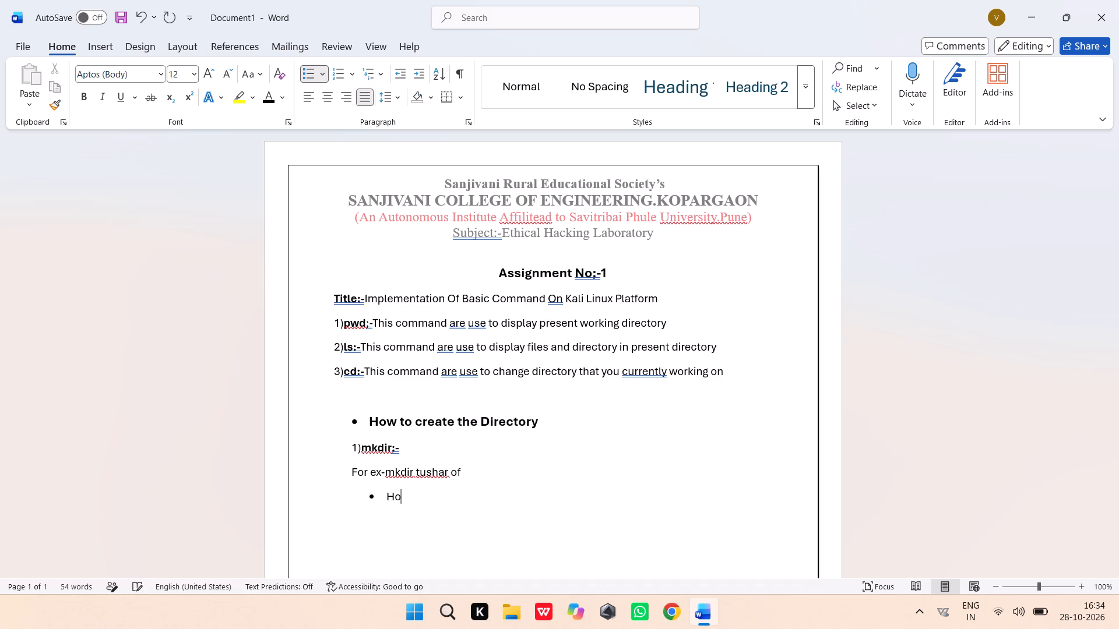
{"action": "key", "text": "w"}
{"action": "type", "text": "to"}
{"action": "key", "text": "BackSpace"}
{"action": "key", "text": "BackSpace"}
{"action": "key", "text": "space"}
{"action": "type", "text": "to"}
{"action": "key", "text": "space"}
{"action": "type", "text": "crea"}
{"action": "type", "text": "te"}
{"action": "key", "text": "space"}
{"action": "type", "text": "sub"}
{"action": "key", "text": "space"}
{"action": "type", "text": "Directory"}
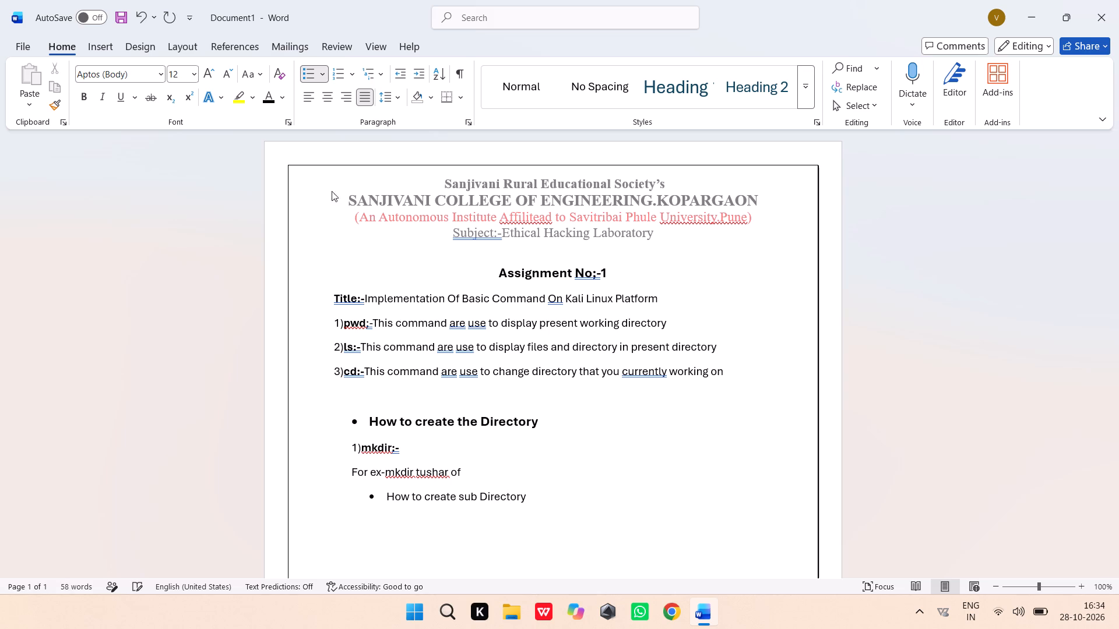
Make the "How to create sub Directory" bullet text bold.
{"action": "double_click", "coordinate": [364, 498]}
{"action": "left_click_drag", "start_coordinate": [364, 498], "coordinate": [415, 500]}
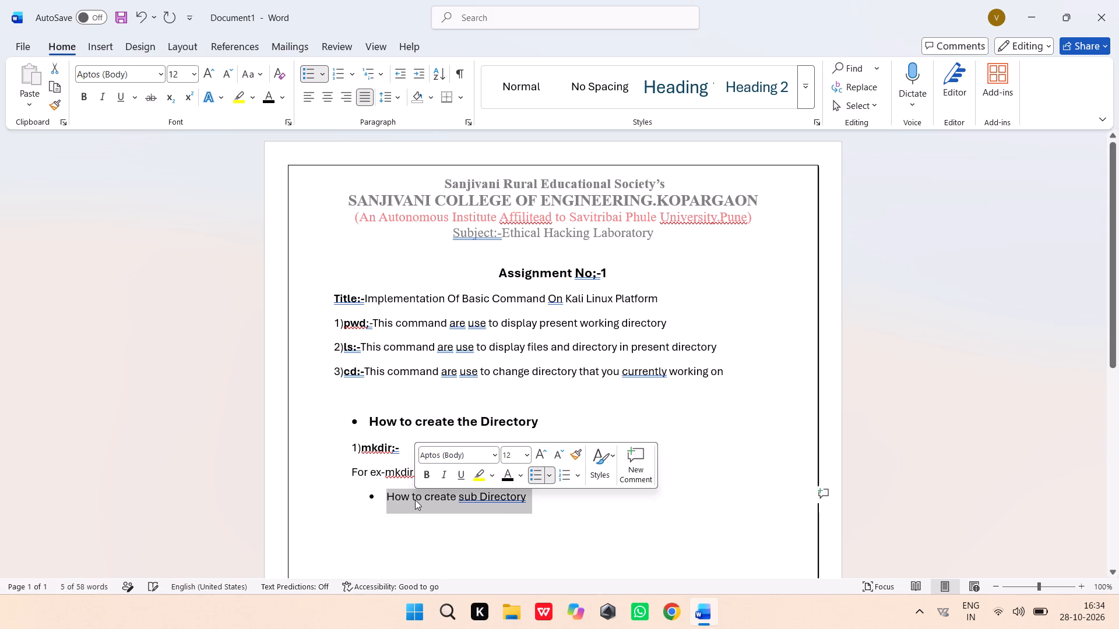
{"action": "left_click", "coordinate": [430, 472]}
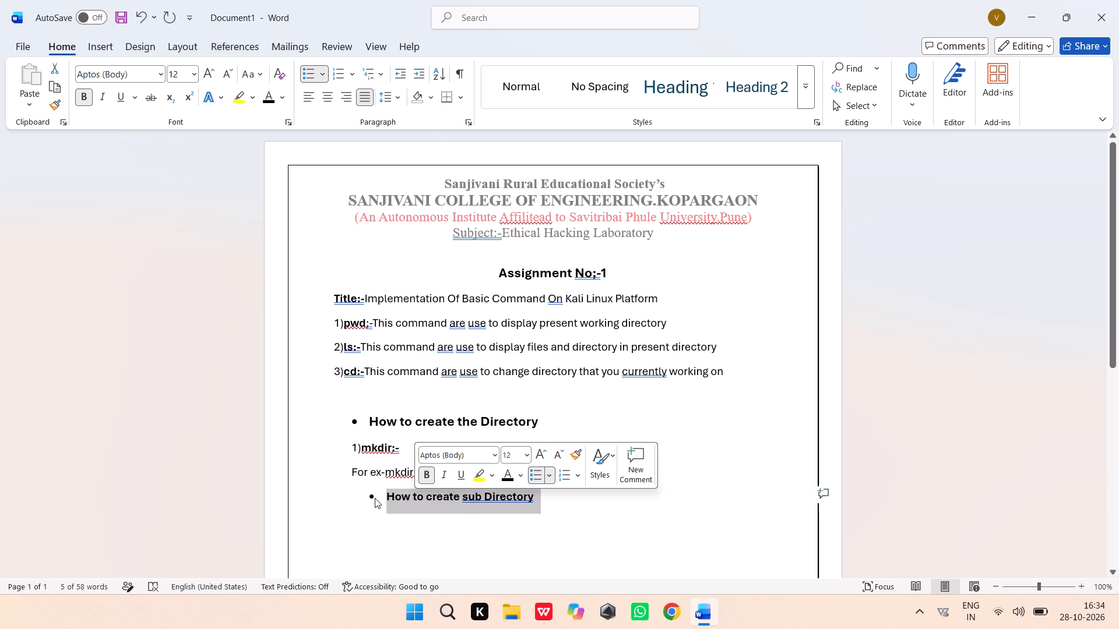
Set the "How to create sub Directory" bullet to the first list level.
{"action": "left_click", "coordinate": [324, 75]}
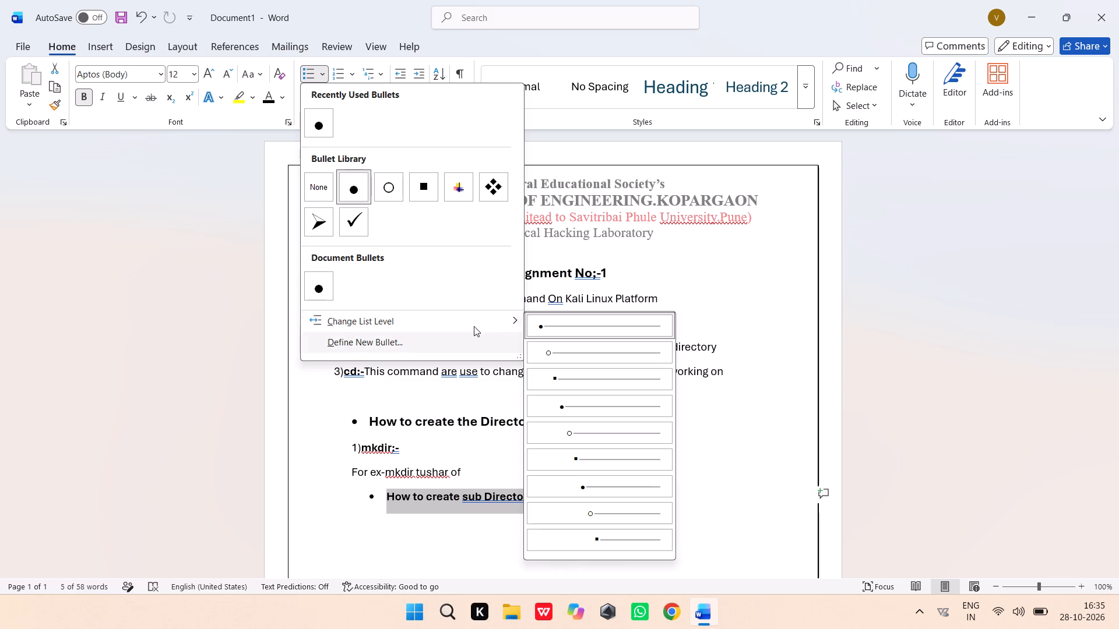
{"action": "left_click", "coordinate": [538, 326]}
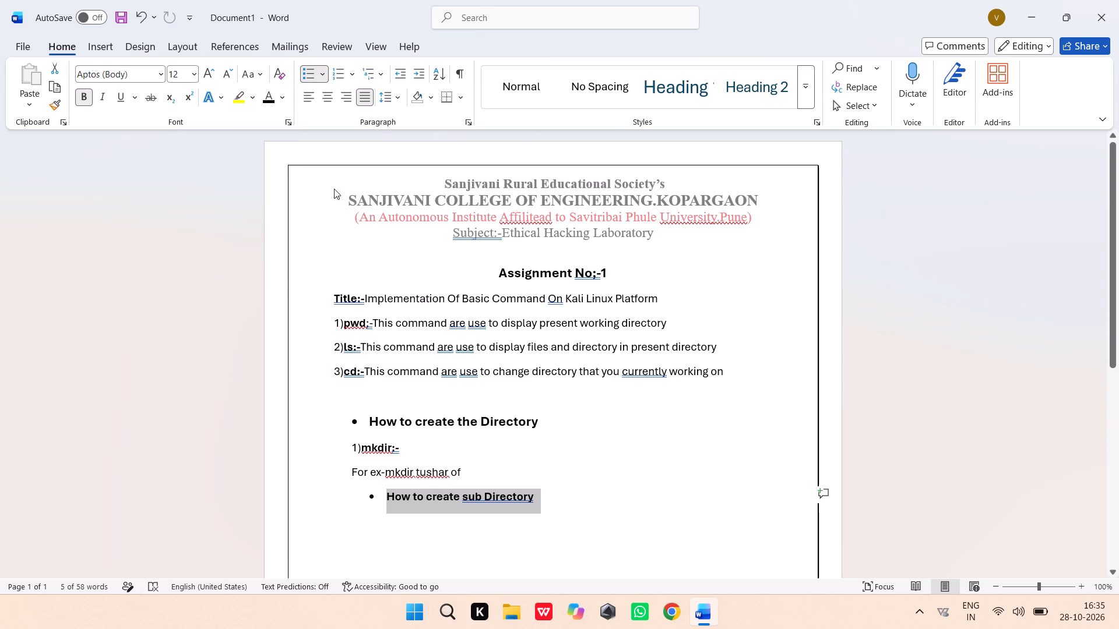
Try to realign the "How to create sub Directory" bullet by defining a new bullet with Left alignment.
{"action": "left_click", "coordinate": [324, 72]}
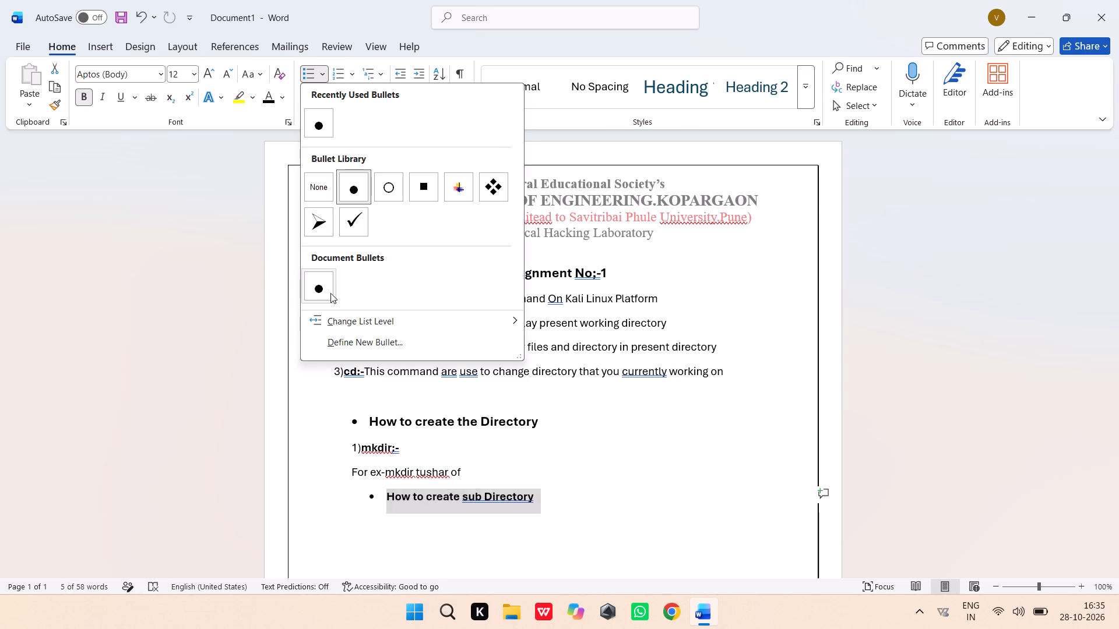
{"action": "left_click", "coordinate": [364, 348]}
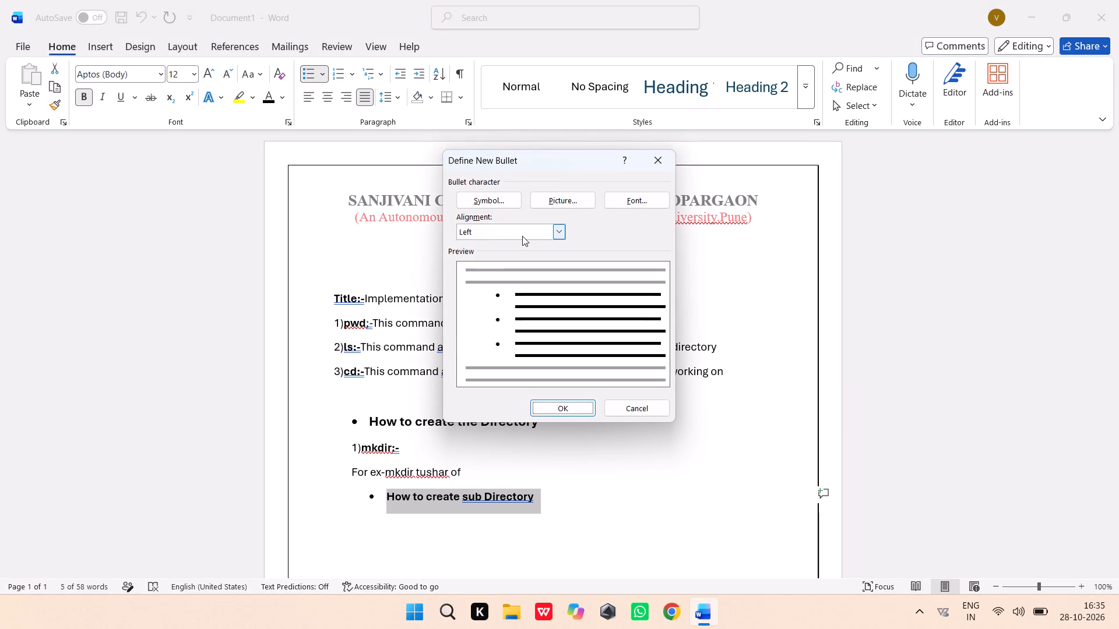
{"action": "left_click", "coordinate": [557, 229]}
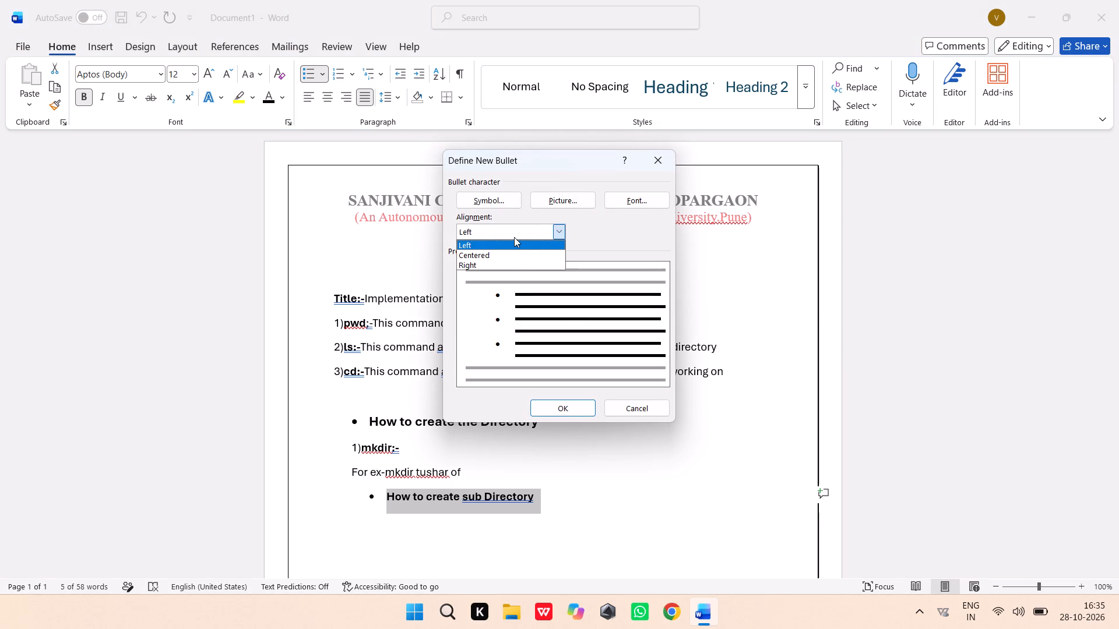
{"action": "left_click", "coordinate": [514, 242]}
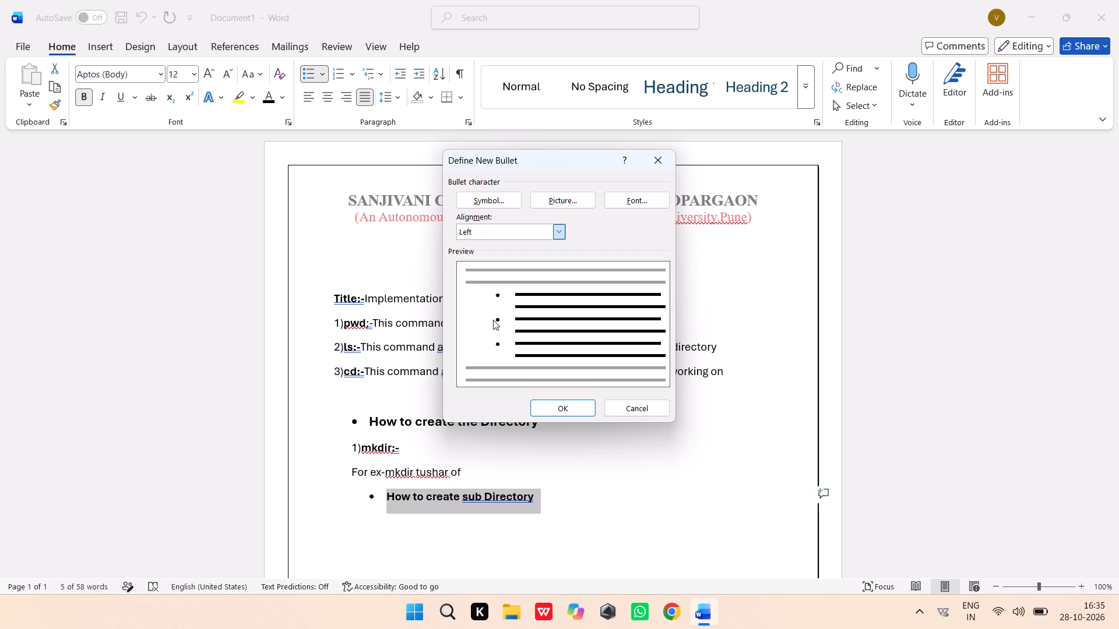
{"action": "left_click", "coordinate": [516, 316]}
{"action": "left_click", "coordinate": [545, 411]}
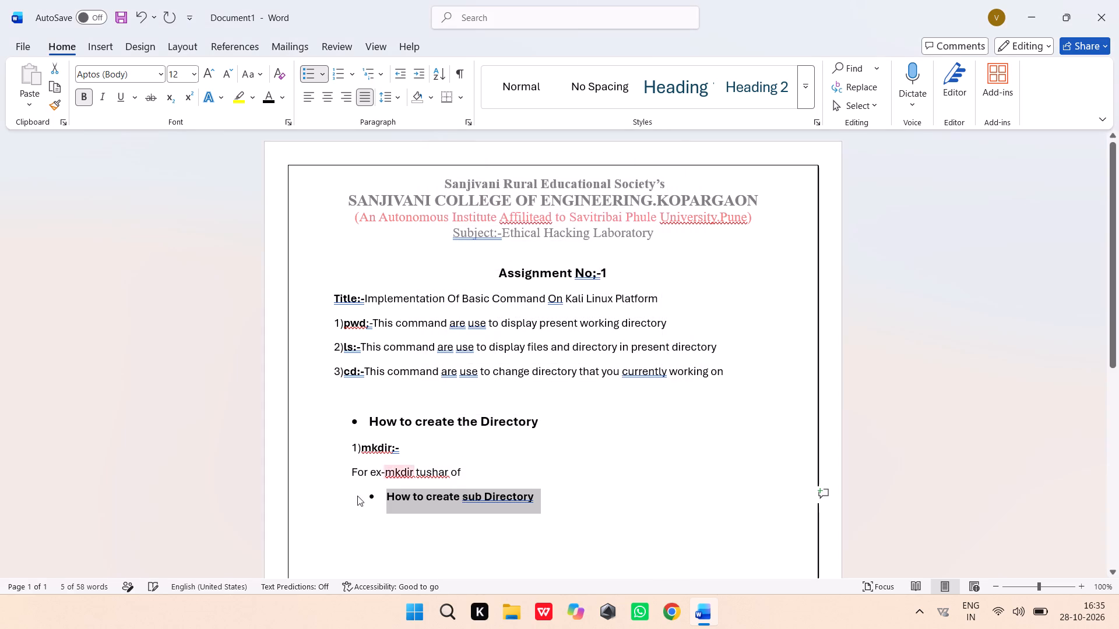
Remove the bullet and indent from "How to create sub Directory" and reapply a round bullet aligned with the "How to create the Directory" bullet.
{"action": "left_click", "coordinate": [366, 494]}
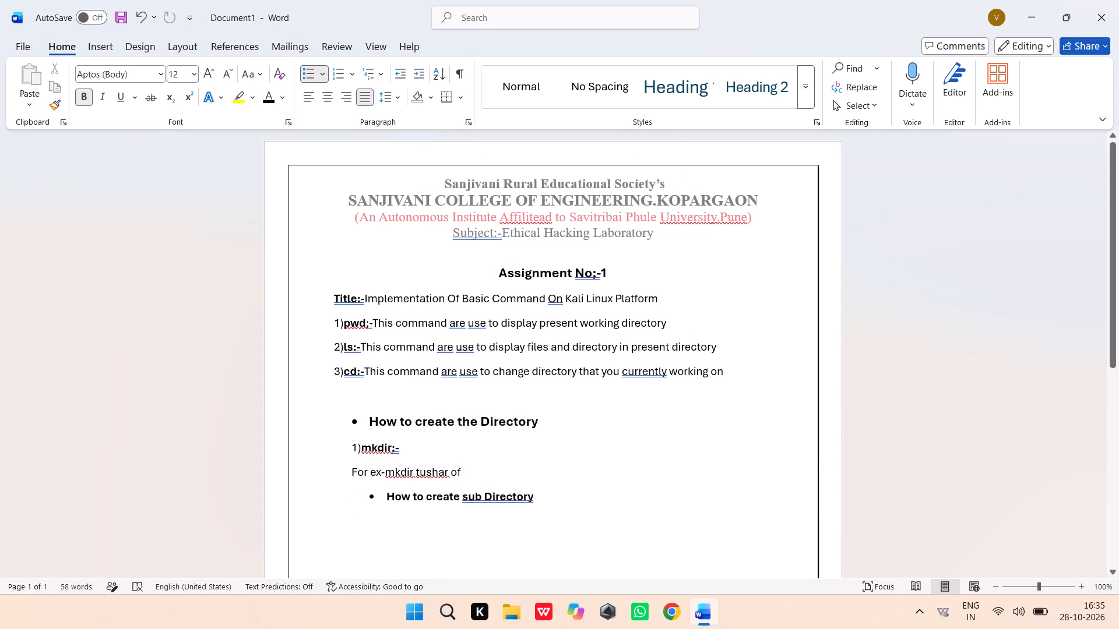
{"action": "left_click", "coordinate": [366, 494]}
{"action": "key", "text": "BackSpace"}
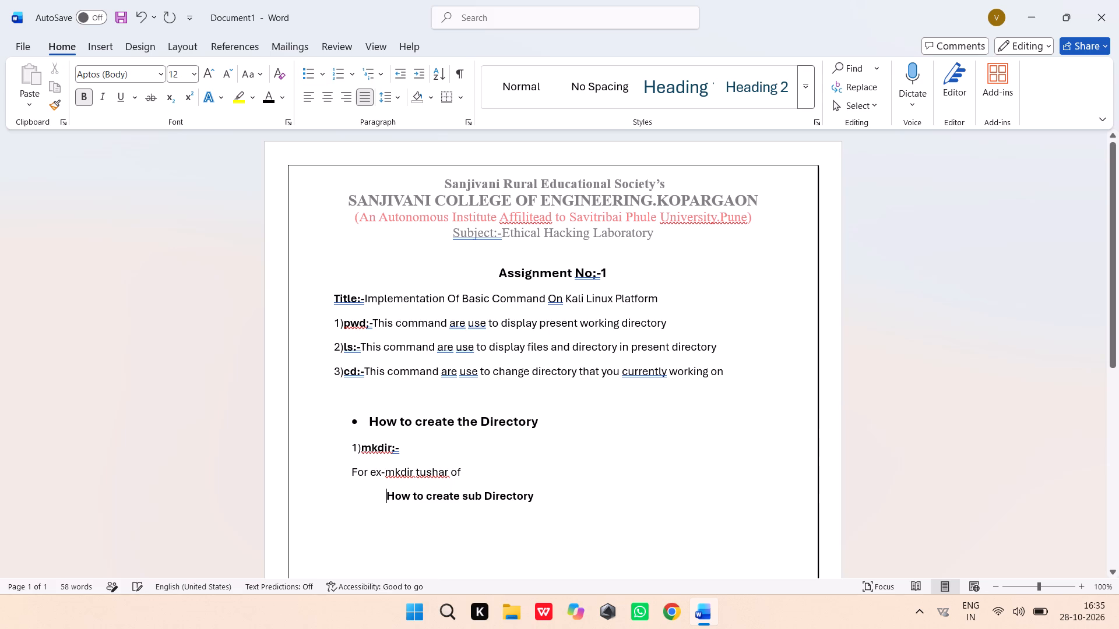
{"action": "key", "text": "BackSpace"}
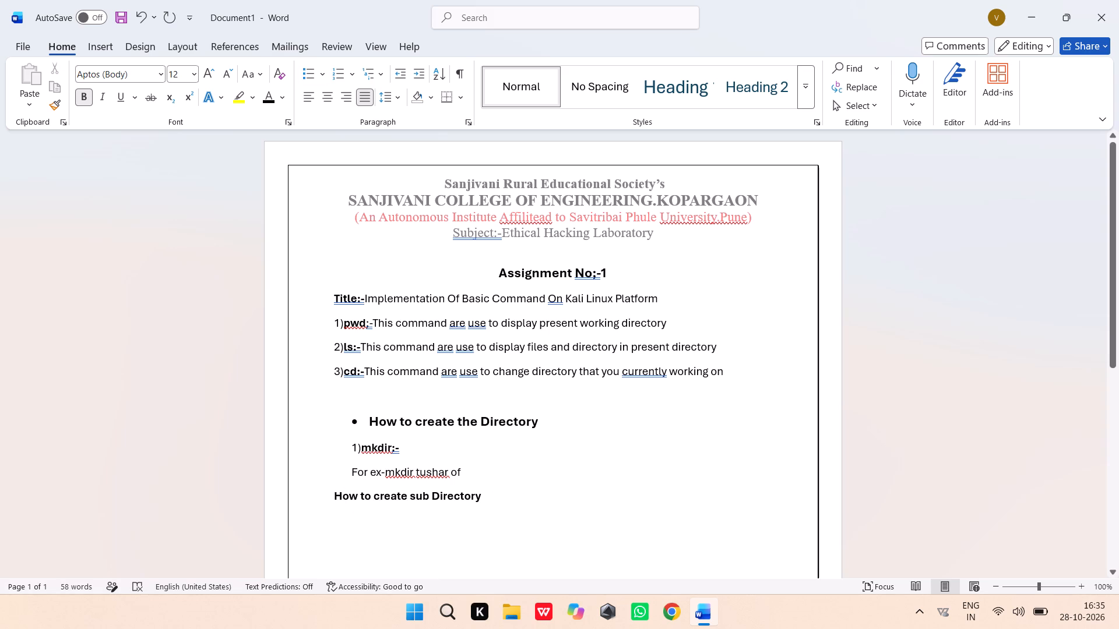
{"action": "left_click", "coordinate": [316, 72]}
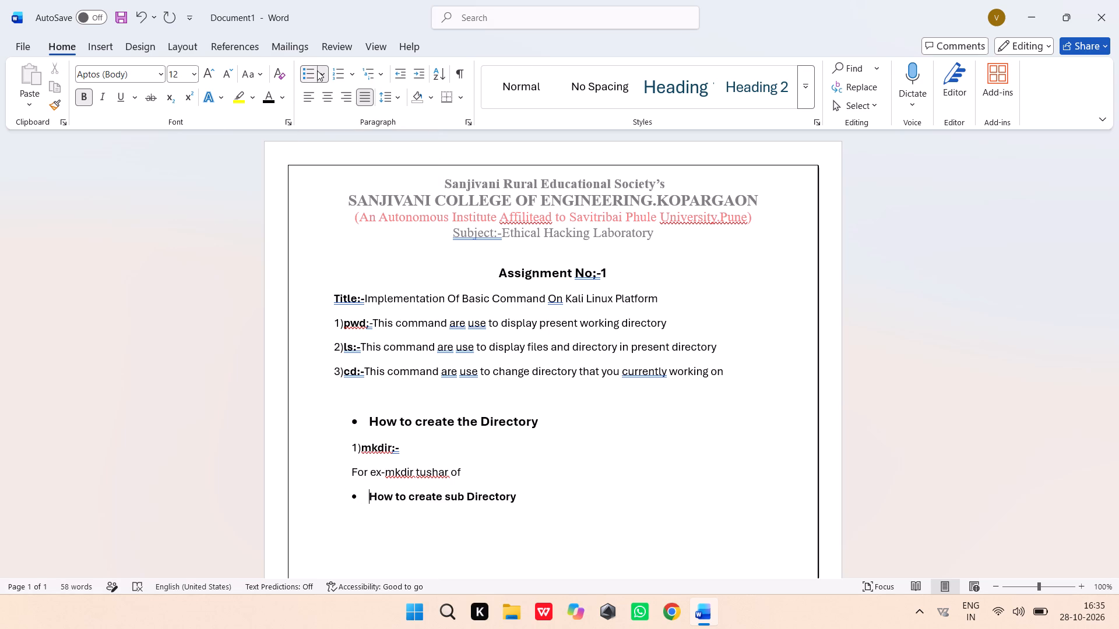
{"action": "left_click", "coordinate": [321, 72]}
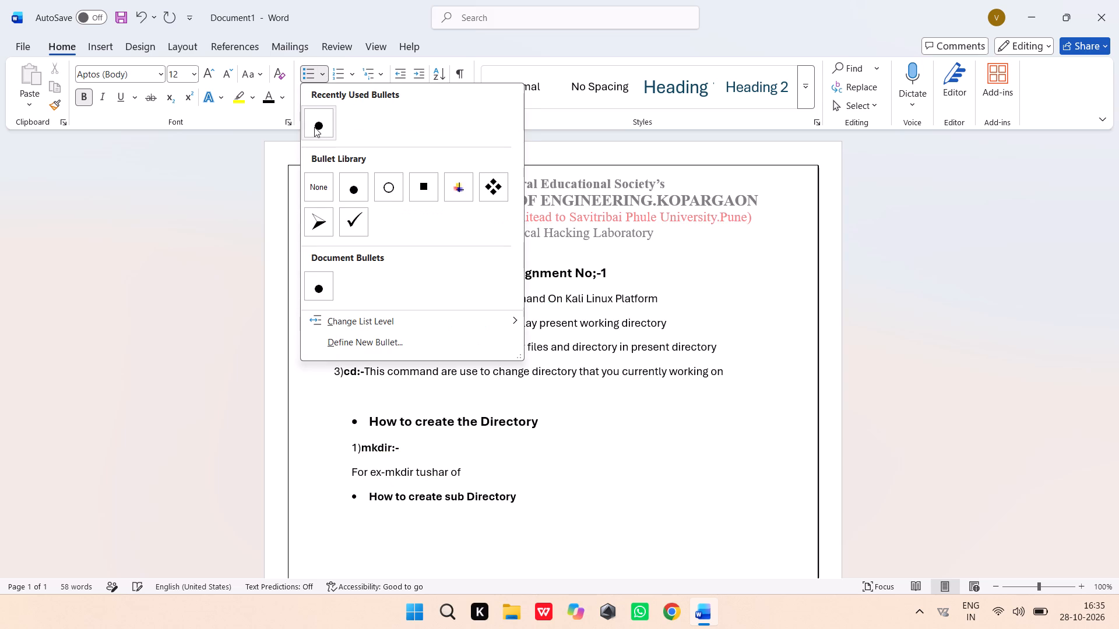
{"action": "left_click", "coordinate": [314, 127]}
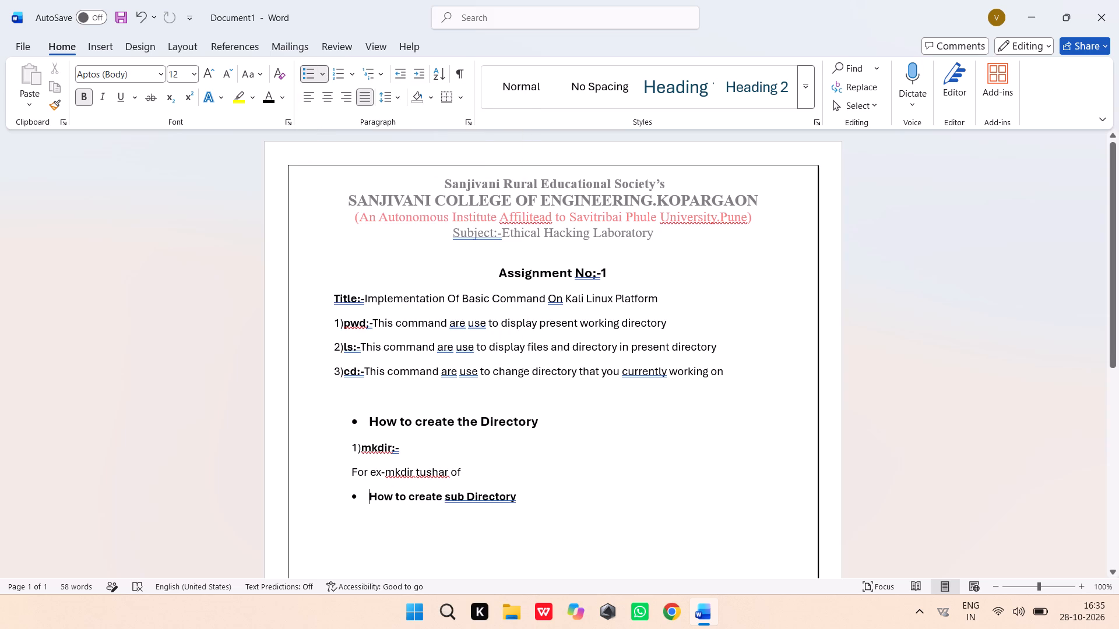
Set the font size of the "How to create sub Directory" bullet text to 14.
{"action": "left_click", "coordinate": [368, 495]}
{"action": "left_click_drag", "start_coordinate": [368, 495], "coordinate": [378, 500]}
{"action": "left_click_drag", "start_coordinate": [378, 500], "coordinate": [507, 497]}
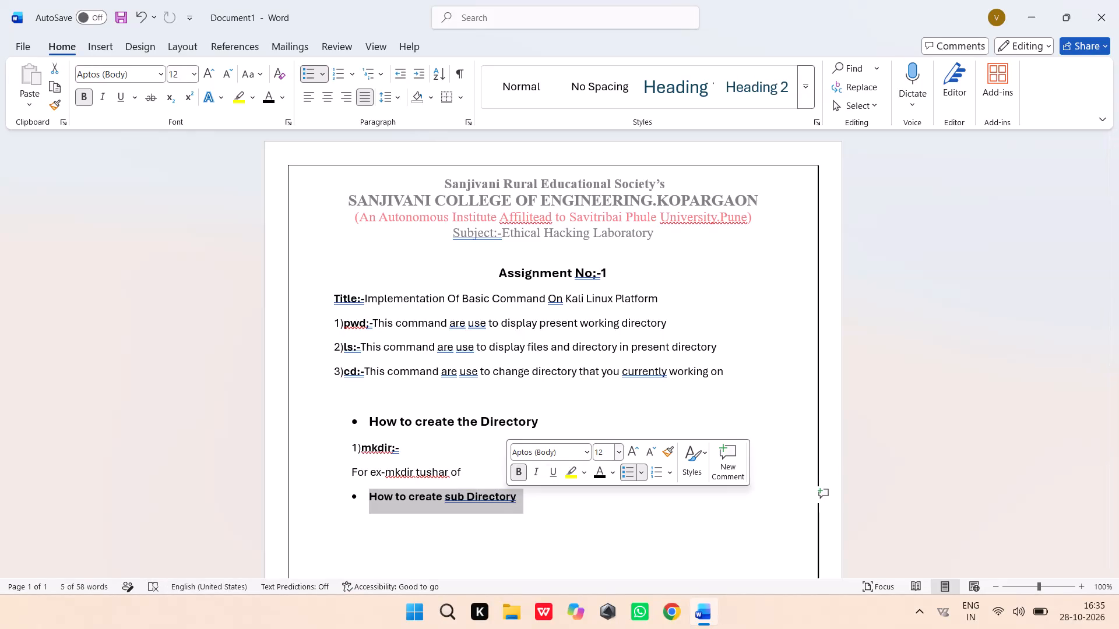
{"action": "left_click", "coordinate": [620, 453]}
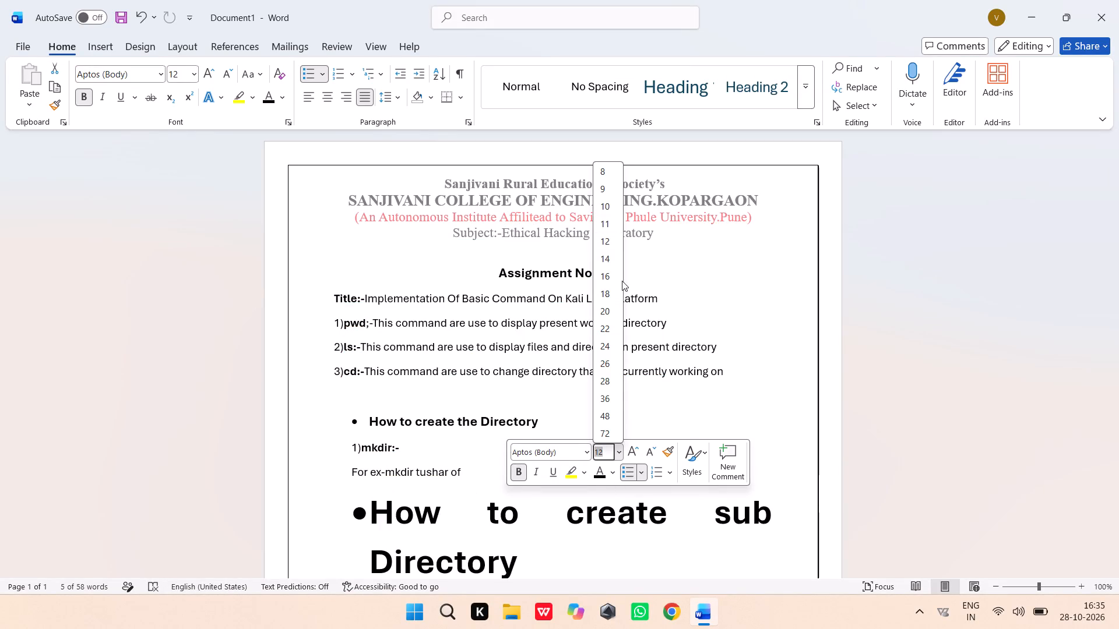
{"action": "left_click", "coordinate": [606, 256]}
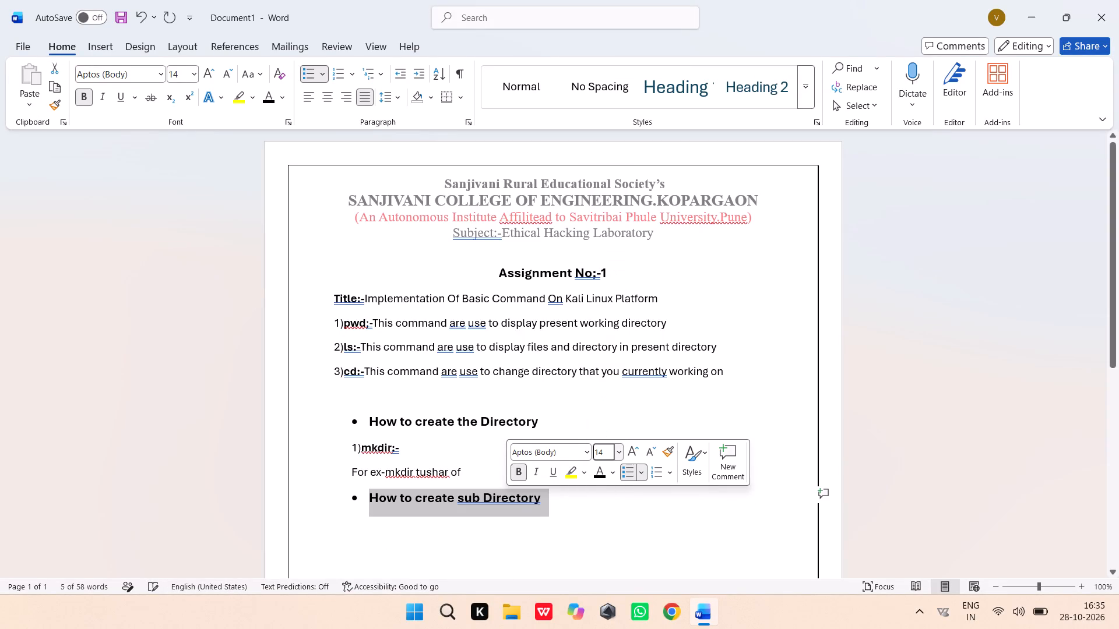
{"action": "left_click", "coordinate": [513, 518]}
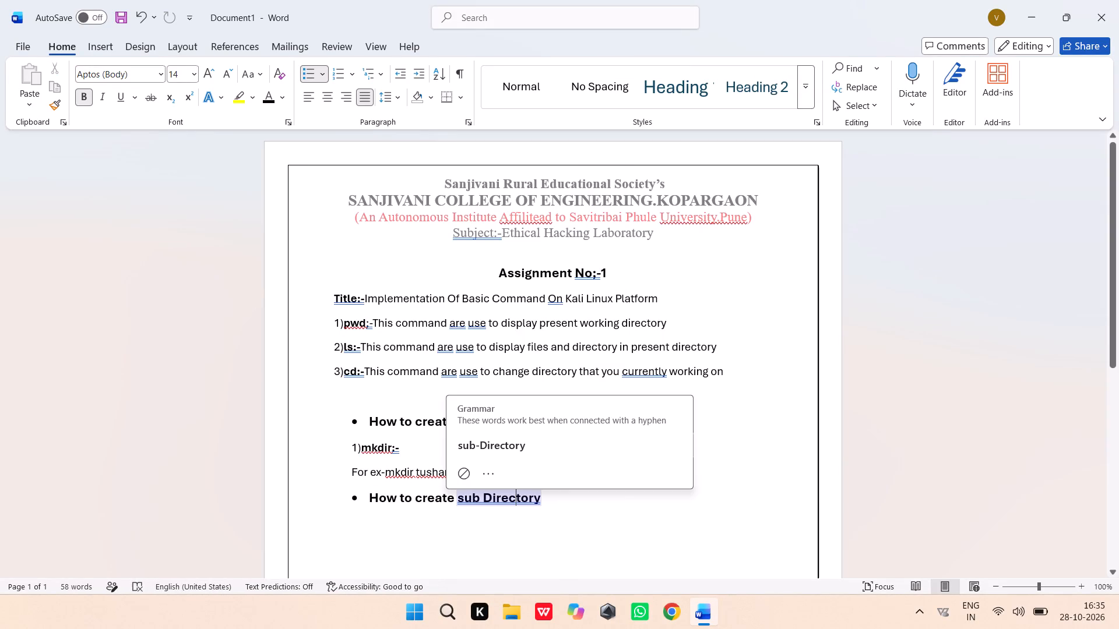
Remove the empty line above "How to create the Directory" and reapply the round bullet to that heading.
{"action": "left_click", "coordinate": [350, 419]}
{"action": "key", "text": "BackSpace"}
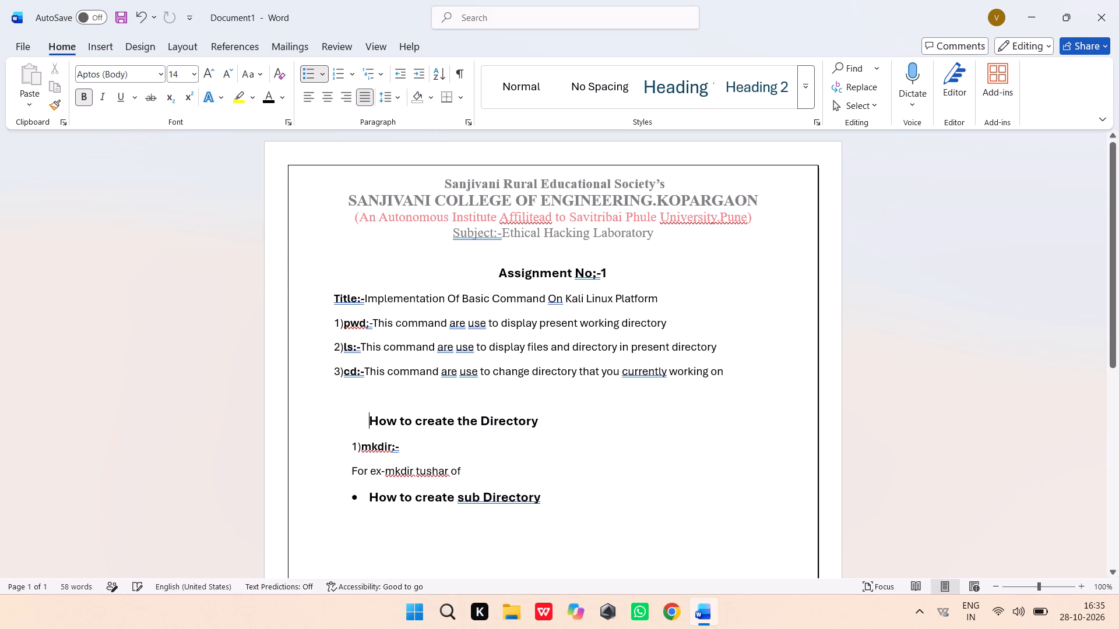
{"action": "key", "text": "BackSpace"}
{"action": "key", "text": "BackSpace"}
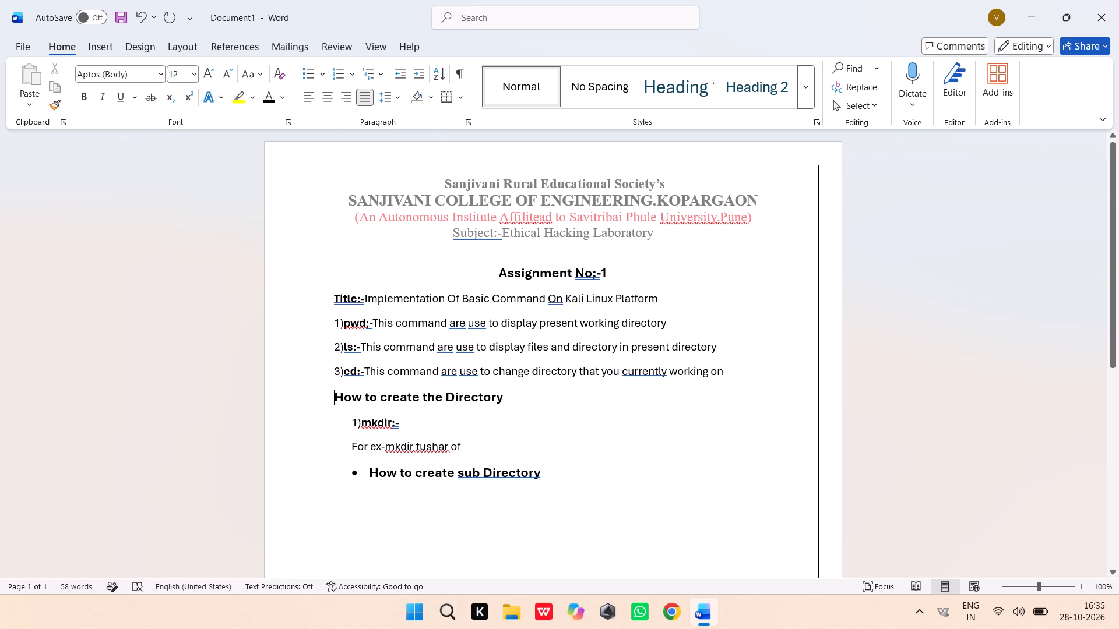
{"action": "left_click", "coordinate": [322, 70]}
{"action": "left_click", "coordinate": [321, 128]}
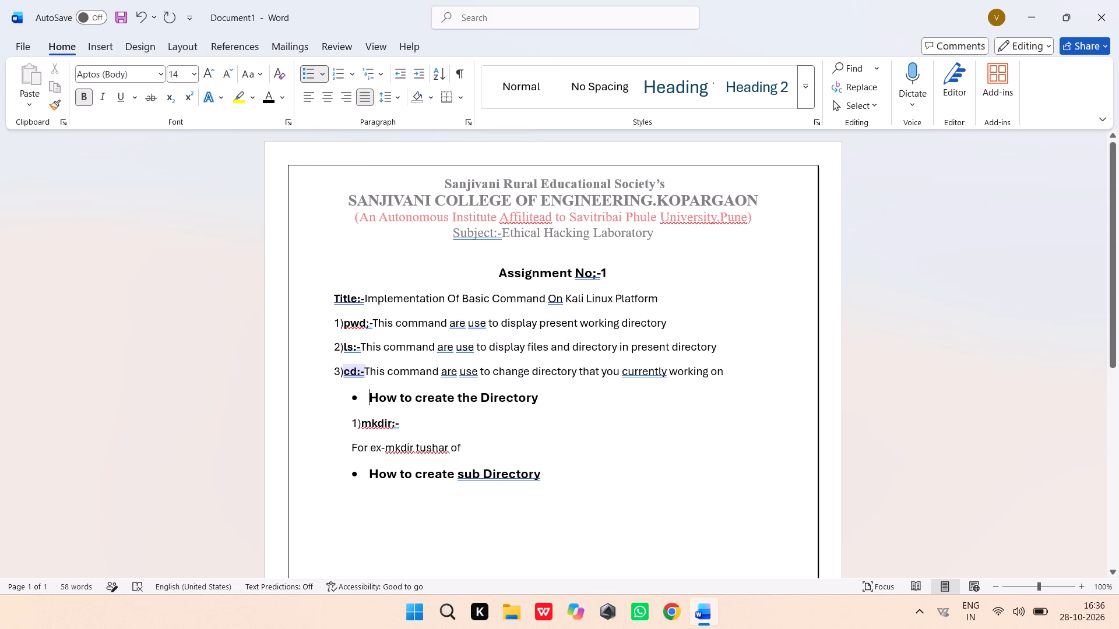
Add an unbulleted line reading "1)mkdir v1" below the "How to create sub Directory" bullet.
{"action": "left_click", "coordinate": [551, 482]}
{"action": "key", "text": "Return"}
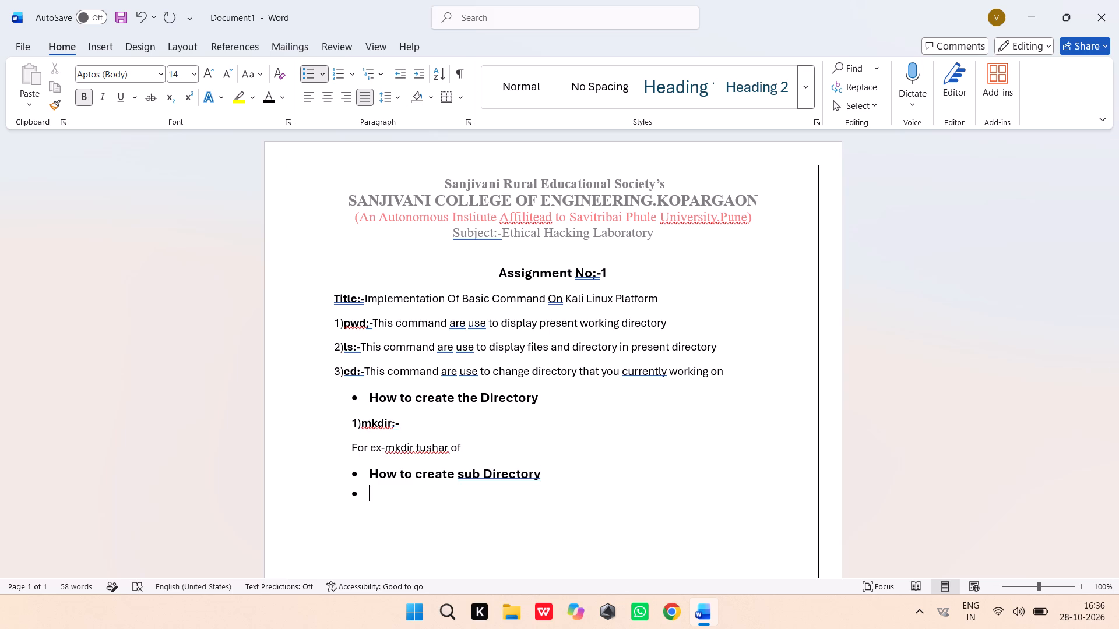
{"action": "key", "text": "BackSpace"}
{"action": "key", "text": "BackSpace"}
{"action": "type", "text": "mkdi"}
{"action": "key", "text": "BackSpace"}
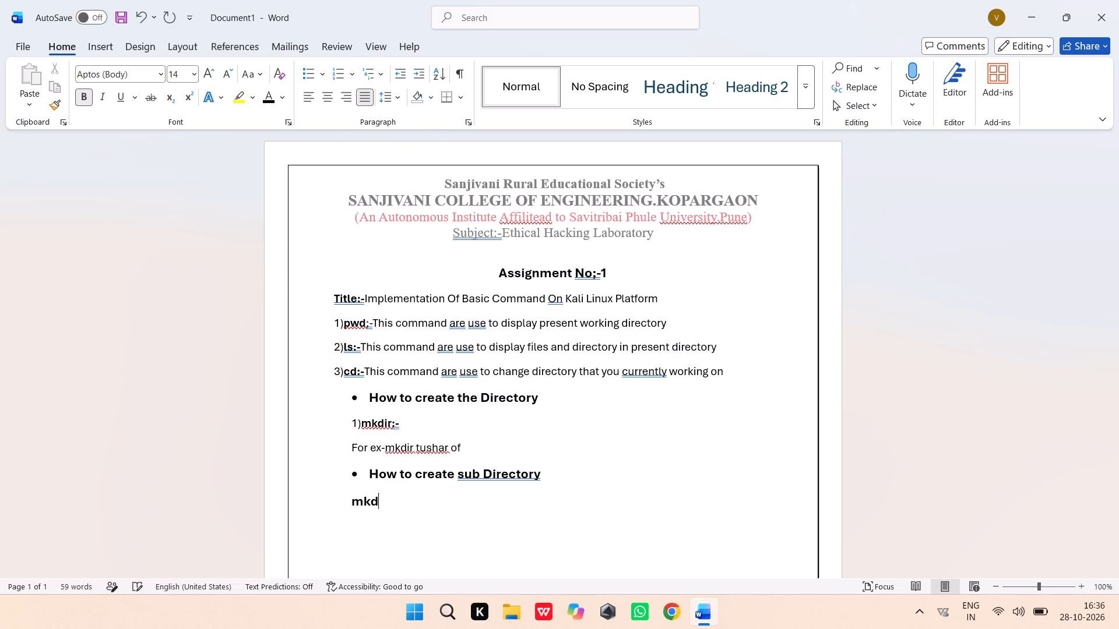
{"action": "key", "text": "BackSpace"}
{"action": "key", "text": "BackSpace"}
{"action": "key", "text": "BackSpace"}
{"action": "key", "text": "1"}
{"action": "key", "text": "shift+parenright"}
{"action": "type", "text": "mkdir"}
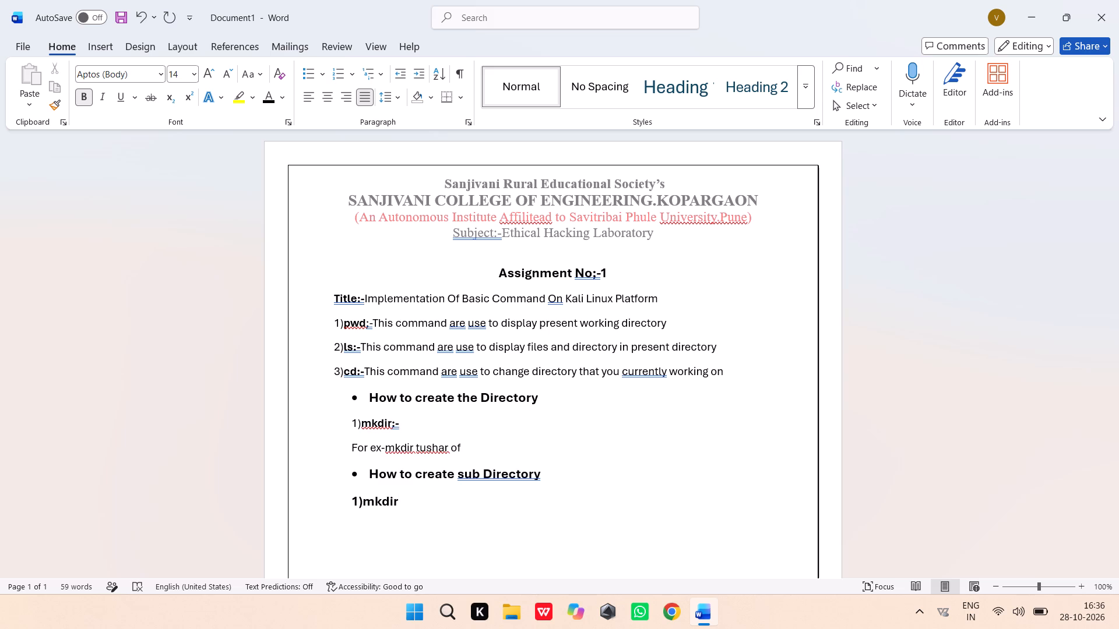
{"action": "key", "text": "space"}
{"action": "type", "text": "v1"}
Add a second line reading "2)mkdir v2" below the "1)mkdir v1" line.
{"action": "key", "text": "Return"}
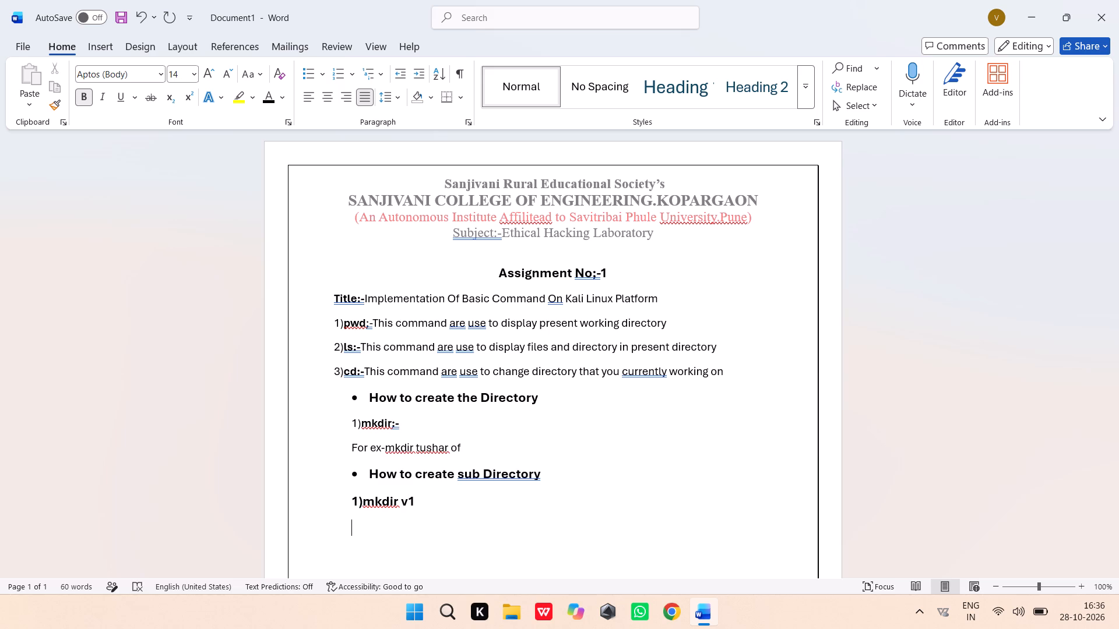
{"action": "key", "text": "2"}
{"action": "key", "text": "shift+parenright"}
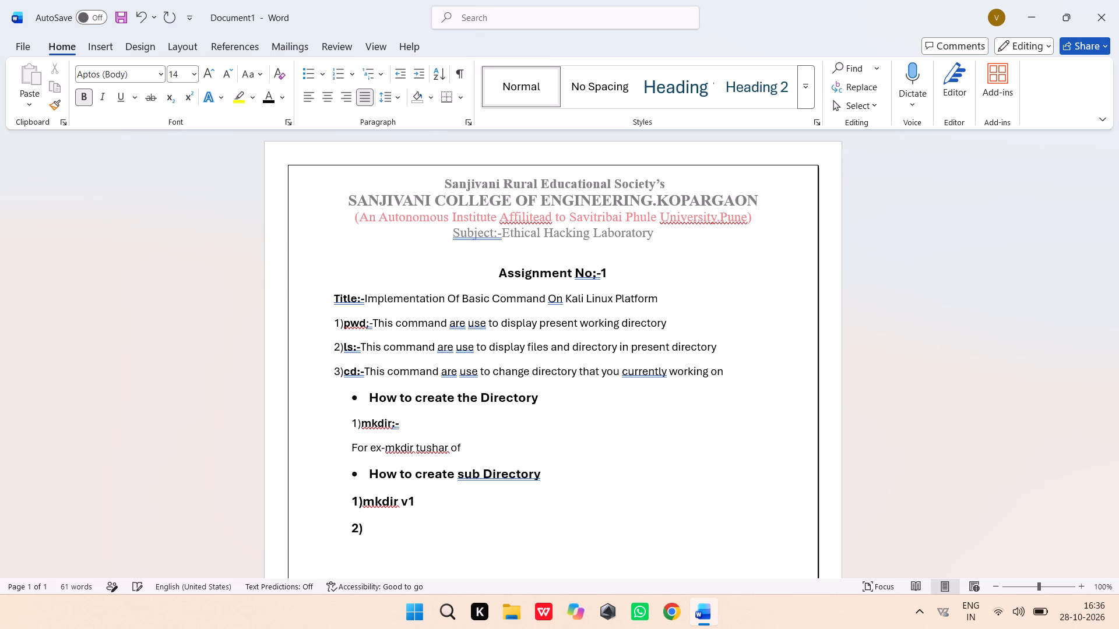
{"action": "type", "text": "mkdir"}
{"action": "key", "text": "space"}
{"action": "key", "text": "v"}
{"action": "key", "text": "2"}
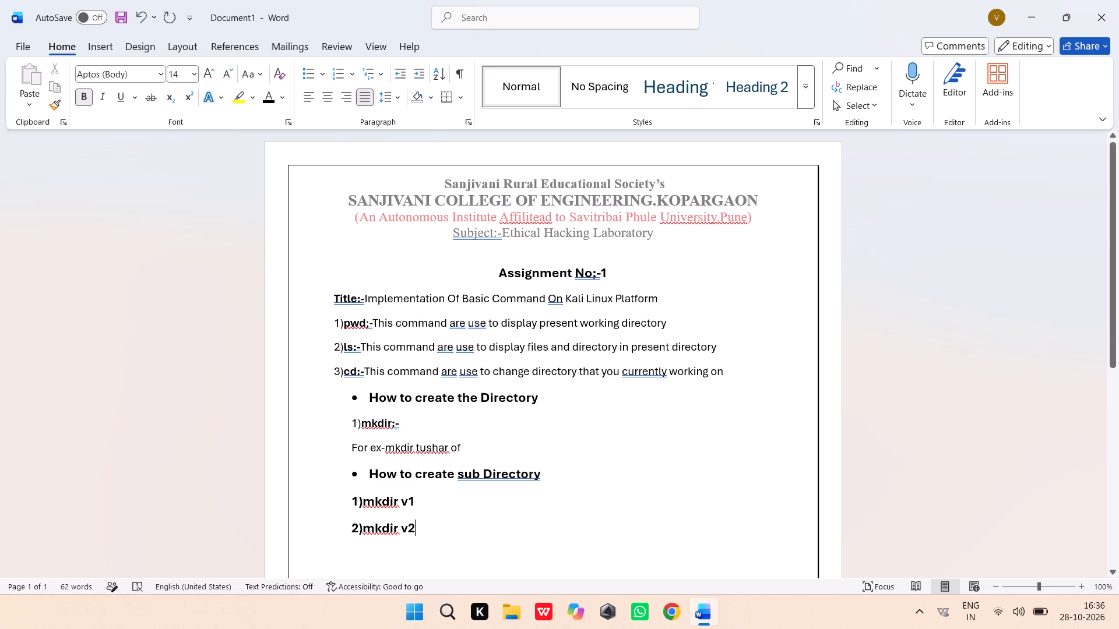
Remove the bold formatting from the "1)mkdir v1" and "2)mkdir v2" lines.
{"action": "triple_click", "coordinate": [347, 499]}
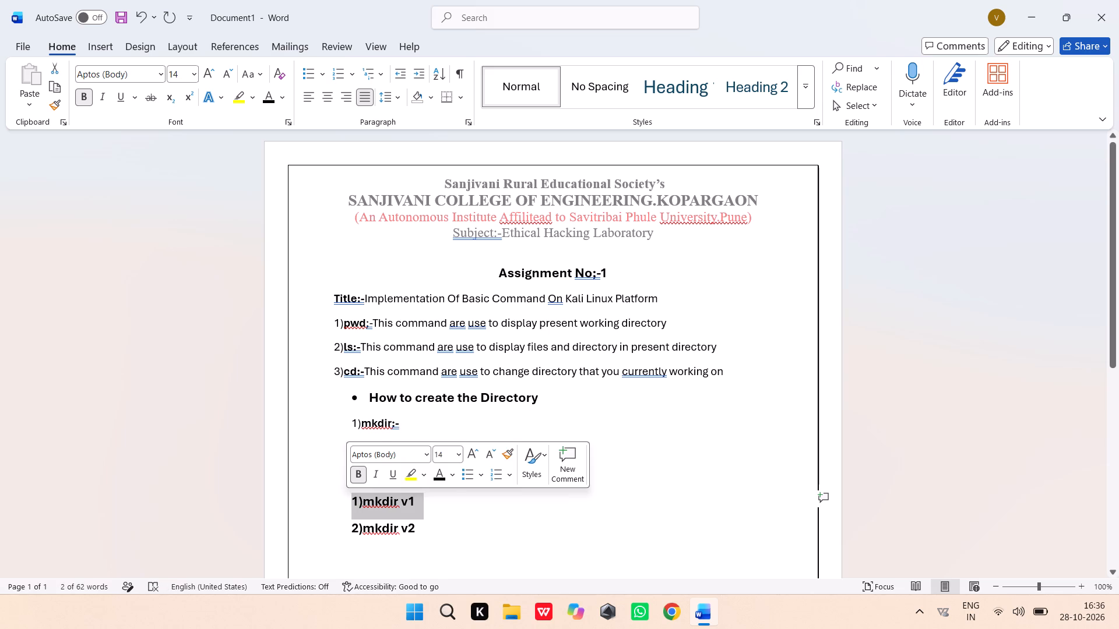
{"action": "double_click", "coordinate": [347, 499]}
{"action": "left_click_drag", "start_coordinate": [347, 499], "coordinate": [415, 538]}
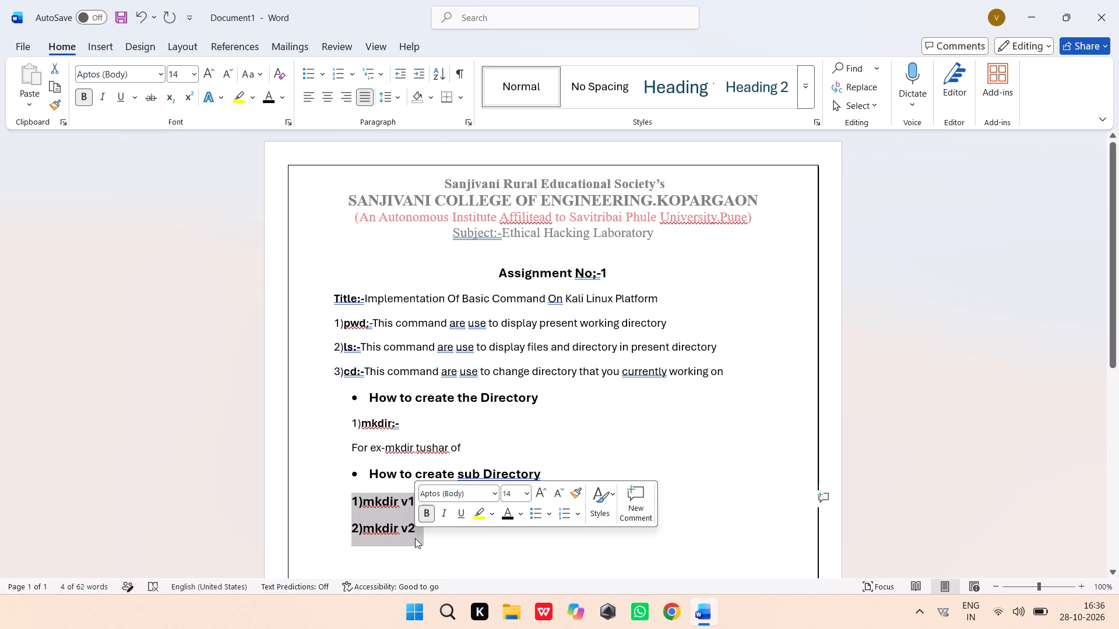
{"action": "left_click", "coordinate": [423, 516]}
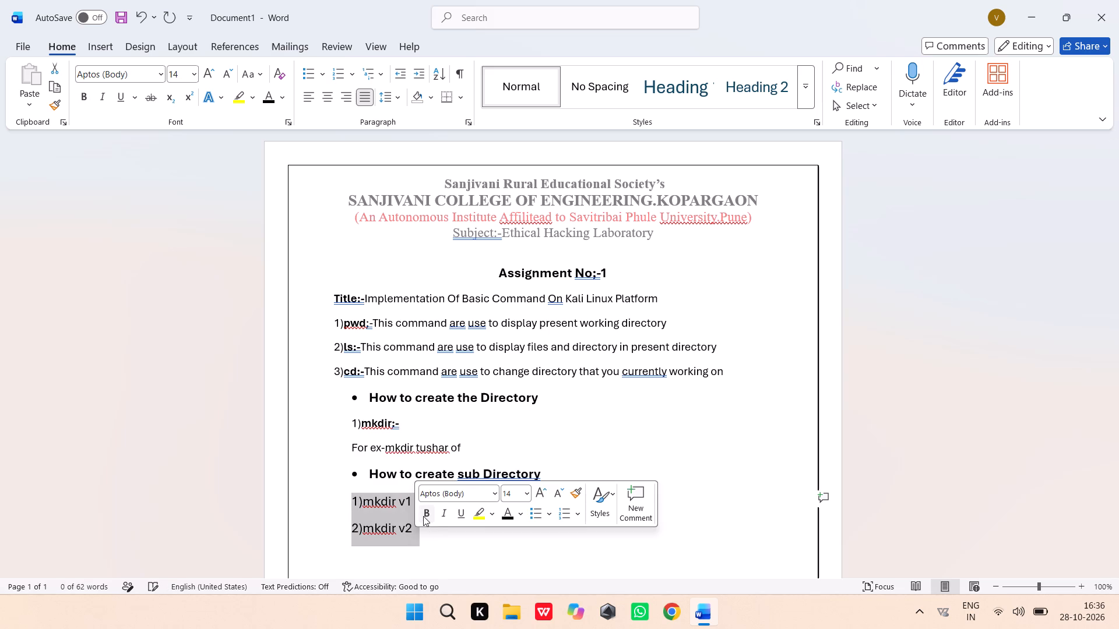
Set the font size of the "1)mkdir v1" and "2)mkdir v2" lines to 12.
{"action": "left_click", "coordinate": [525, 494]}
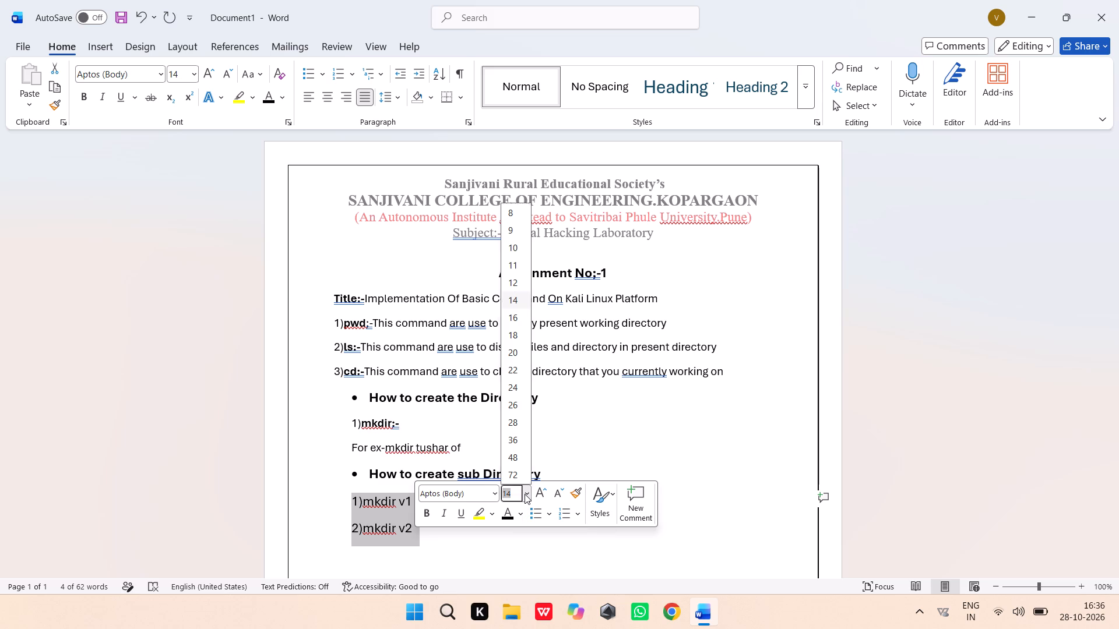
{"action": "left_click", "coordinate": [513, 277]}
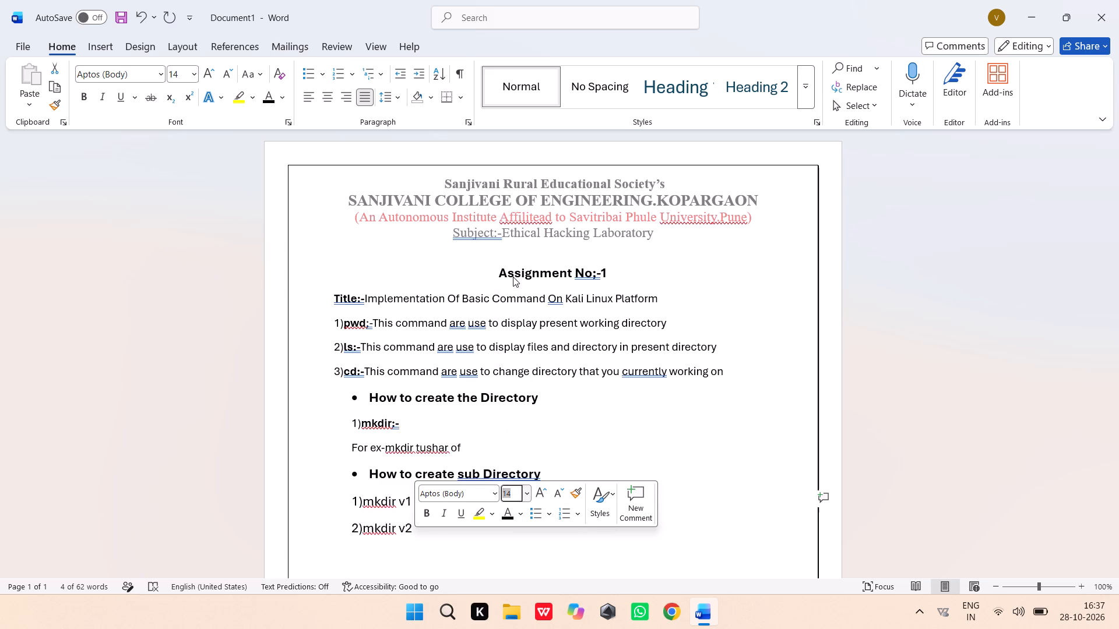
{"action": "left_click", "coordinate": [397, 549]}
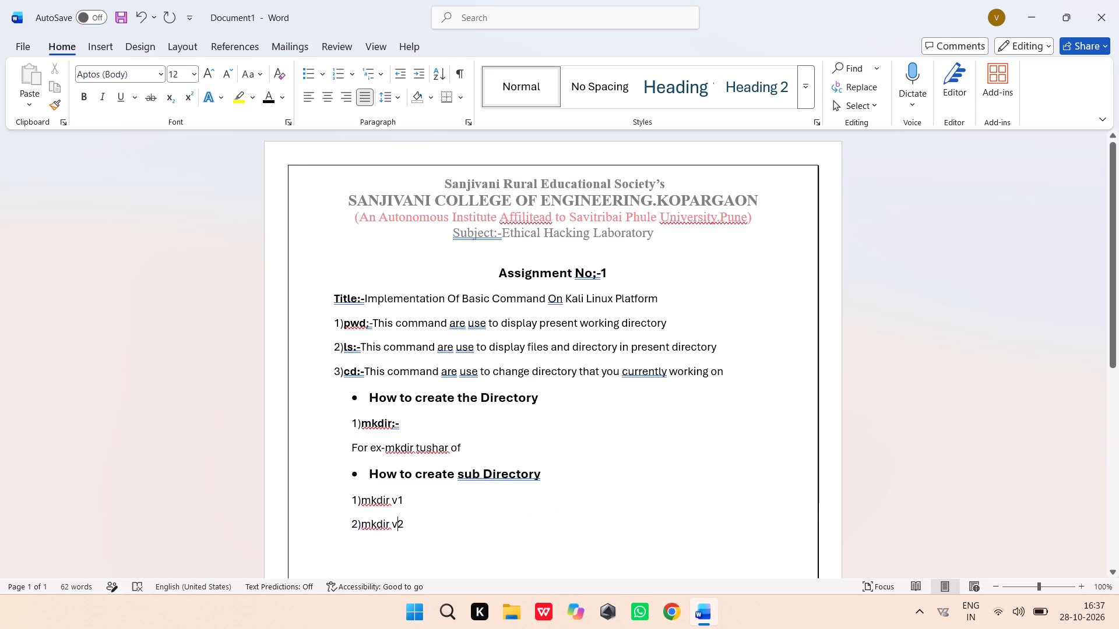
Make the text "mkdir v1" bold, excluding its "1)" numbering.
{"action": "left_click", "coordinate": [363, 503]}
{"action": "left_click_drag", "start_coordinate": [363, 503], "coordinate": [368, 504]}
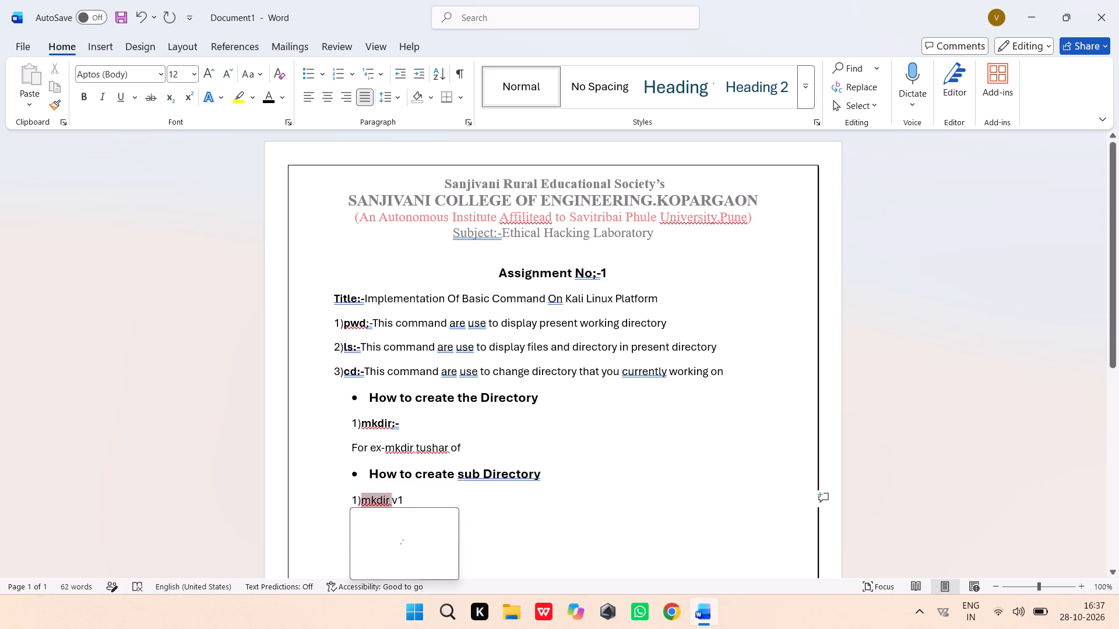
{"action": "left_click_drag", "start_coordinate": [368, 504], "coordinate": [489, 535]}
{"action": "left_click", "coordinate": [489, 535]}
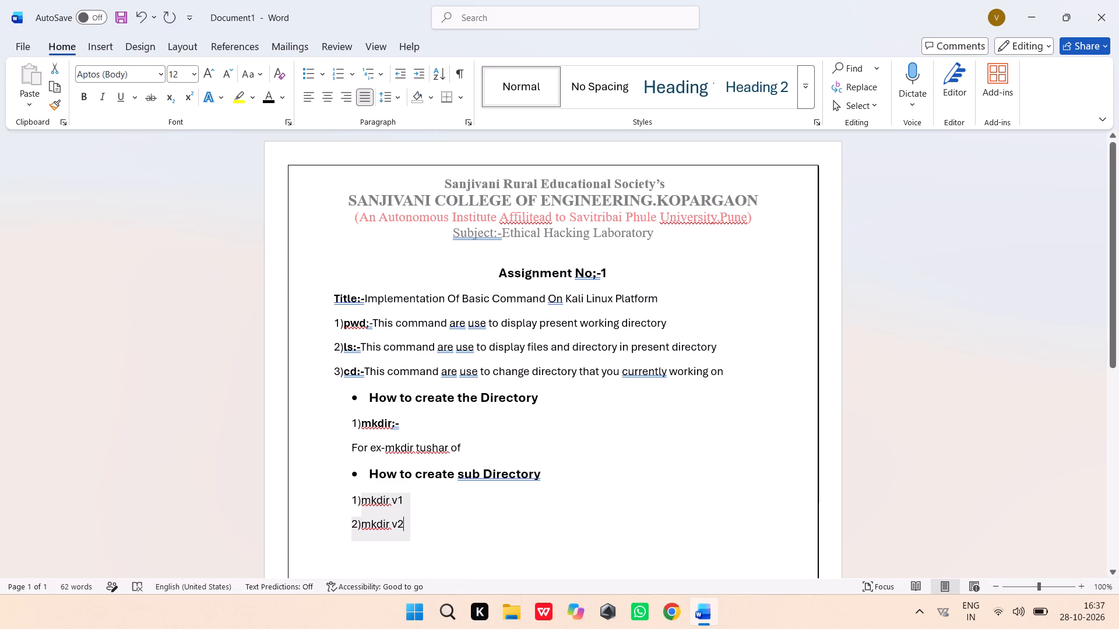
{"action": "double_click", "coordinate": [358, 498]}
{"action": "left_click_drag", "start_coordinate": [358, 498], "coordinate": [380, 508]}
{"action": "left_click", "coordinate": [380, 508]}
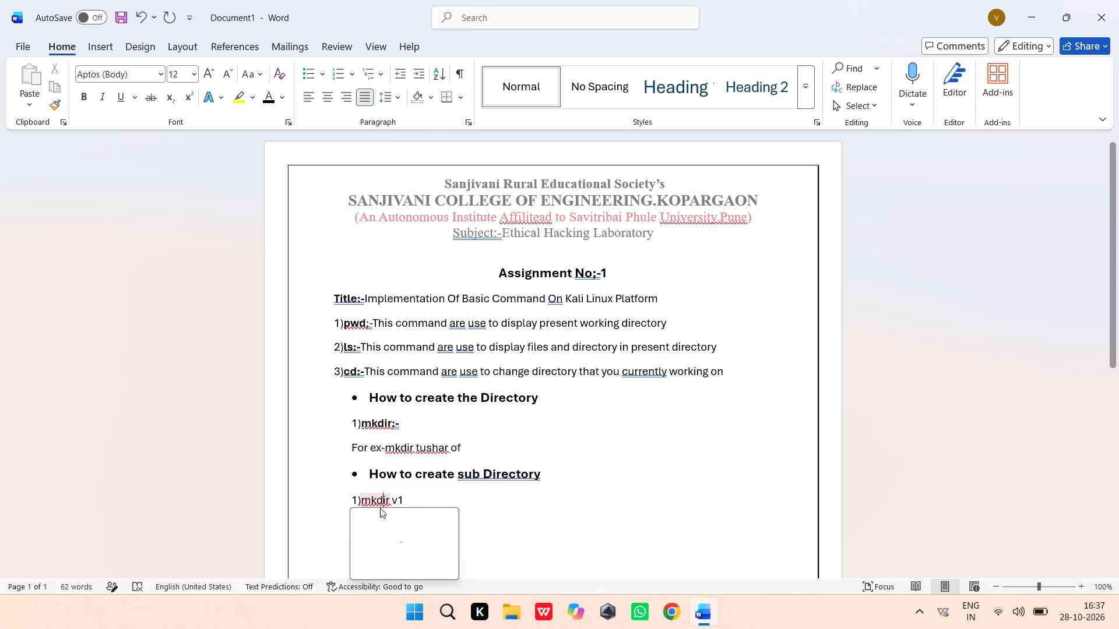
{"action": "left_click", "coordinate": [380, 508]}
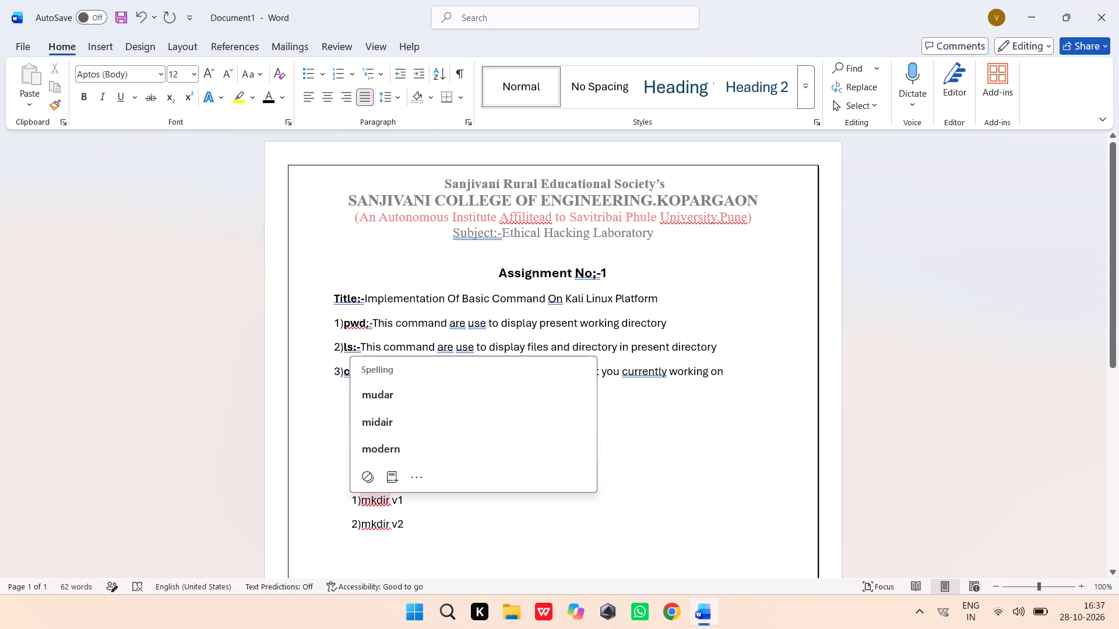
{"action": "left_click", "coordinate": [339, 504]}
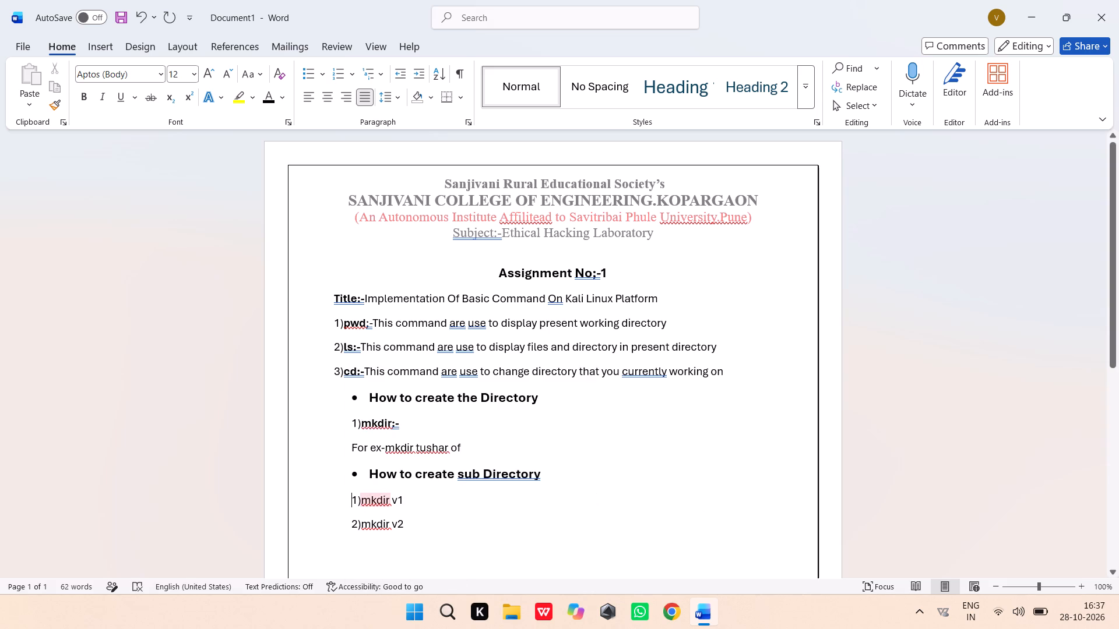
{"action": "left_click", "coordinate": [361, 502]}
{"action": "left_click_drag", "start_coordinate": [361, 502], "coordinate": [394, 536]}
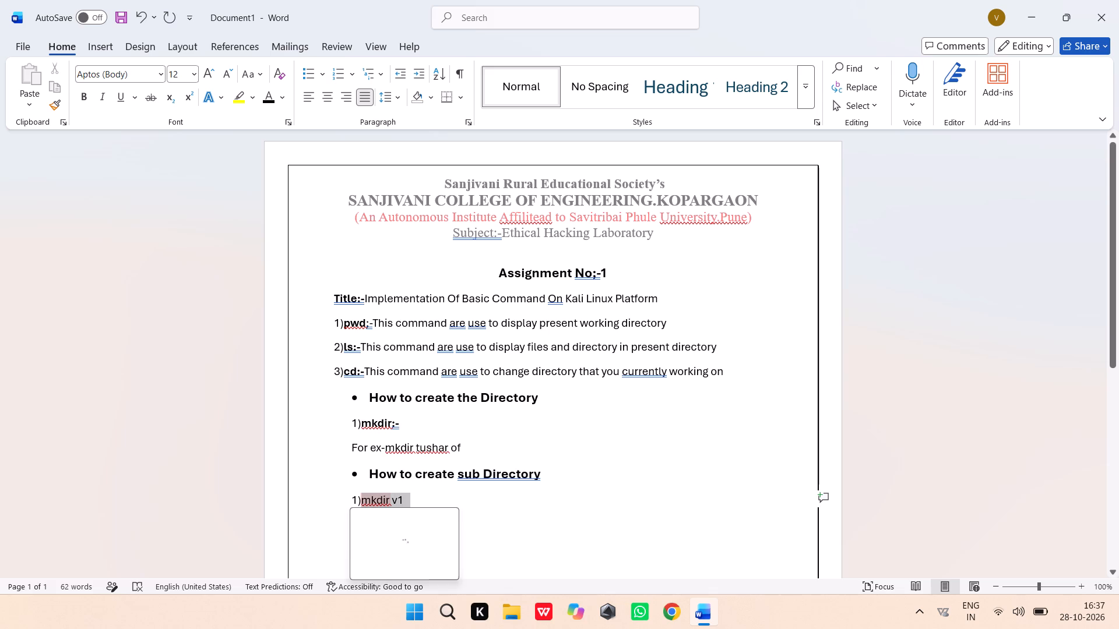
{"action": "left_click_drag", "start_coordinate": [394, 536], "coordinate": [398, 546]}
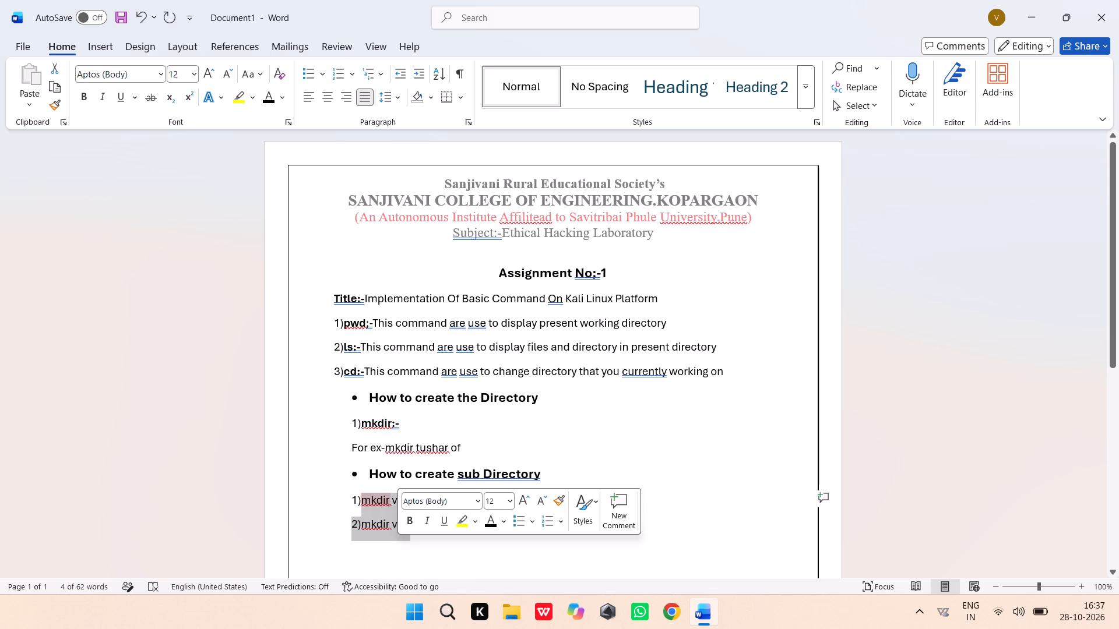
{"action": "left_click", "coordinate": [399, 551]}
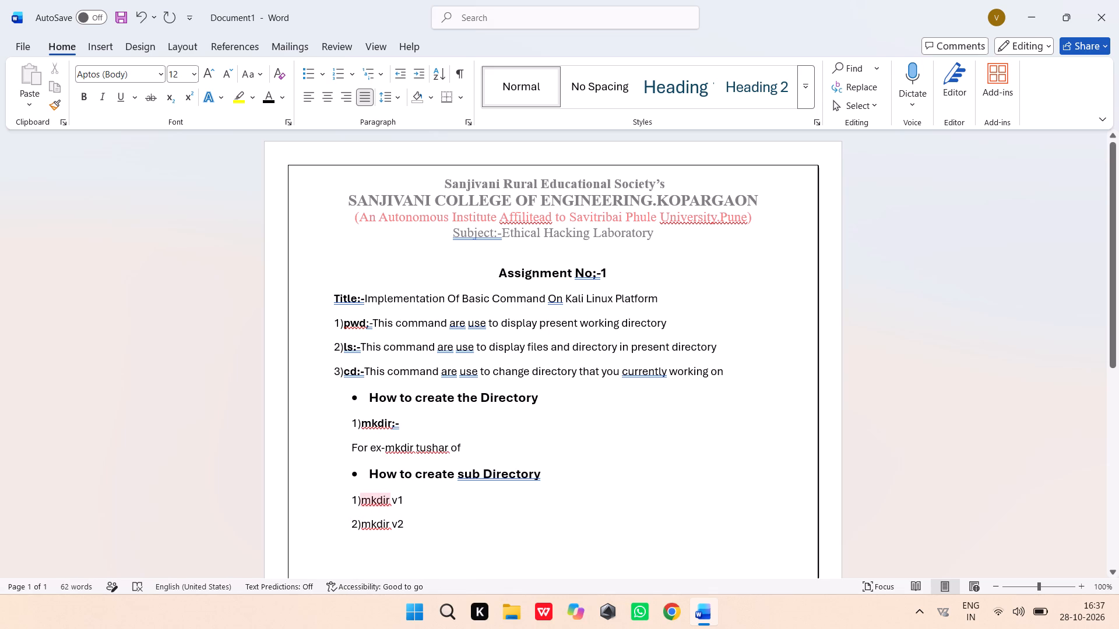
{"action": "left_click", "coordinate": [360, 504]}
{"action": "left_click_drag", "start_coordinate": [360, 504], "coordinate": [394, 512]}
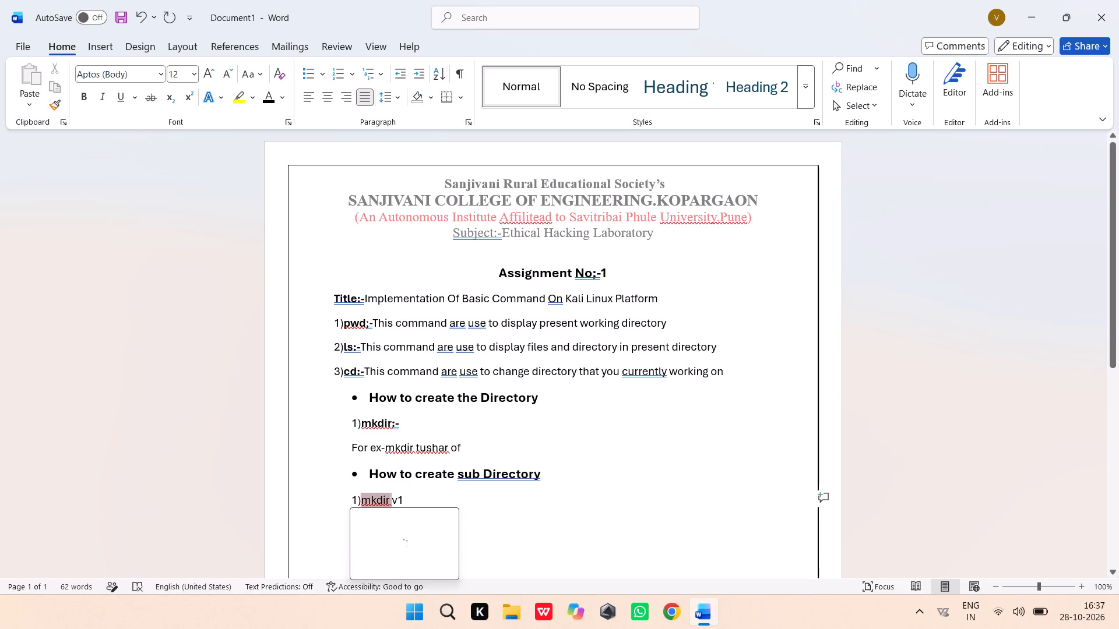
{"action": "left_click_drag", "start_coordinate": [394, 512], "coordinate": [407, 512]}
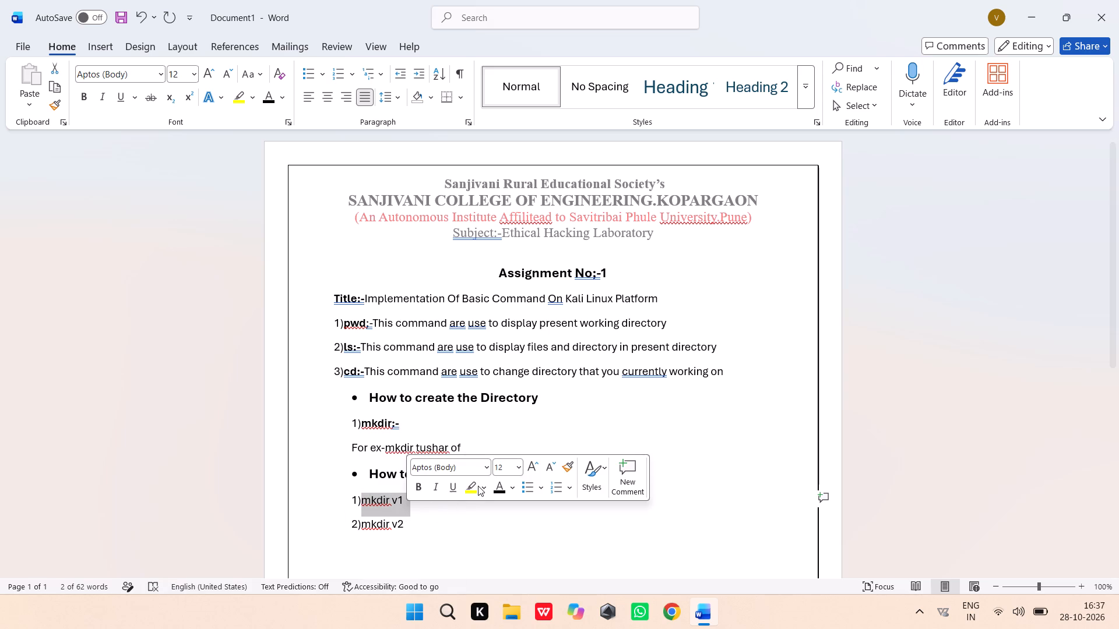
{"action": "left_click", "coordinate": [418, 486]}
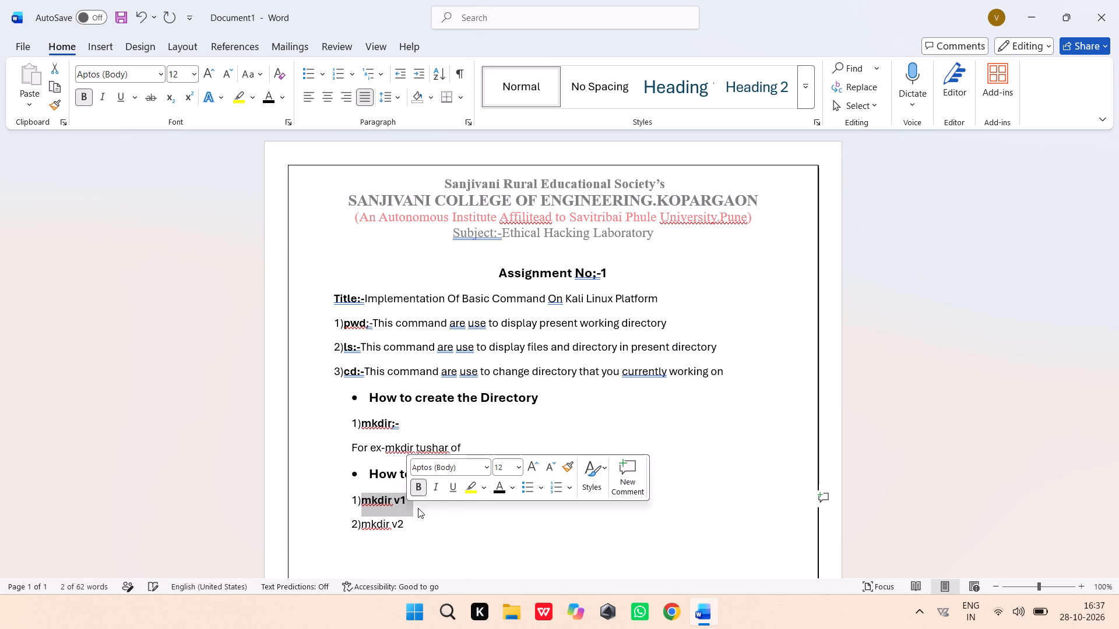
{"action": "left_click", "coordinate": [425, 526]}
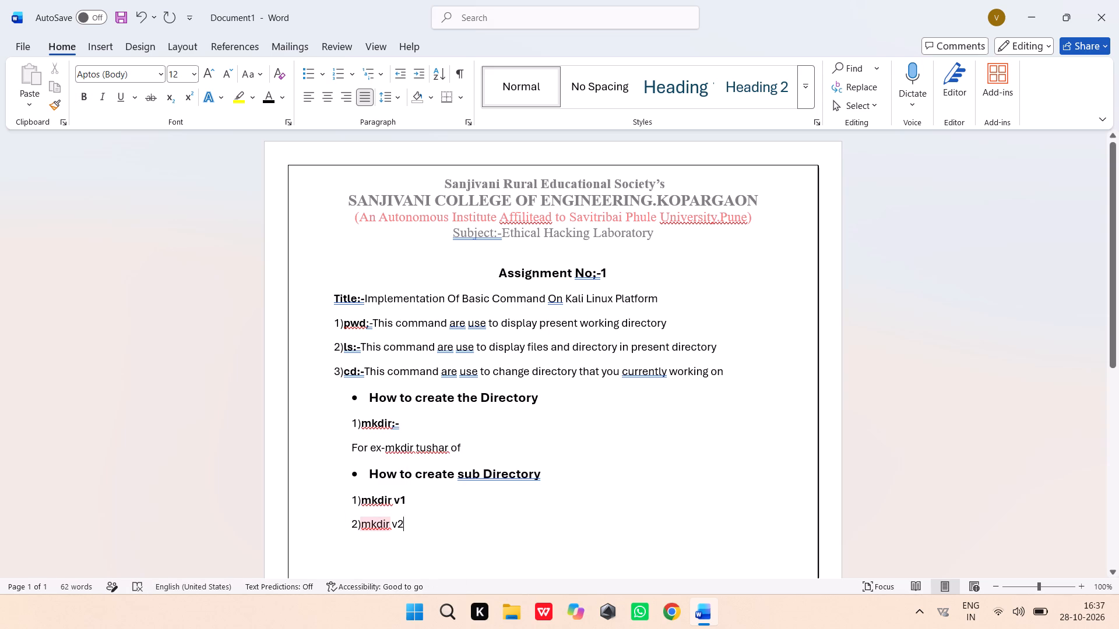
Make the text "mkdir v2" bold, excluding its "2)" numbering.
{"action": "left_click", "coordinate": [361, 529]}
{"action": "left_click_drag", "start_coordinate": [361, 529], "coordinate": [397, 528]}
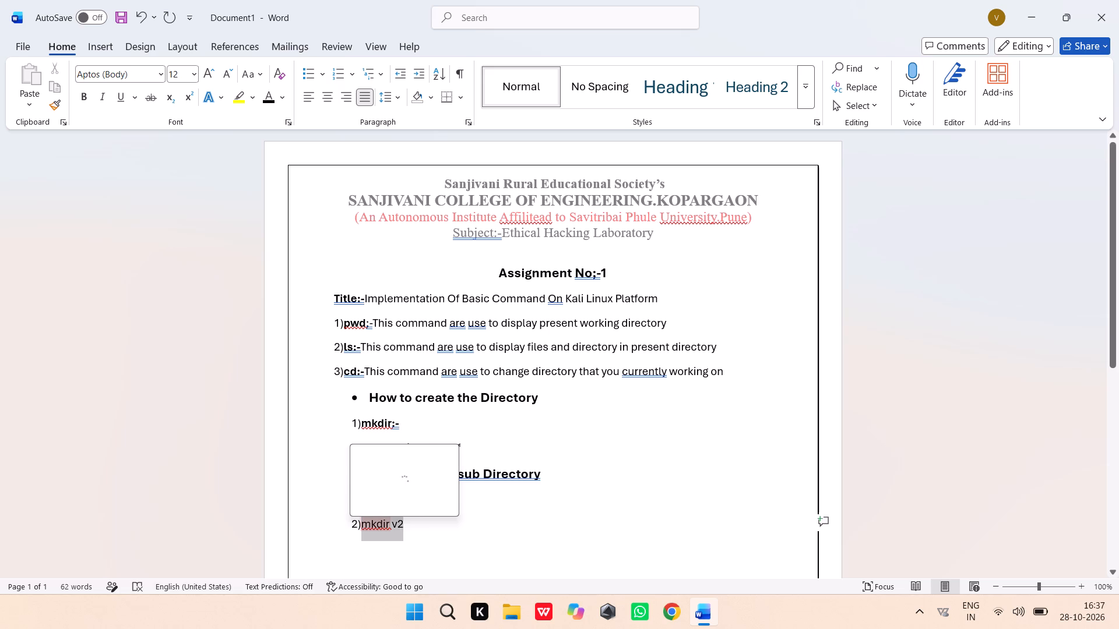
{"action": "left_click_drag", "start_coordinate": [397, 528], "coordinate": [399, 528]}
{"action": "left_click", "coordinate": [408, 506]}
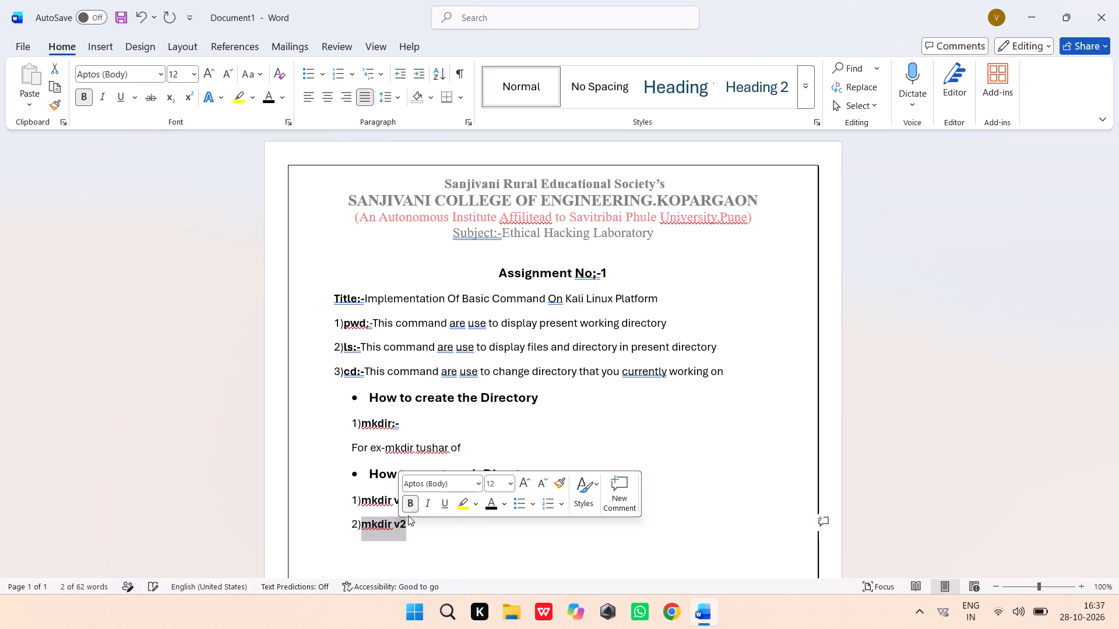
{"action": "left_click", "coordinate": [413, 542]}
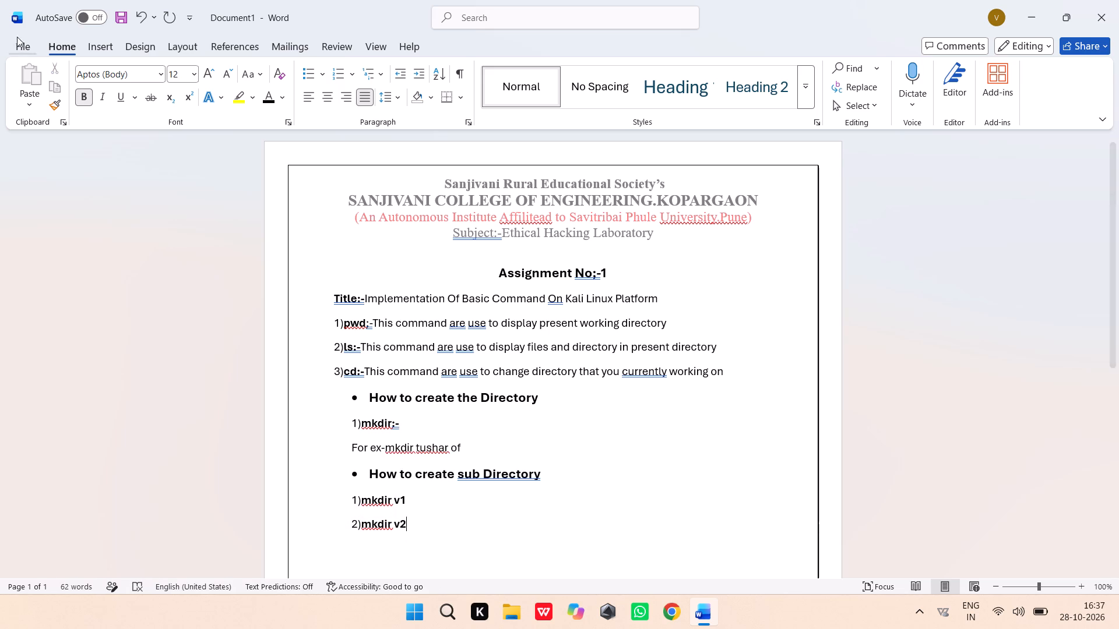
Insert a right brace shape just after the "mkdir v1" and "mkdir v2" lines.
{"action": "left_click", "coordinate": [96, 45]}
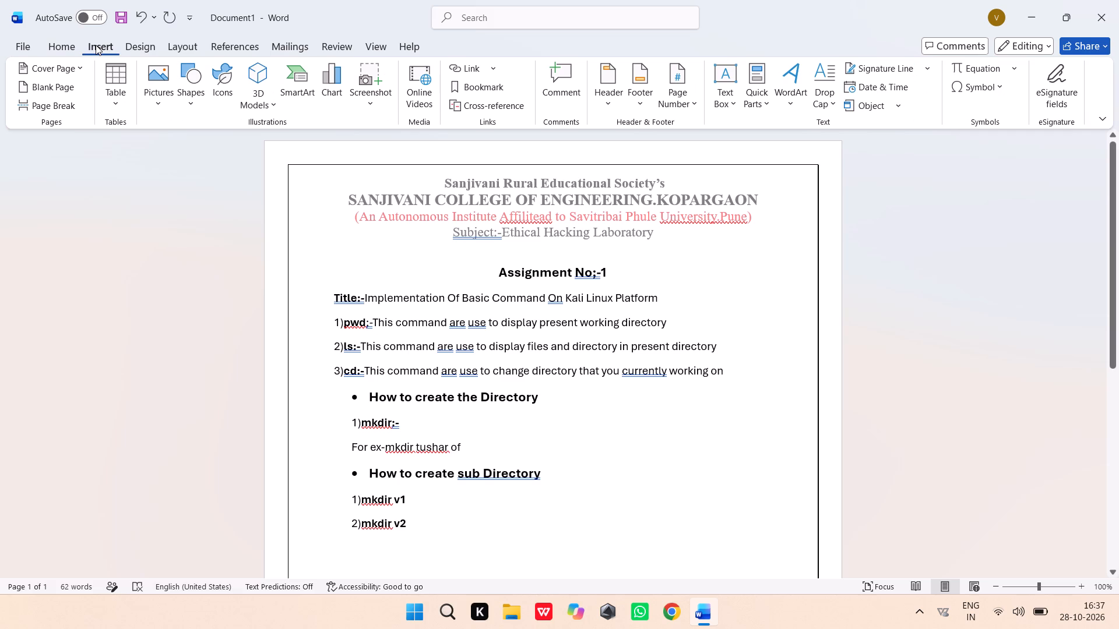
{"action": "left_click", "coordinate": [193, 80]}
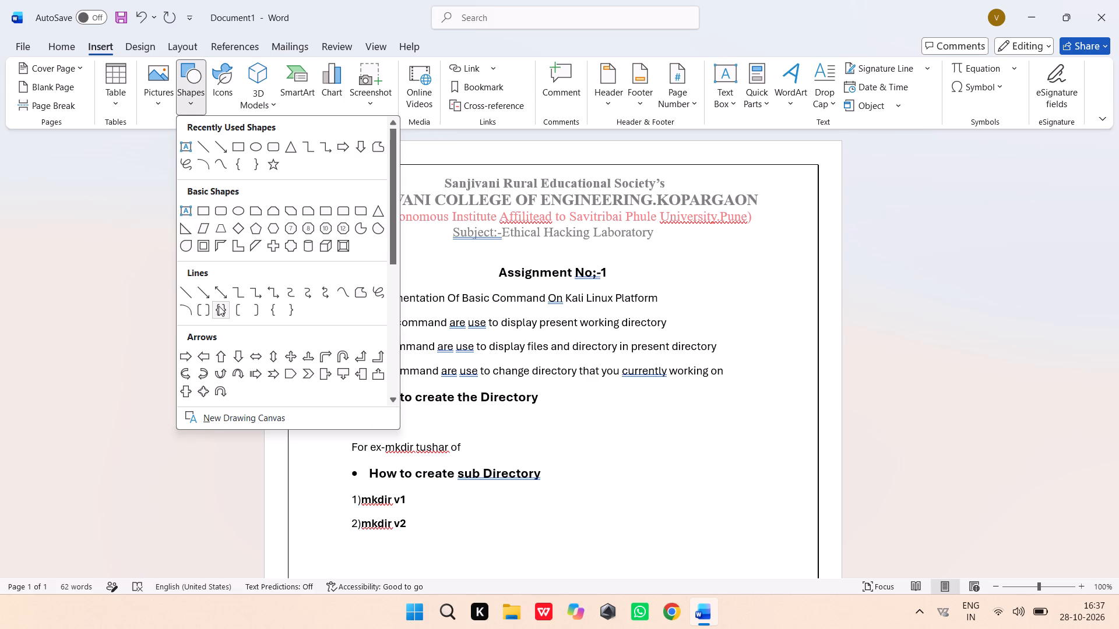
{"action": "left_click", "coordinate": [291, 312]}
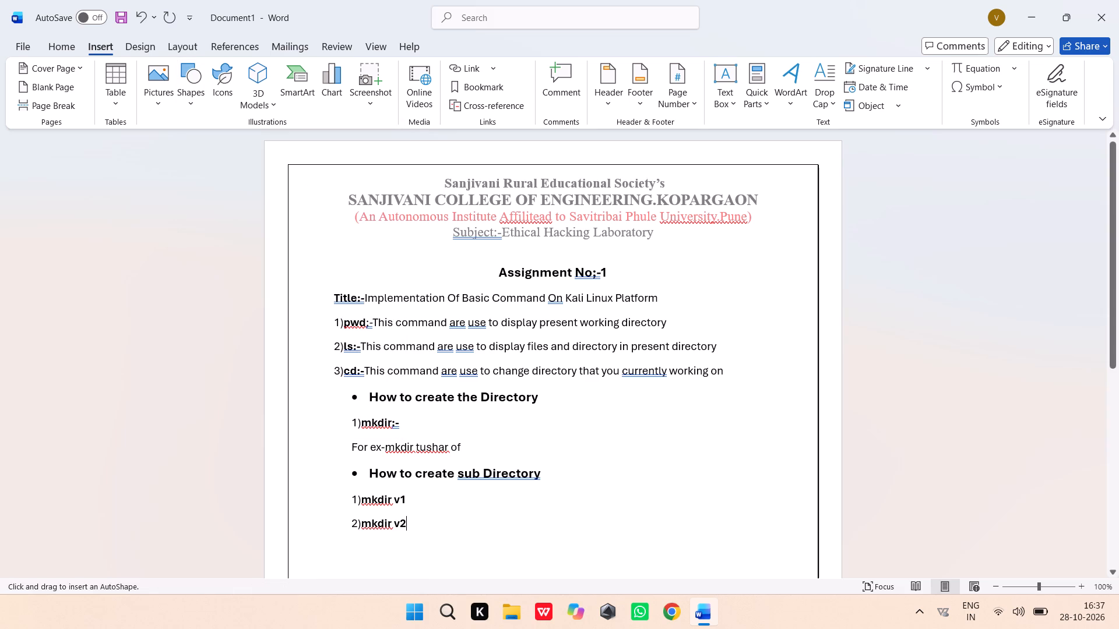
{"action": "left_click", "coordinate": [424, 513]}
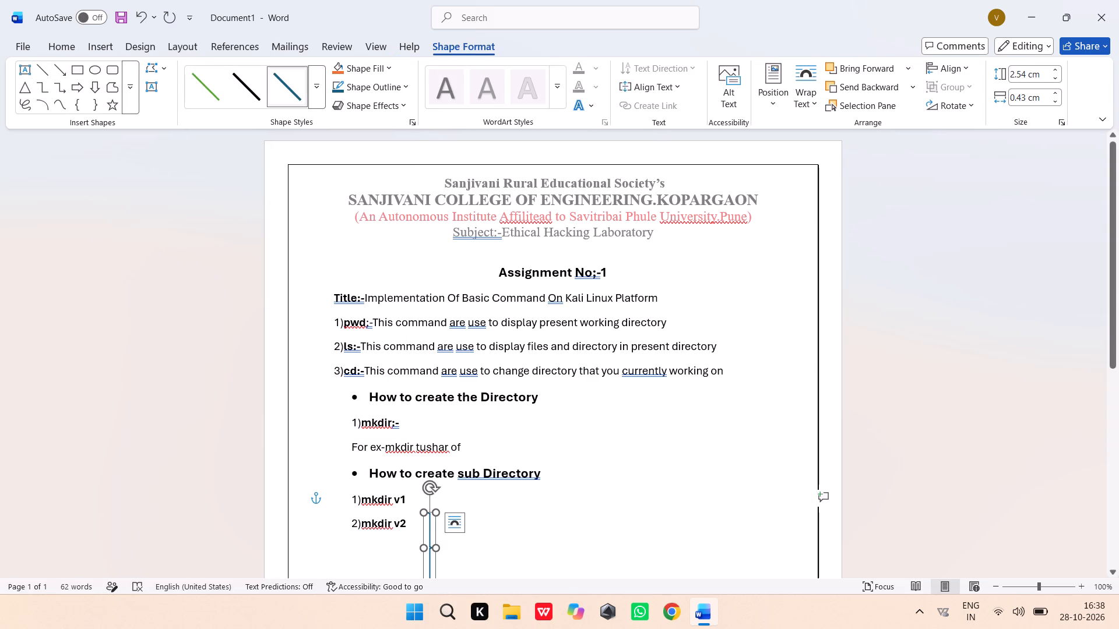
Move the right brace close to the two mkdir lines and resize it to about 0.9 cm high and 0.5 cm wide, spanning both.
{"action": "left_click_drag", "start_coordinate": [430, 531], "coordinate": [421, 496]}
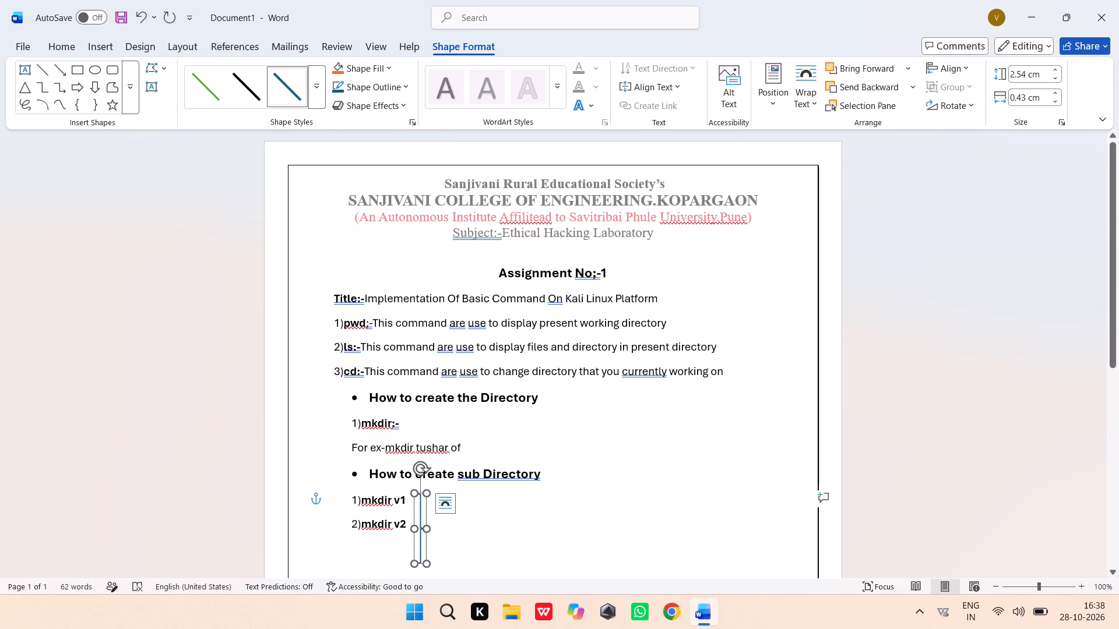
{"action": "left_click_drag", "start_coordinate": [412, 566], "coordinate": [415, 524]}
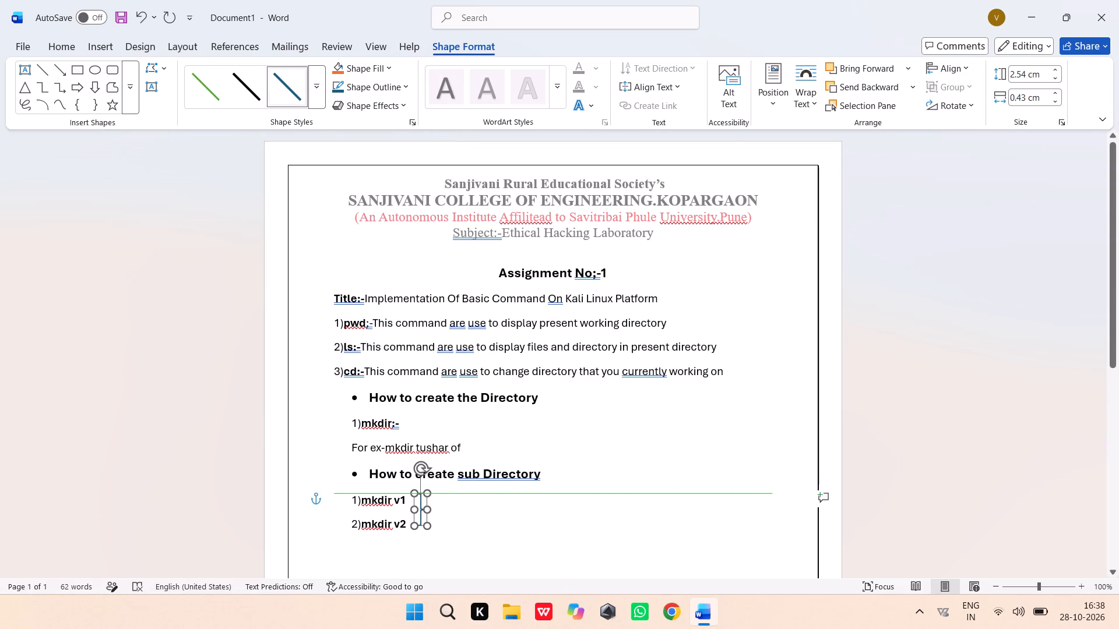
{"action": "left_click_drag", "start_coordinate": [415, 524], "coordinate": [415, 527]}
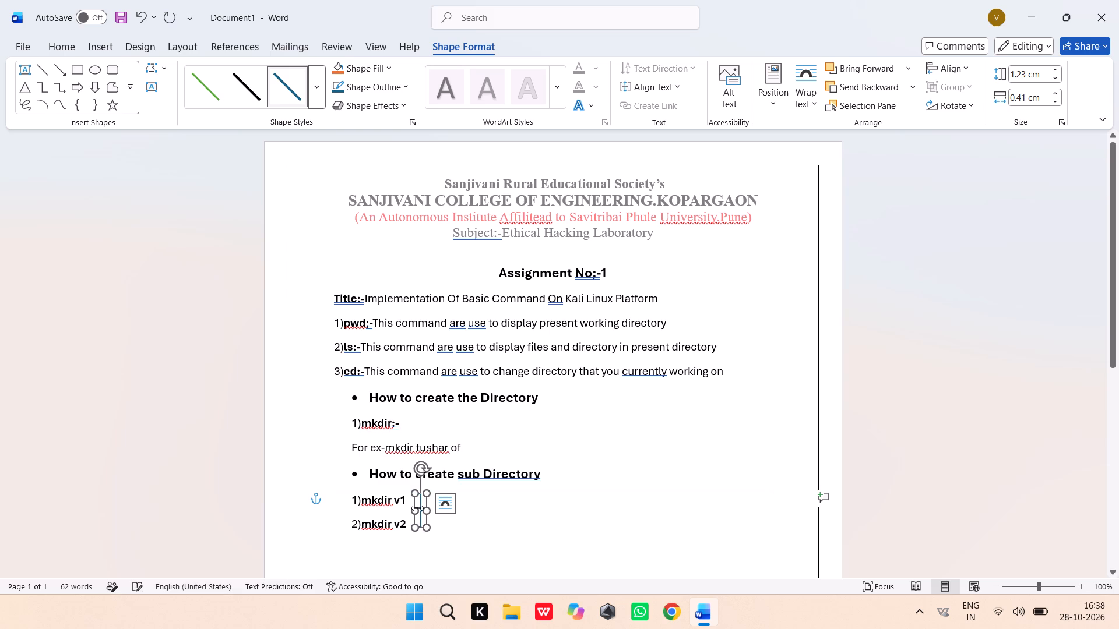
{"action": "left_click_drag", "start_coordinate": [415, 494], "coordinate": [414, 502]}
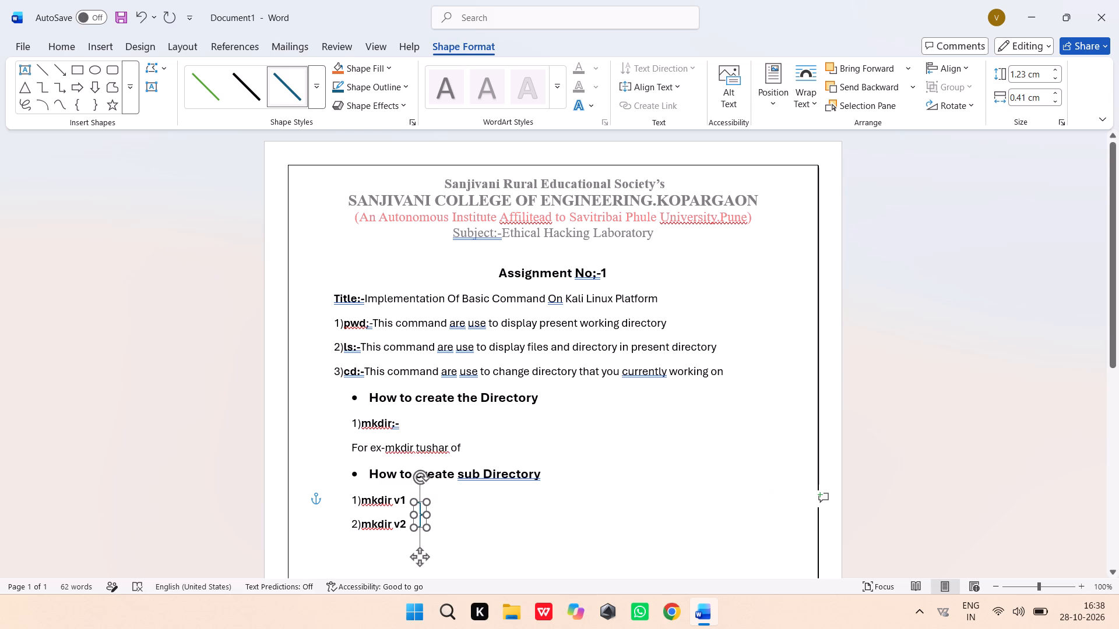
{"action": "left_click_drag", "start_coordinate": [414, 502], "coordinate": [413, 500]}
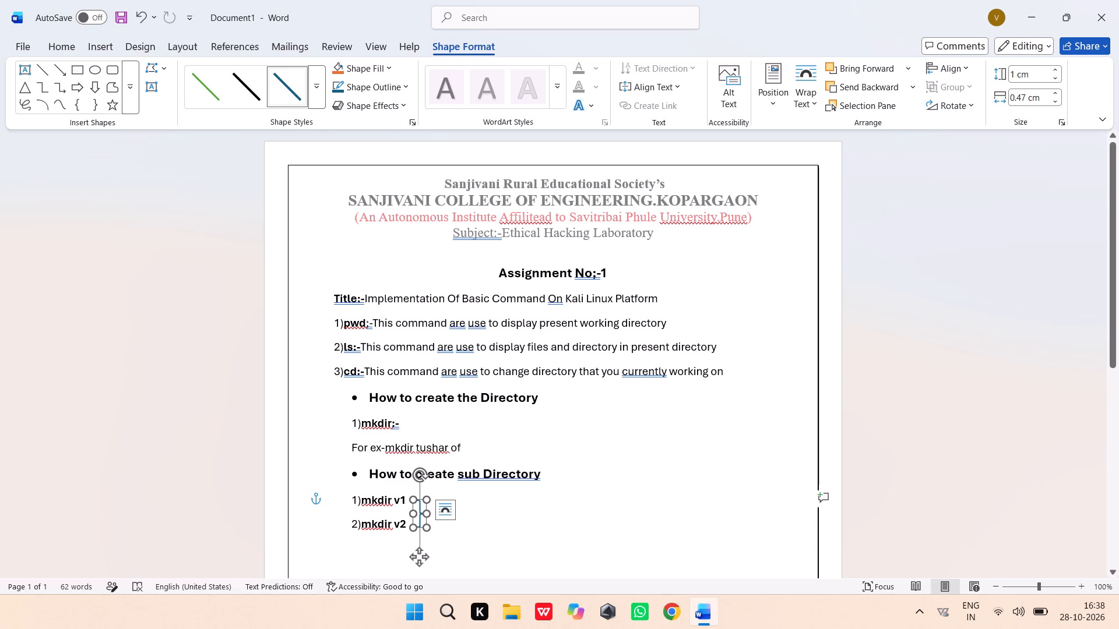
{"action": "left_click", "coordinate": [413, 528]}
{"action": "left_click", "coordinate": [414, 501]}
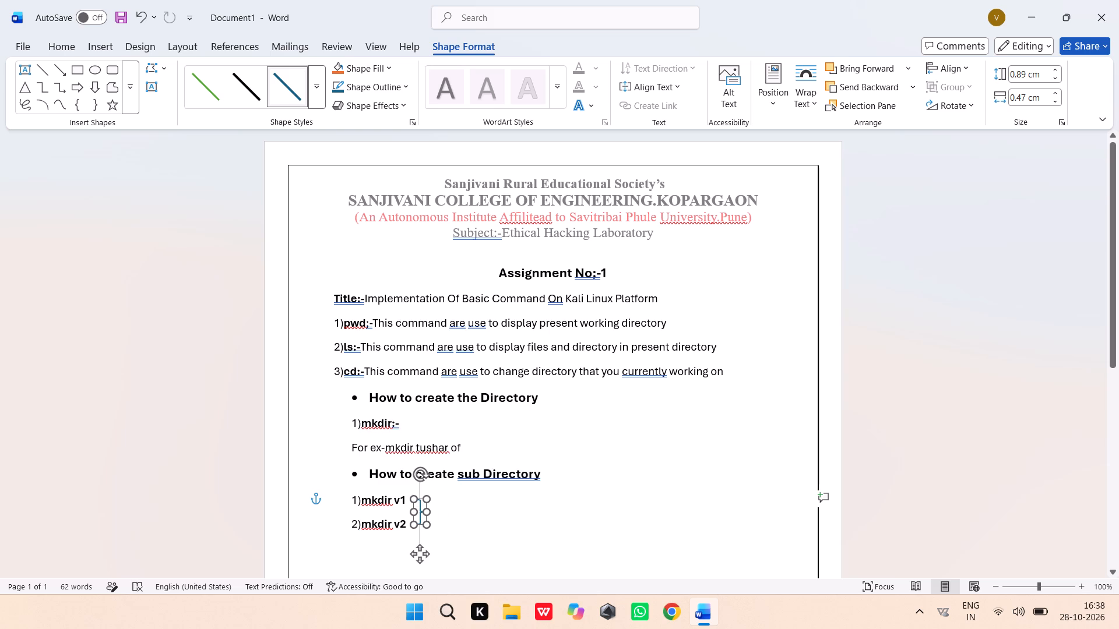
{"action": "left_click", "coordinate": [509, 518]}
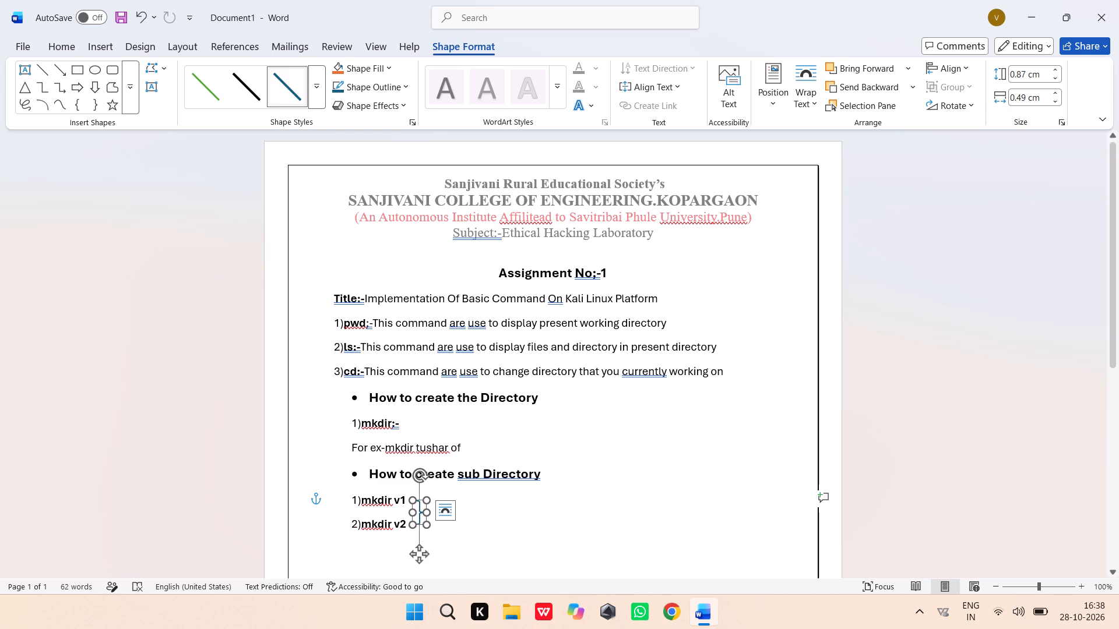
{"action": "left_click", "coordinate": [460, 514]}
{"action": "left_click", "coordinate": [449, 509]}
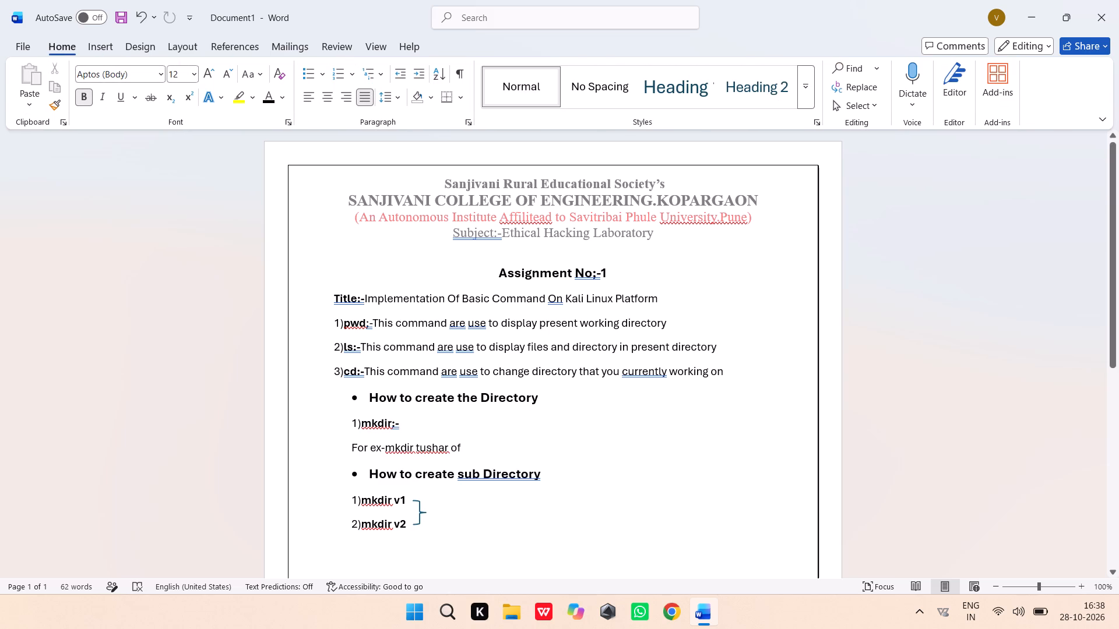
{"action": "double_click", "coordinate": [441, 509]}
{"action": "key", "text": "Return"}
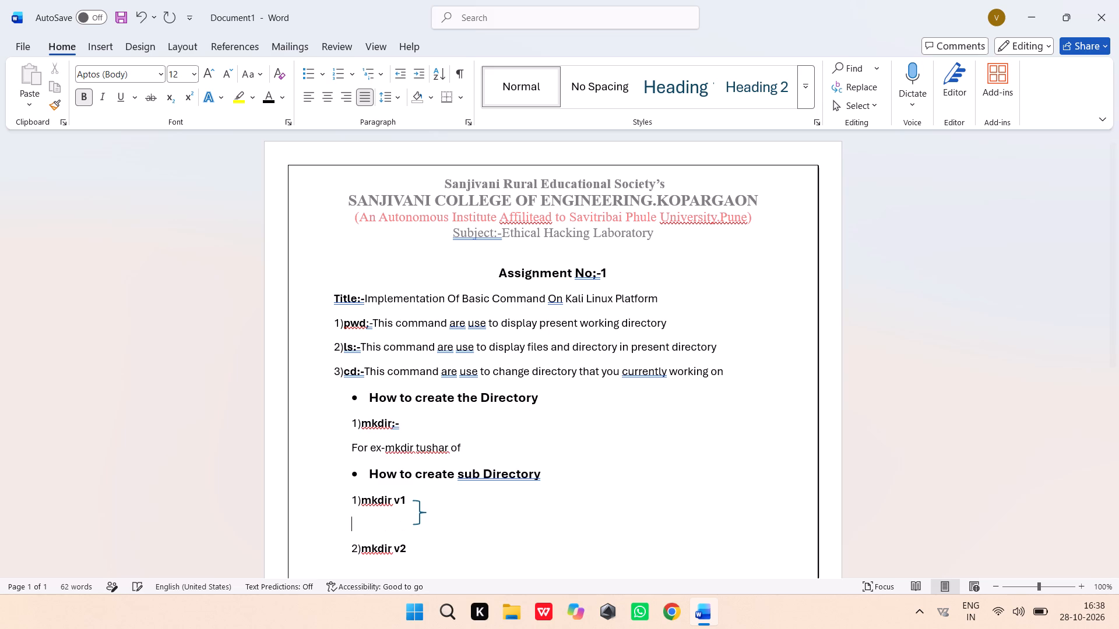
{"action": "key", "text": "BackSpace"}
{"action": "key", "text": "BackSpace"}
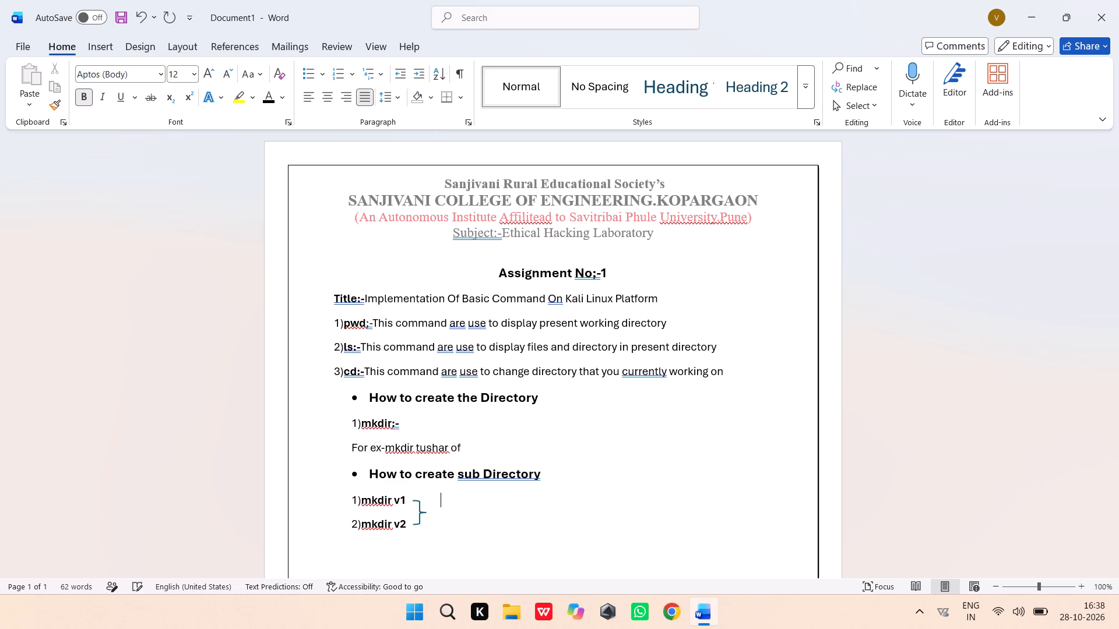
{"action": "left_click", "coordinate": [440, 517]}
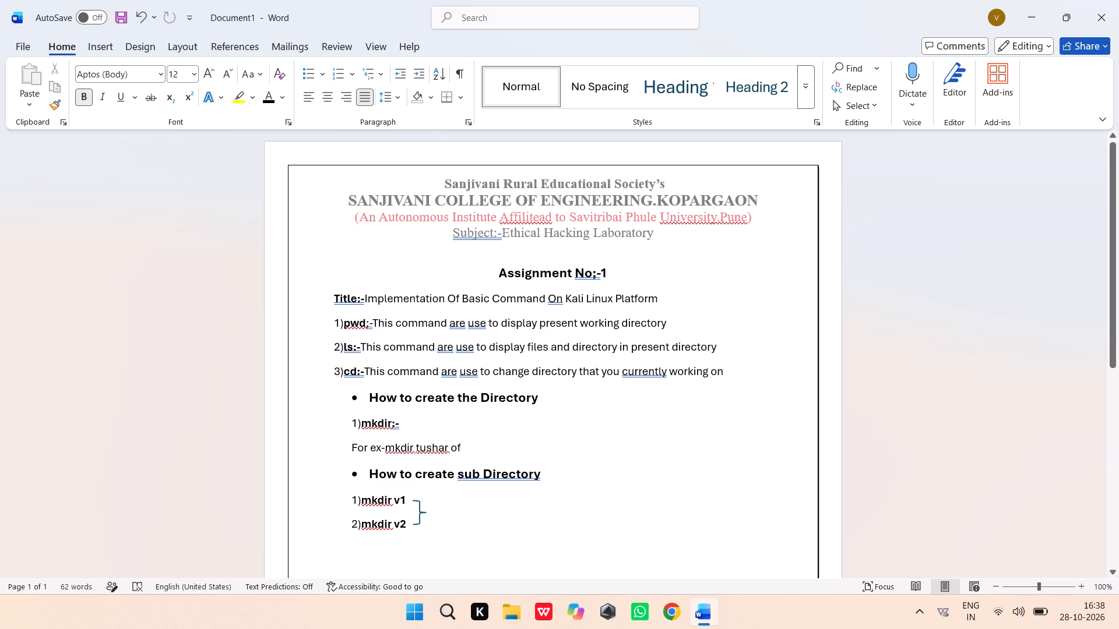
Insert a blank line between "mkdir v1" and "mkdir v2" and indent it with spaces until it starts beyond the brace.
{"action": "left_click", "coordinate": [446, 515]}
{"action": "key", "text": "Return"}
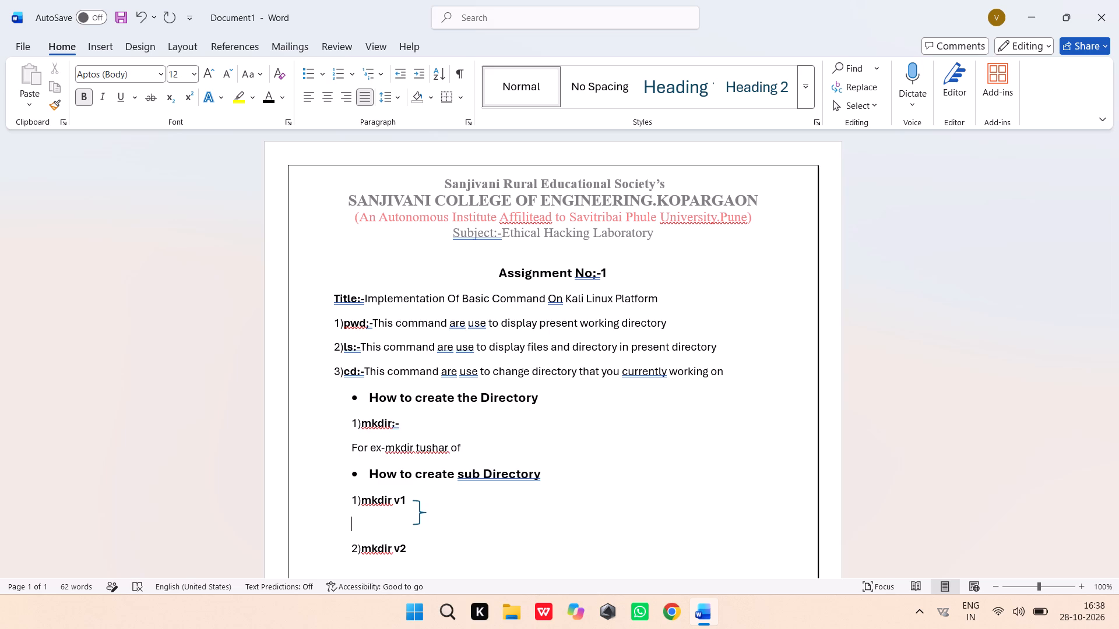
{"action": "key", "text": "space"}
{"action": "key", "text": "space"}
{"action": "key", "text": "space"}
{"action": "key", "text": "space"}
{"action": "key", "text": "space"}
{"action": "key", "text": "space"}
{"action": "key", "text": "space"}
{"action": "key", "text": "space"}
{"action": "key", "text": "space"}
{"action": "key", "text": "space"}
{"action": "key", "text": "space"}
{"action": "key", "text": "space"}
{"action": "key", "text": "space"}
{"action": "key", "text": "space"}
{"action": "key", "text": "space"}
{"action": "key", "text": "space"}
{"action": "key", "text": "space"}
{"action": "key", "text": "space"}
{"action": "key", "text": "space"}
{"action": "key", "text": "space"}
{"action": "key", "text": "space"}
{"action": "key", "text": "space"}
{"action": "key", "text": "space"}
{"action": "key", "text": "space"}
{"action": "key", "text": "space"}
{"action": "key", "text": "space"}
{"action": "key", "text": "space"}
{"action": "key", "text": "space"}
{"action": "key", "text": "space"}
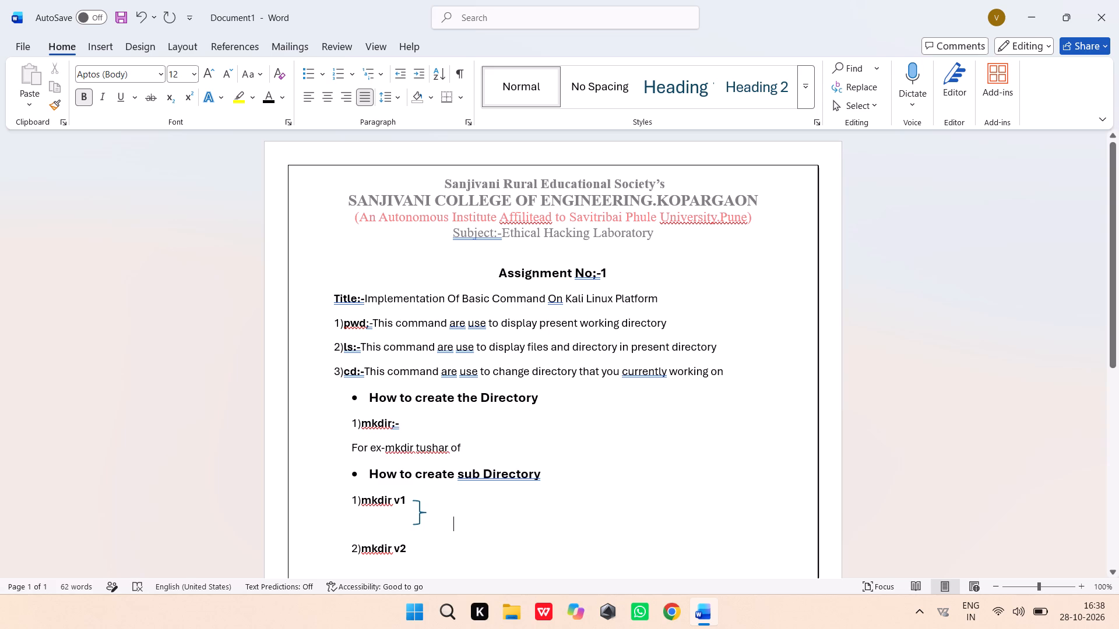
Stretch the right brace downward so it spans from the "mkdir v1" line to the "mkdir v2" line.
{"action": "left_click", "coordinate": [414, 526]}
{"action": "left_click", "coordinate": [424, 510]}
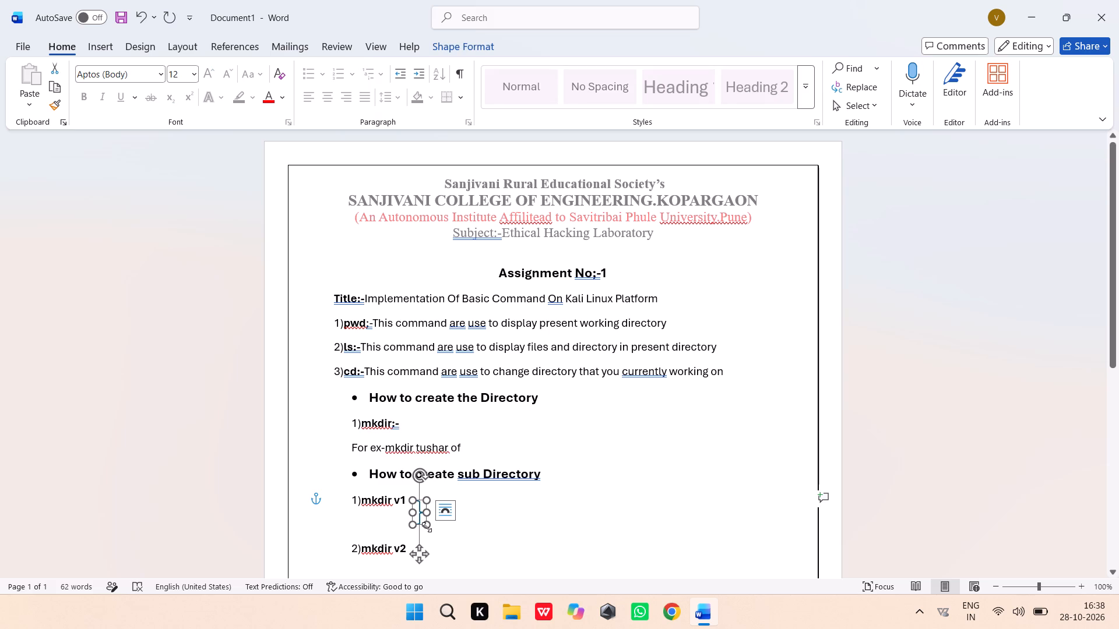
{"action": "left_click_drag", "start_coordinate": [427, 527], "coordinate": [427, 551]}
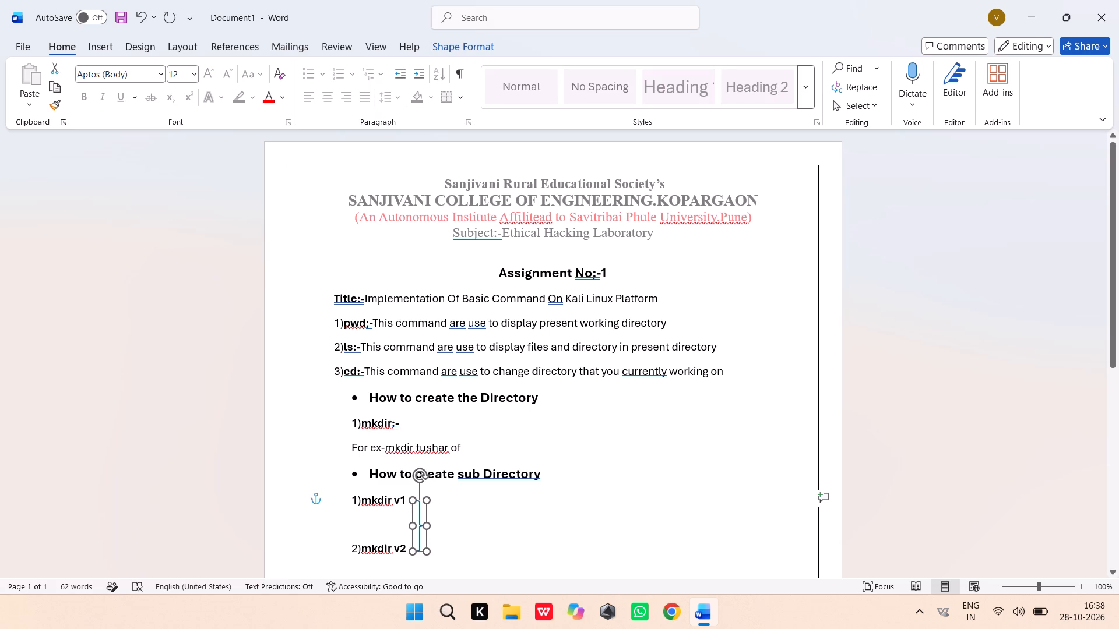
{"action": "left_click_drag", "start_coordinate": [427, 551], "coordinate": [427, 549]}
Enter the label "Subdirectory" at the end of the spaced line, beside the brace's point.
{"action": "left_click", "coordinate": [454, 533]}
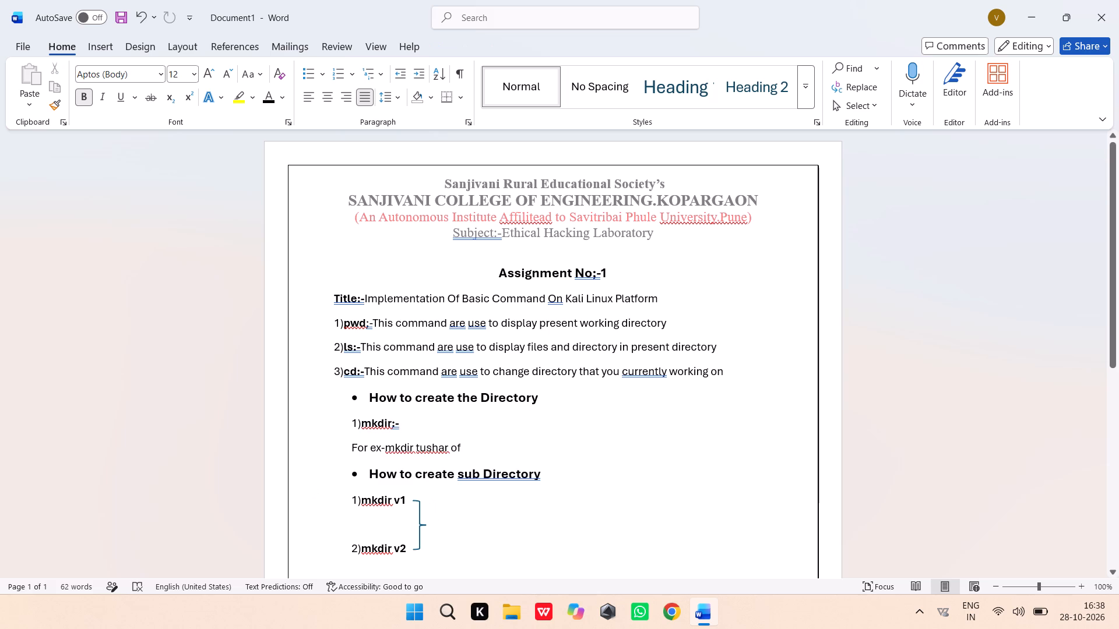
{"action": "type", "text": "Su"}
{"action": "key", "text": "b"}
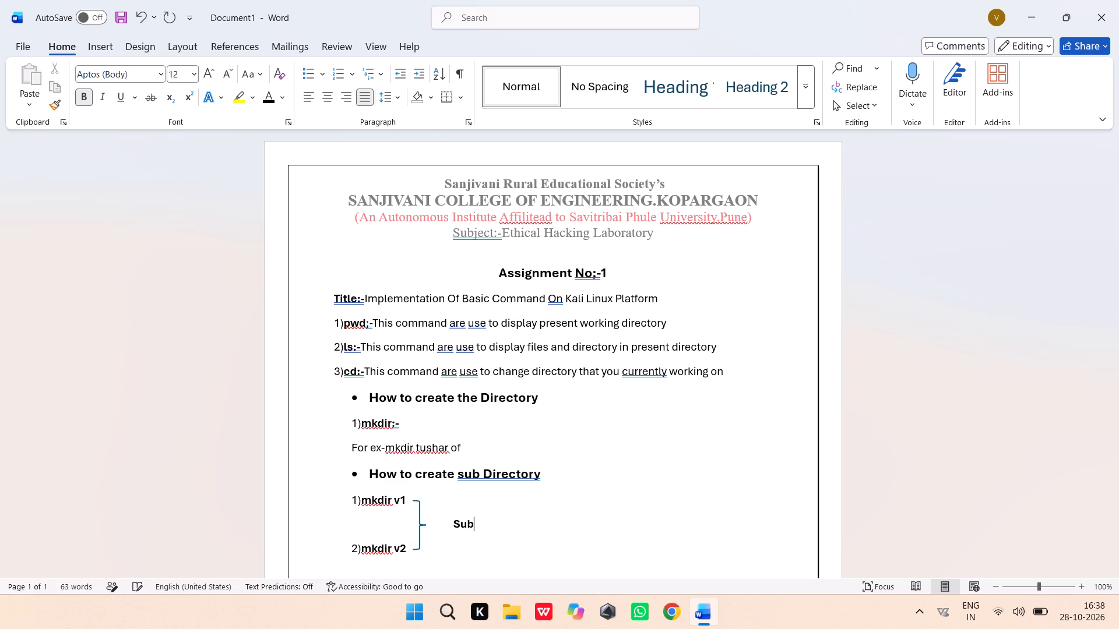
{"action": "type", "text": "directory"}
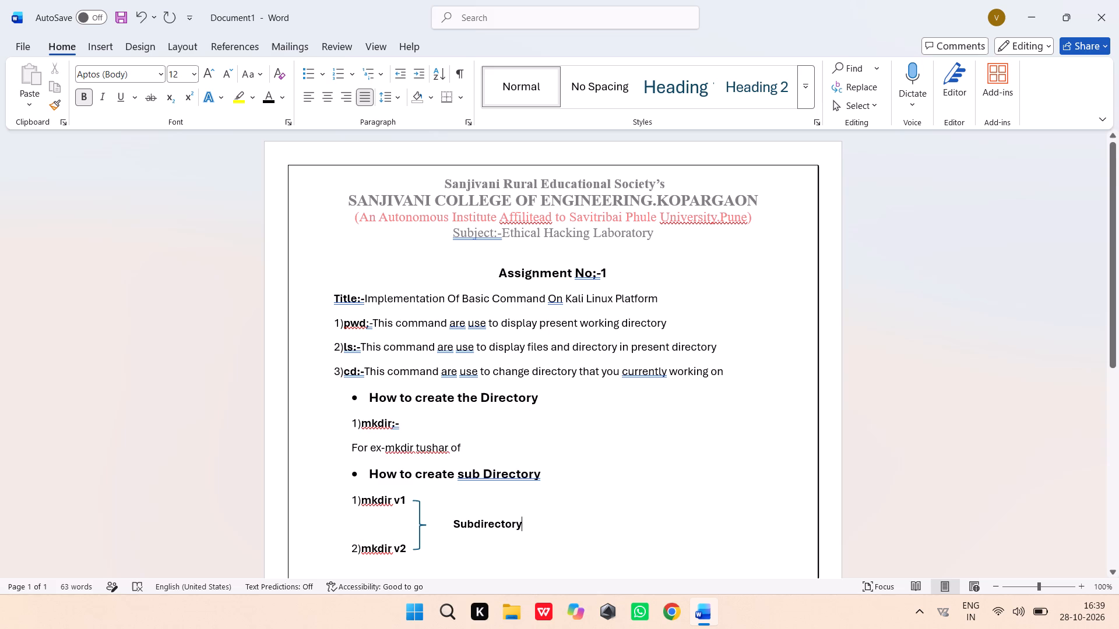
Add the line "How to create Files" below "mkdir v2", leaving one blank line between them.
{"action": "scroll", "coordinate": [433, 568], "scroll_direction": "down", "scroll_amount": 3}
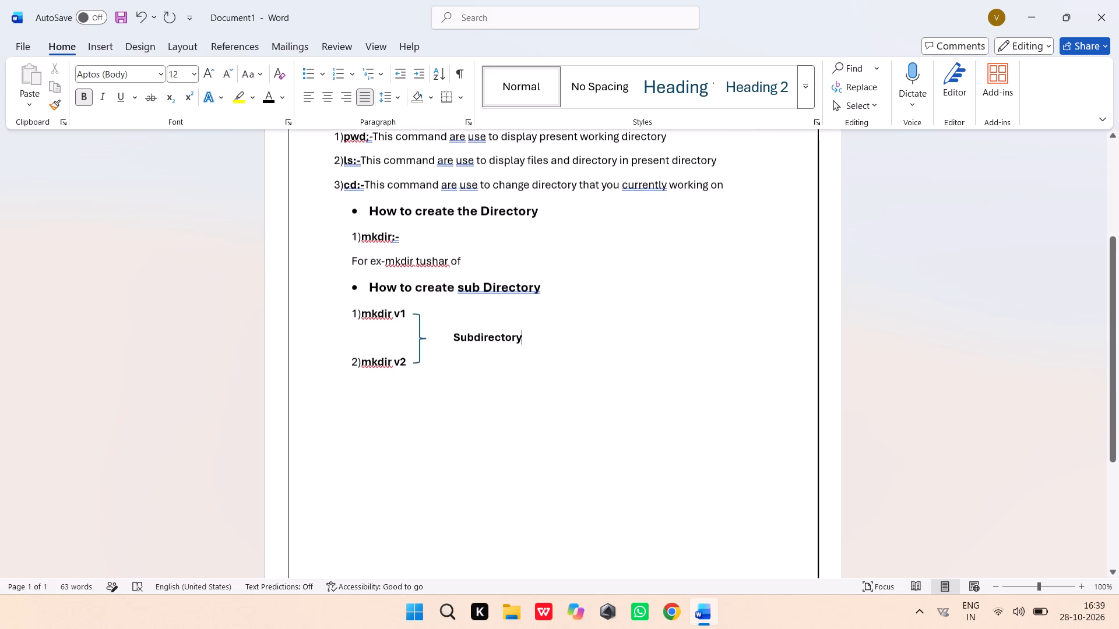
{"action": "scroll", "coordinate": [433, 568], "scroll_direction": "down", "scroll_amount": 1}
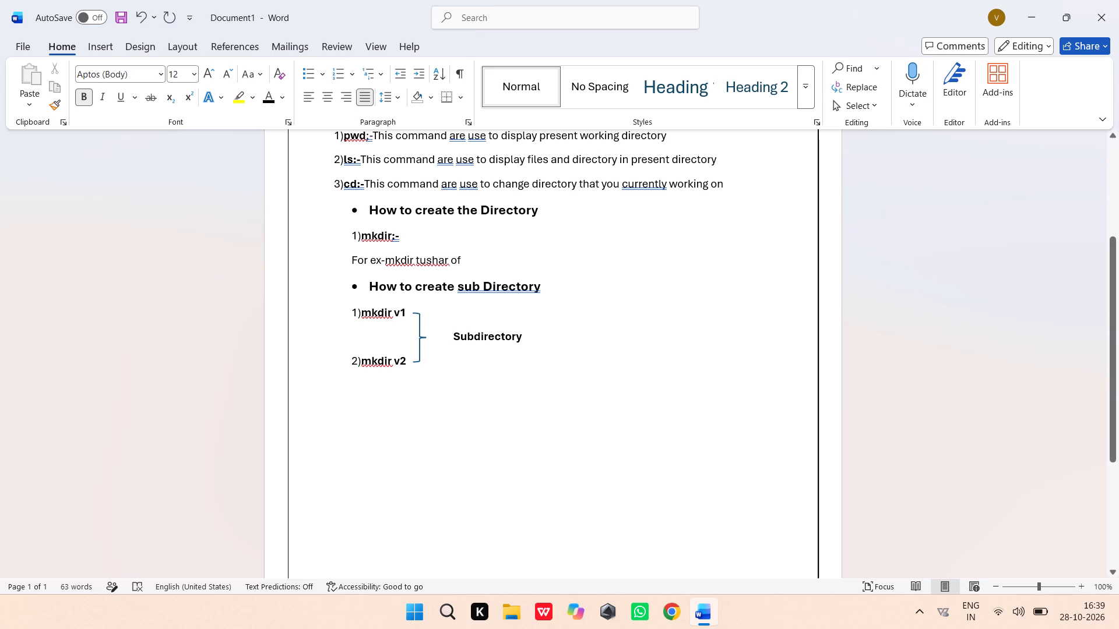
{"action": "left_click", "coordinate": [411, 357]}
{"action": "key", "text": "Return"}
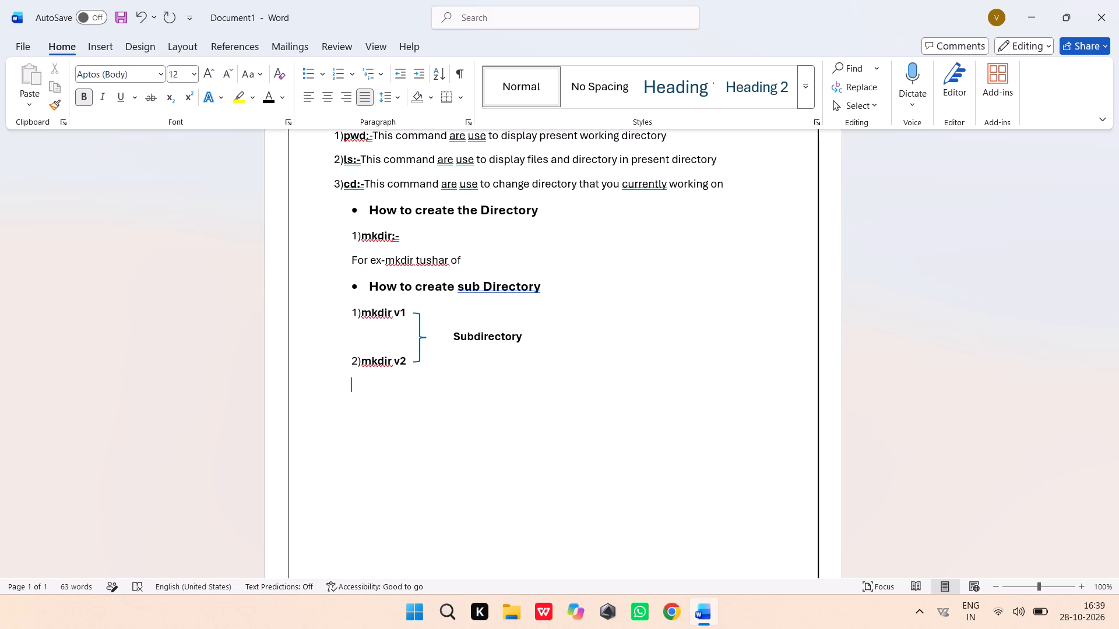
{"action": "key", "text": "Return"}
{"action": "key", "text": "shift+h"}
{"action": "type", "text": "ow to create"}
{"action": "key", "text": "space"}
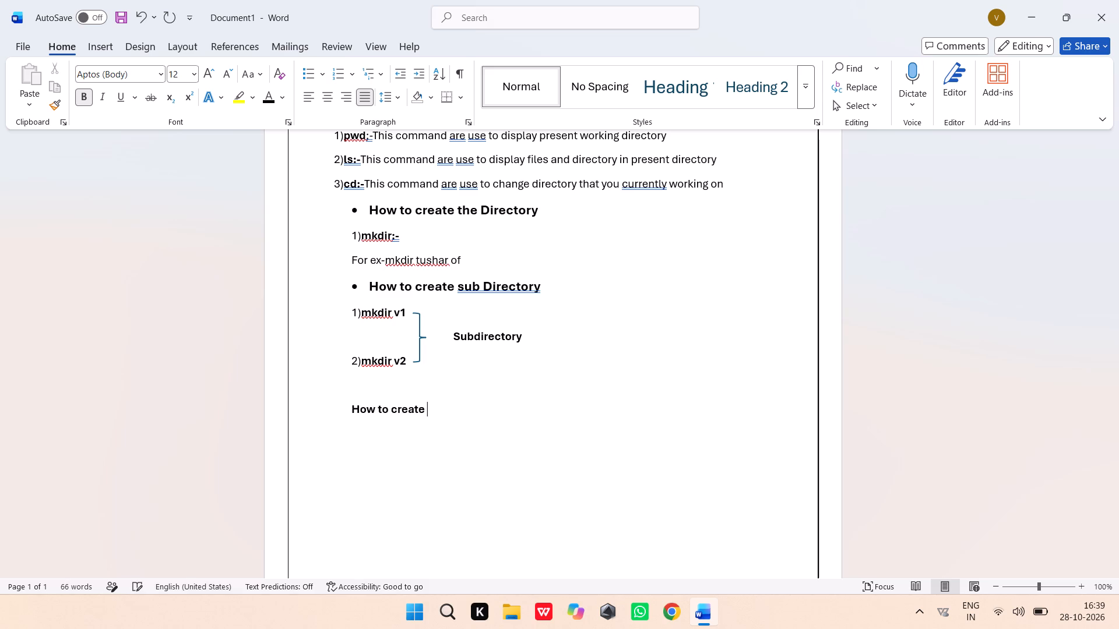
{"action": "type", "text": "Files"}
Left-align the "How to create Files" line and give it a solid round bullet.
{"action": "left_click", "coordinate": [344, 156]}
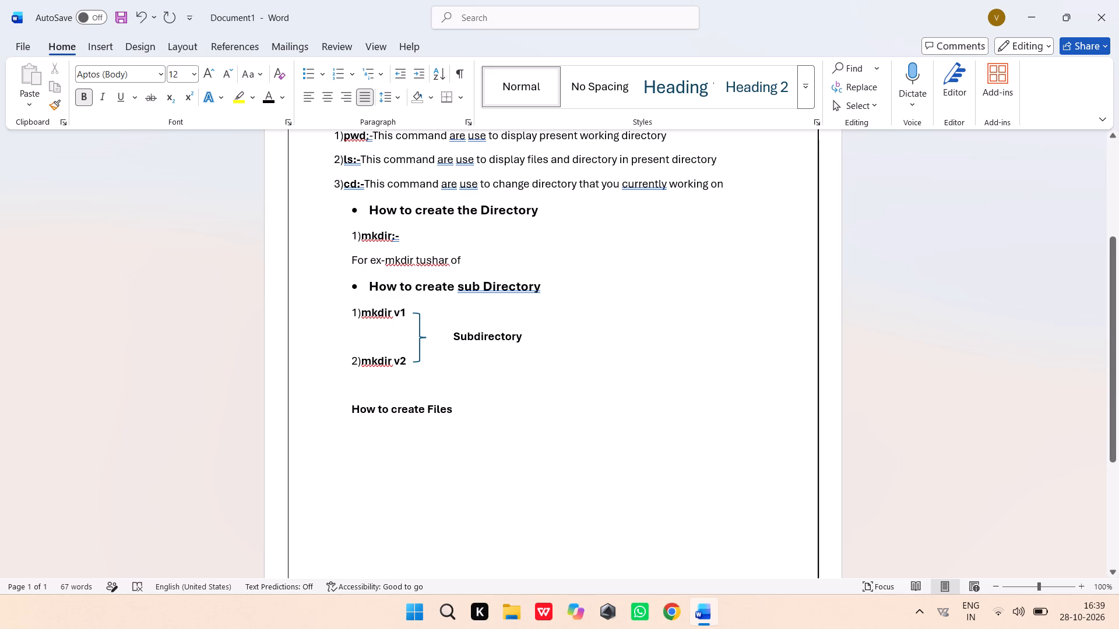
{"action": "left_click", "coordinate": [309, 92]}
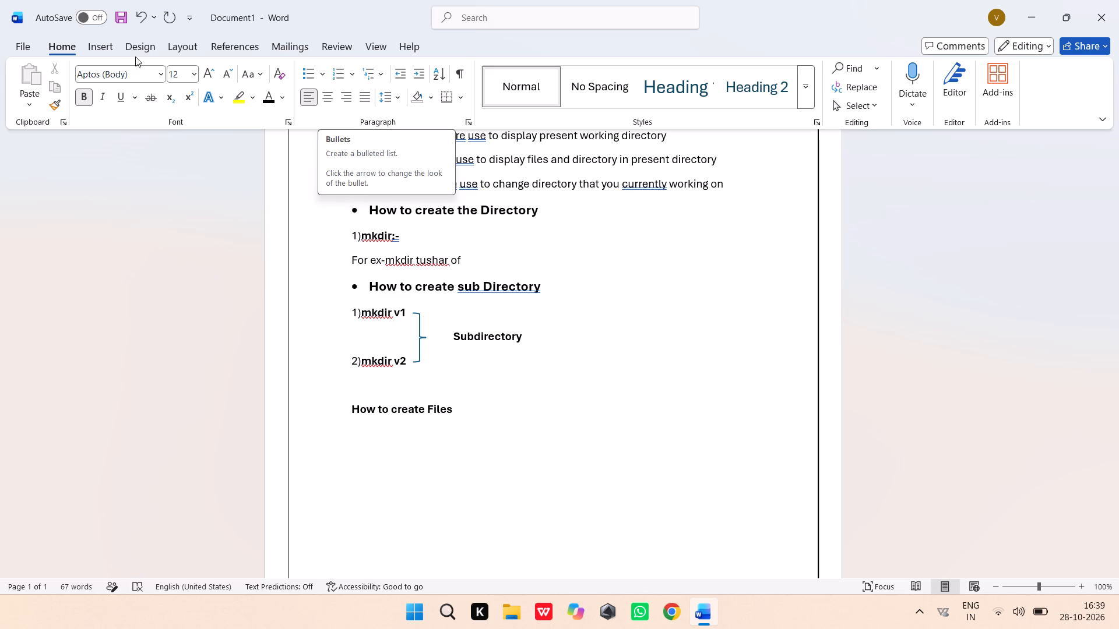
{"action": "left_click", "coordinate": [104, 45]}
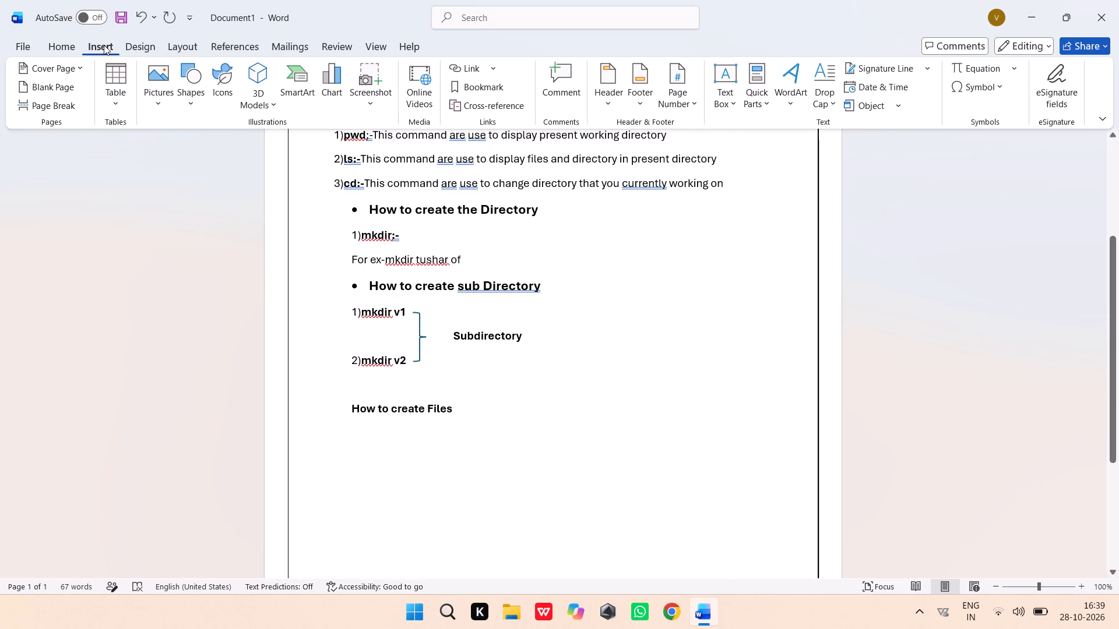
{"action": "left_click", "coordinate": [131, 45]}
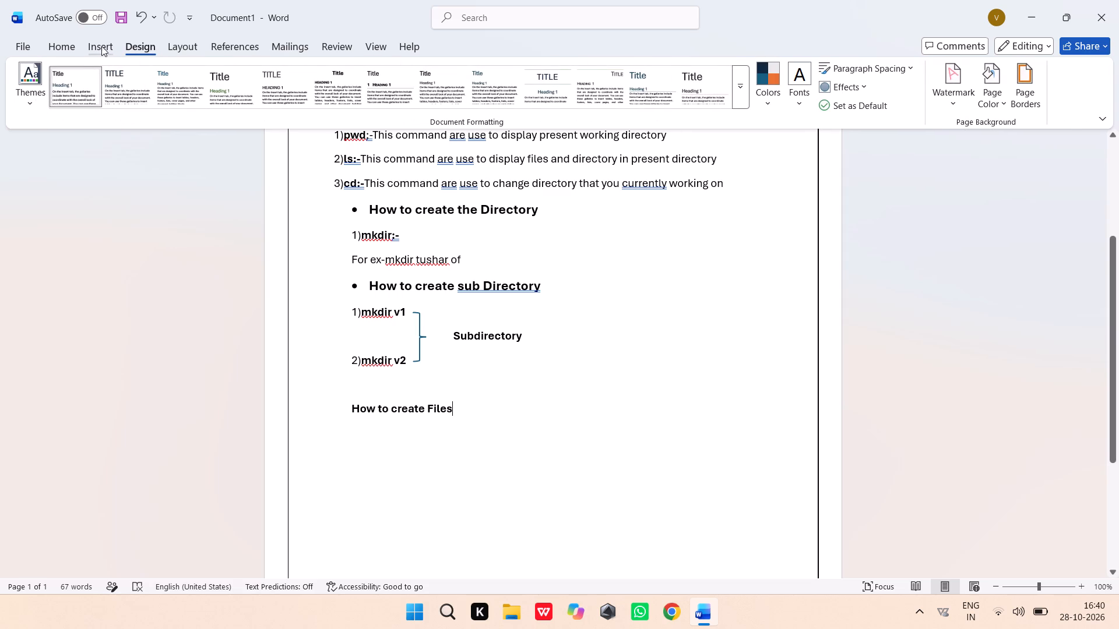
{"action": "left_click", "coordinate": [64, 41]}
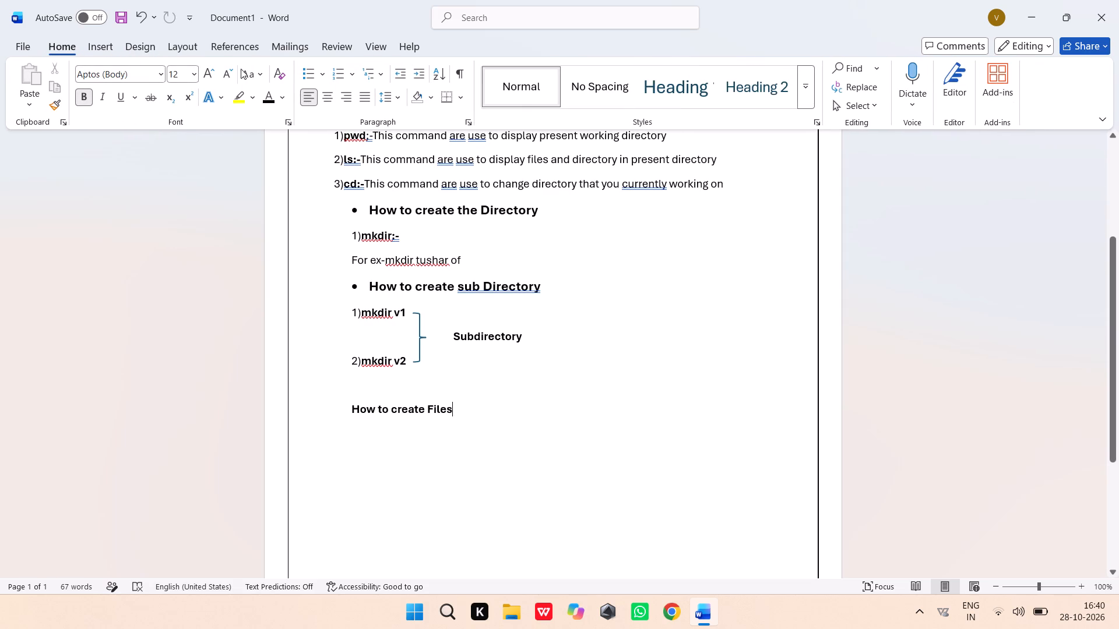
{"action": "left_click", "coordinate": [323, 72]}
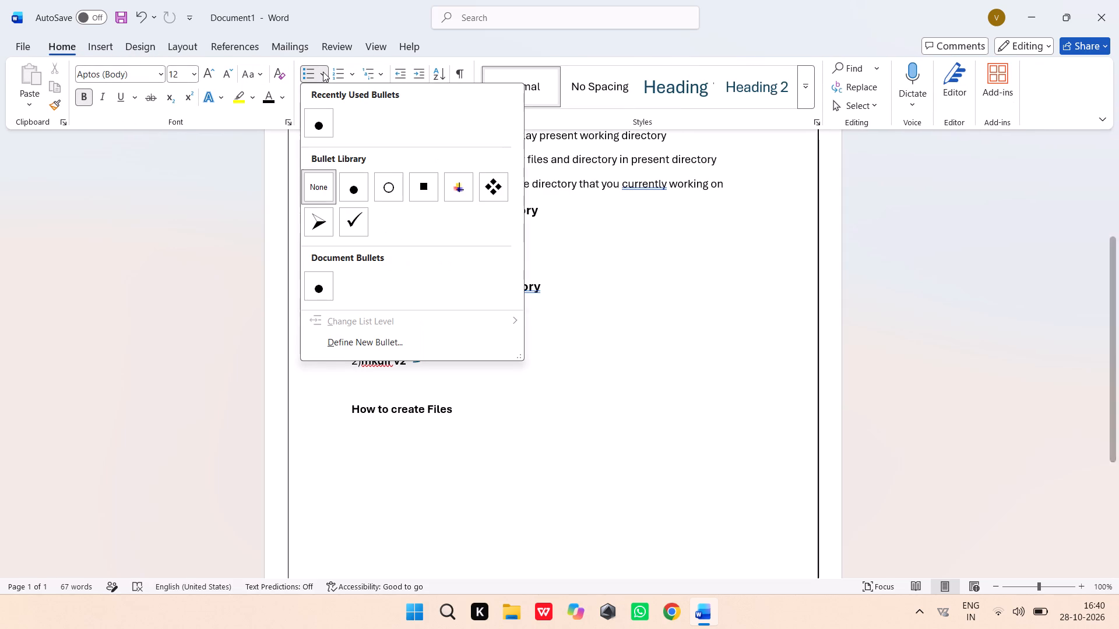
{"action": "left_click", "coordinate": [313, 118]}
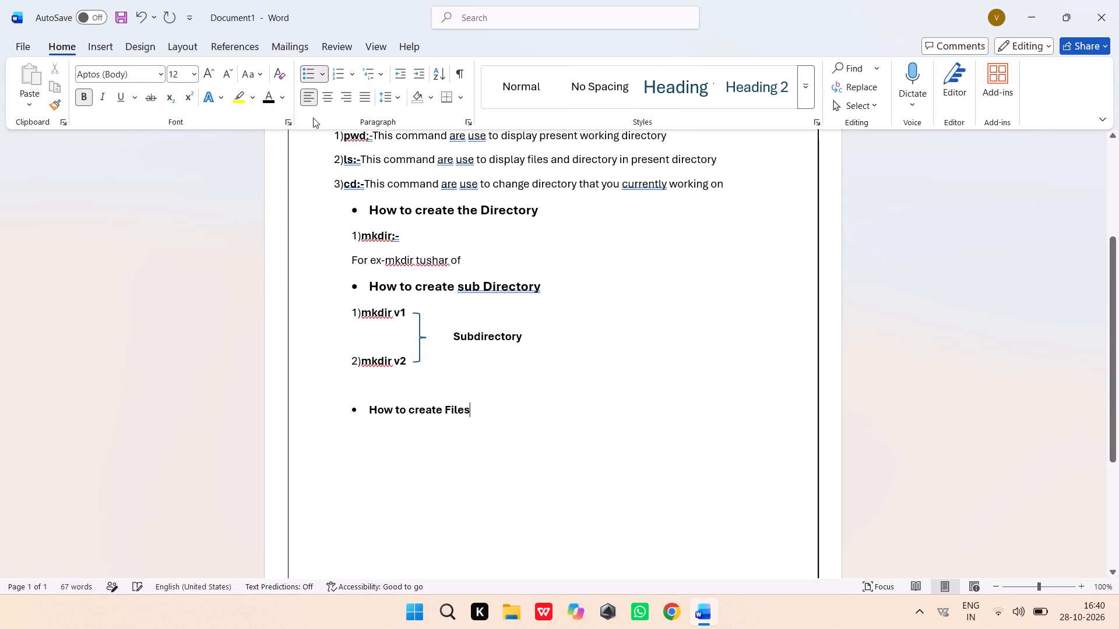
Set the font size of the "How to create Files" heading to 14.
{"action": "left_click", "coordinate": [368, 410]}
{"action": "left_click_drag", "start_coordinate": [368, 410], "coordinate": [470, 414]}
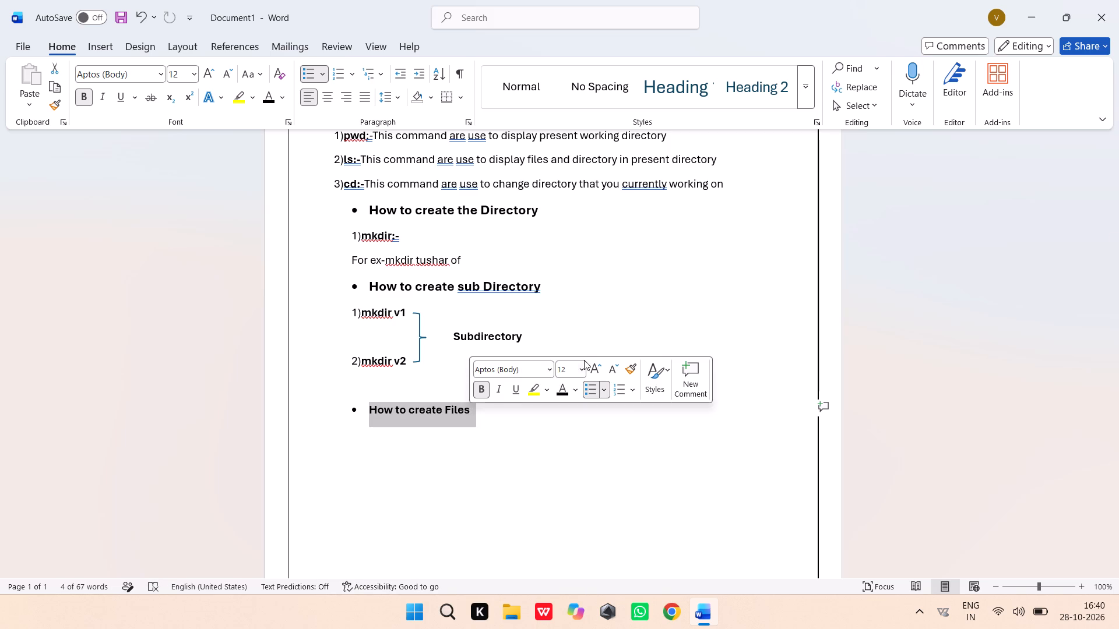
{"action": "left_click", "coordinate": [580, 367]}
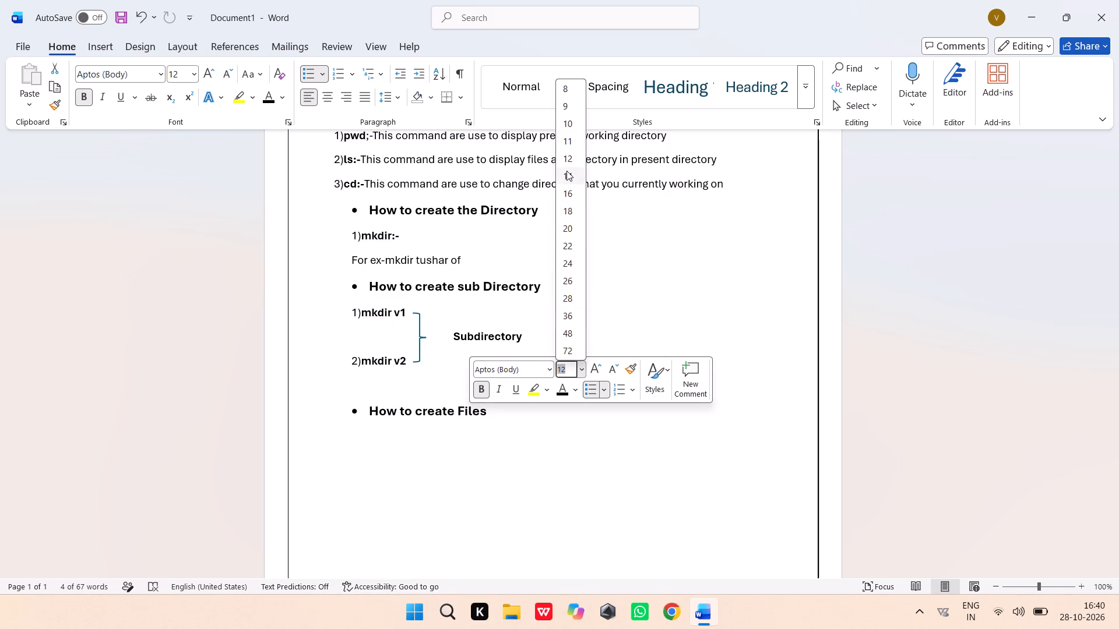
{"action": "left_click", "coordinate": [566, 171]}
{"action": "left_click", "coordinate": [490, 425]}
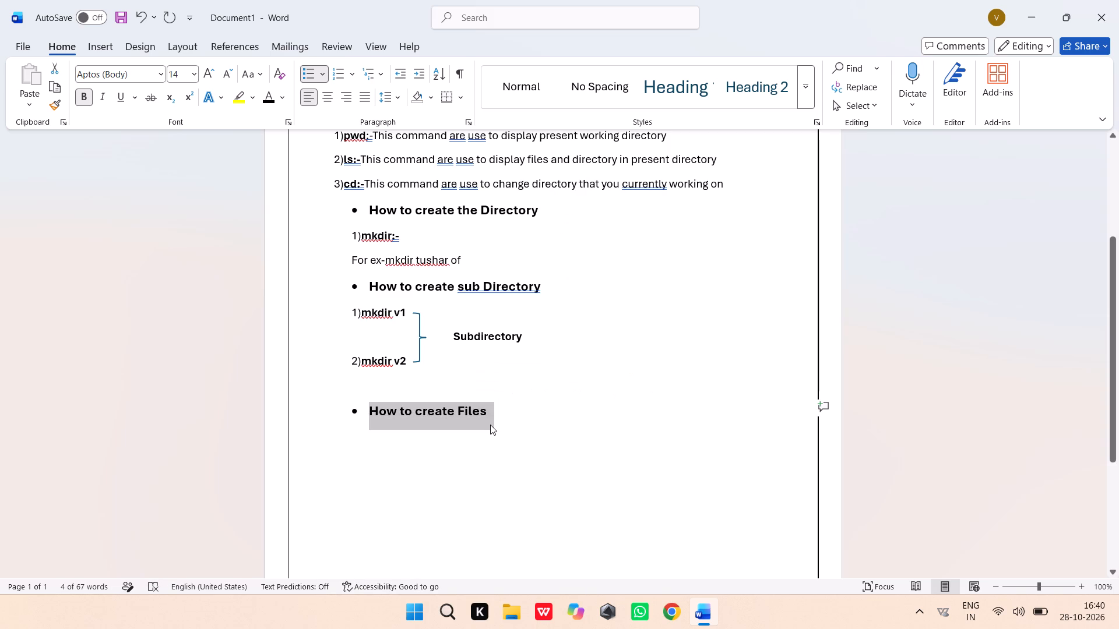
Add an unbulleted line reading "Cat>f1" under the "How to create Files" heading.
{"action": "key", "text": "Return"}
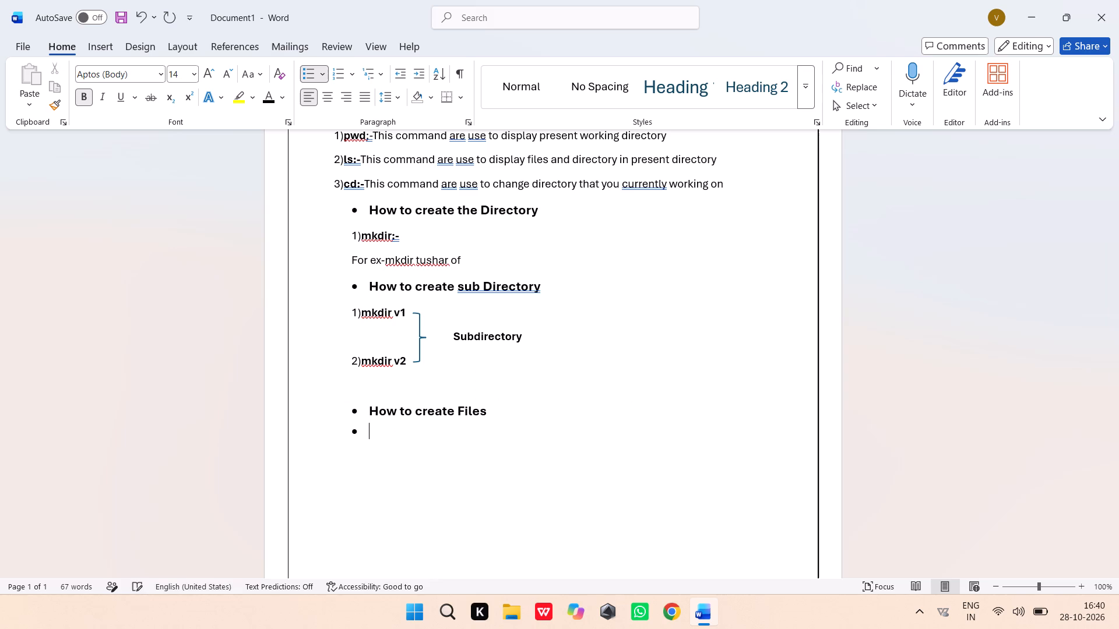
{"action": "key", "text": "BackSpace"}
{"action": "key", "text": "BackSpace"}
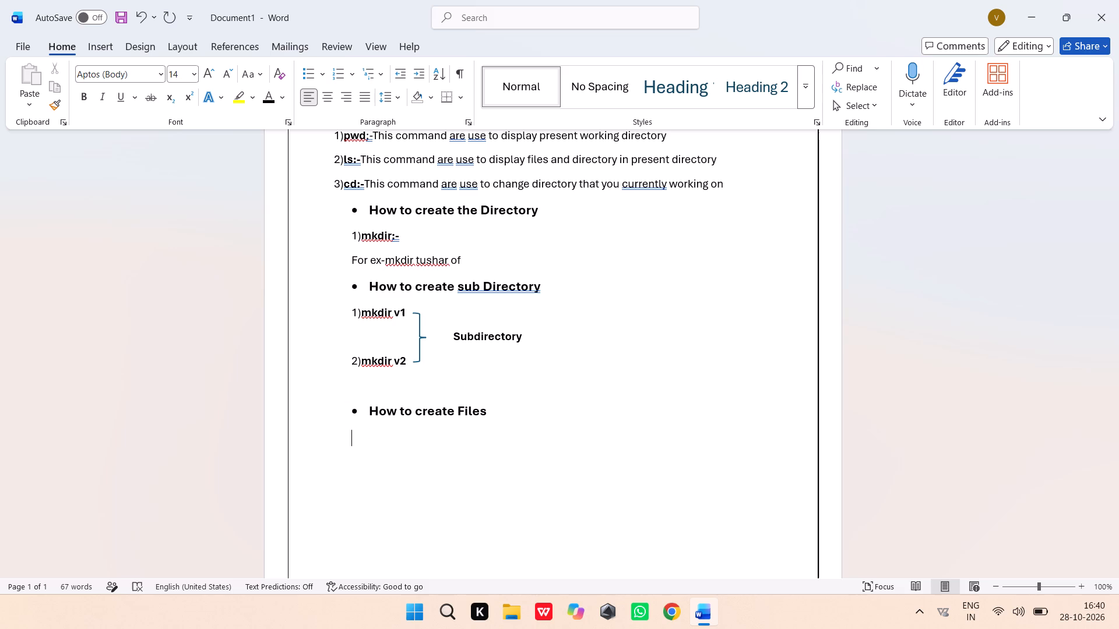
{"action": "type", "text": "cat"}
{"action": "key", "text": "shift+greater"}
{"action": "key", "text": "f"}
{"action": "key", "text": "1"}
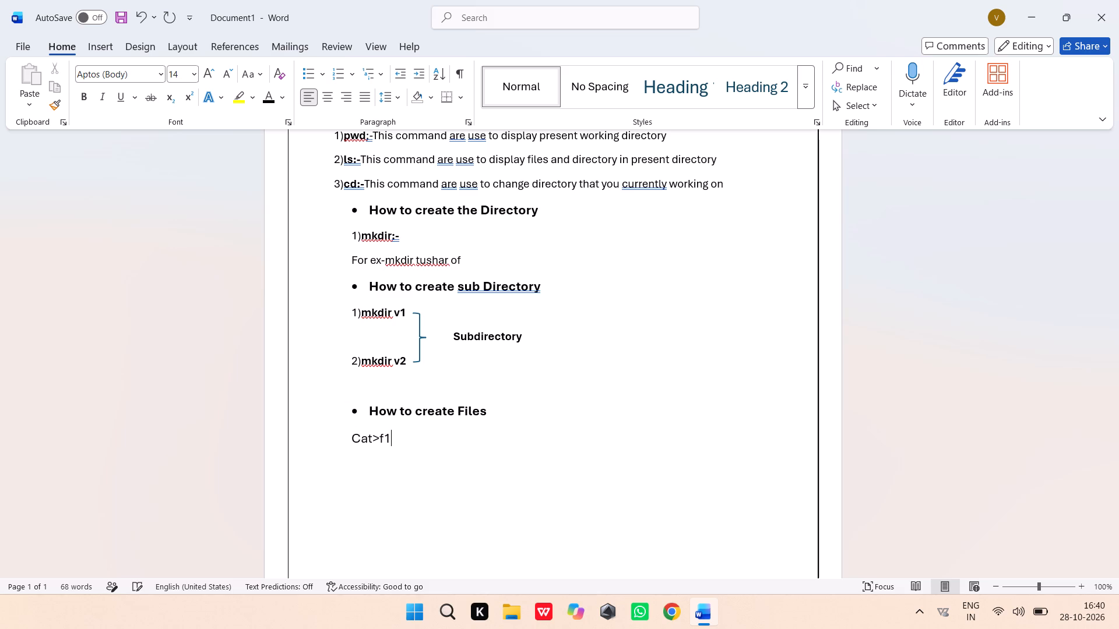
Complete the file name in the "Cat>f1" line so that it reads "Cat>f1.txt".
{"action": "key", "text": "period"}
{"action": "type", "text": "txt"}
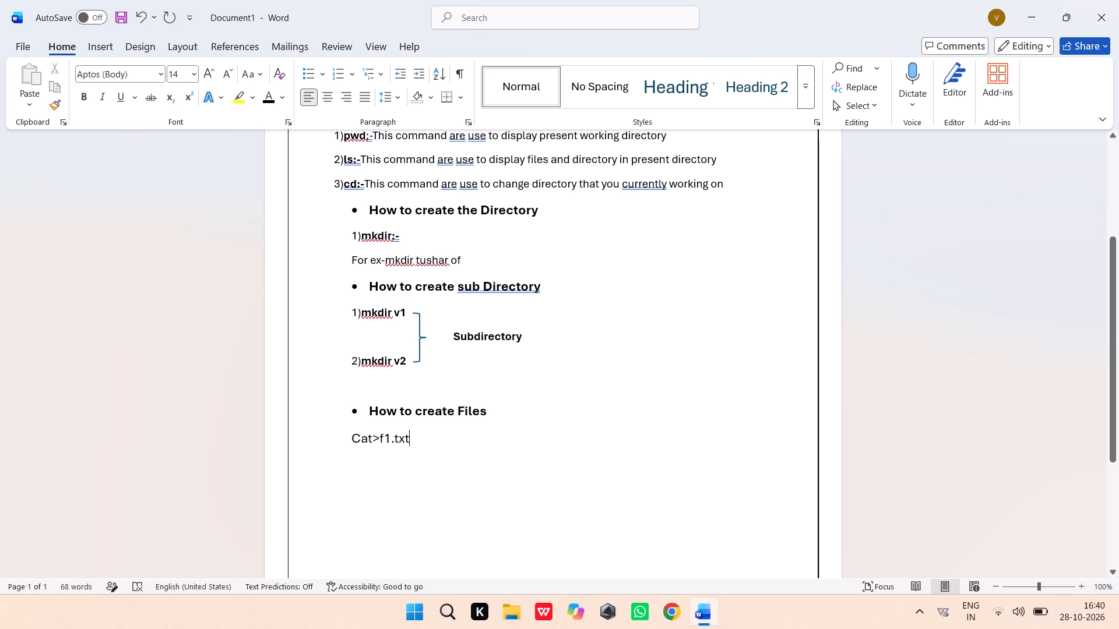
Make the "Cat>f1.txt" line bold and set its font size to 12.
{"action": "left_click", "coordinate": [351, 439]}
{"action": "left_click_drag", "start_coordinate": [351, 439], "coordinate": [423, 442]}
{"action": "left_click", "coordinate": [432, 419]}
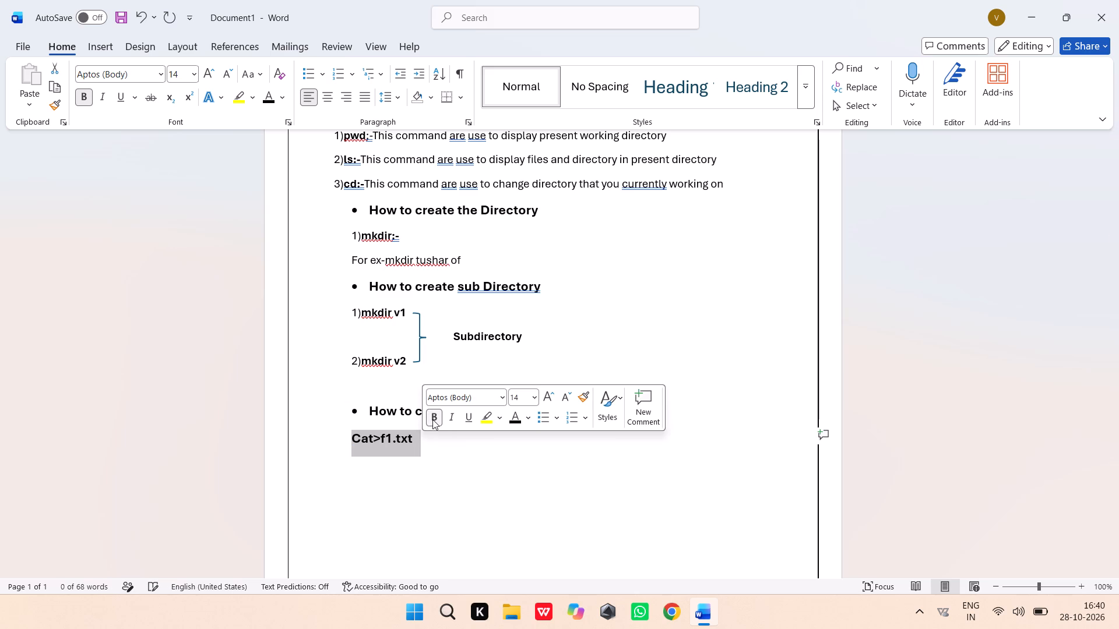
{"action": "left_click", "coordinate": [534, 399]}
{"action": "left_click", "coordinate": [523, 189]}
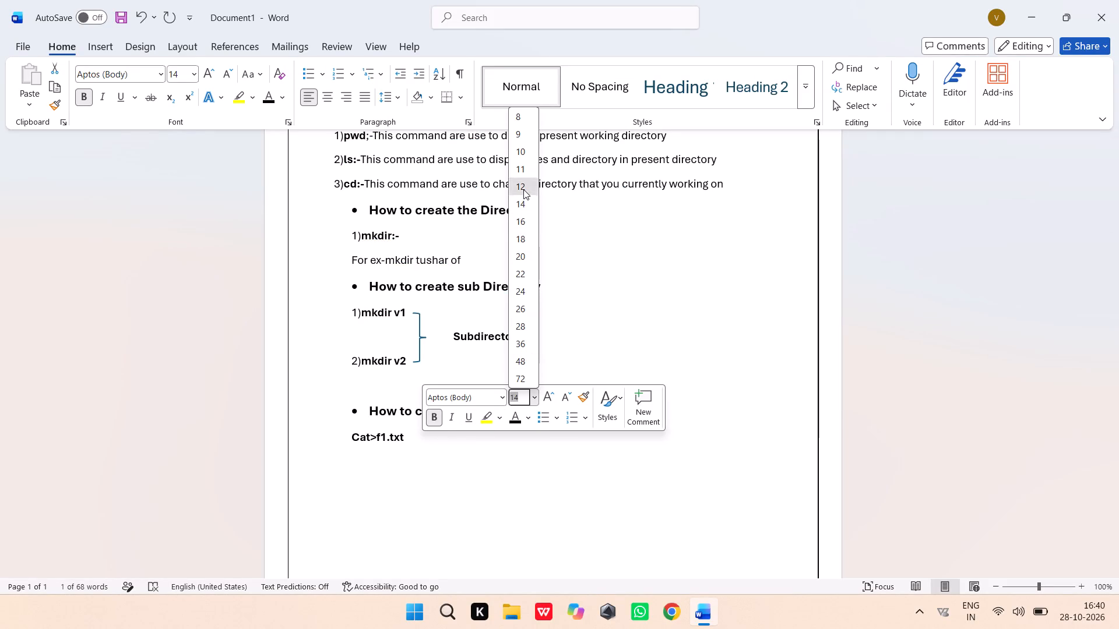
Append " :- this the syntax of creating files" after "Cat>f1.txt" on the same line.
{"action": "left_click", "coordinate": [416, 439]}
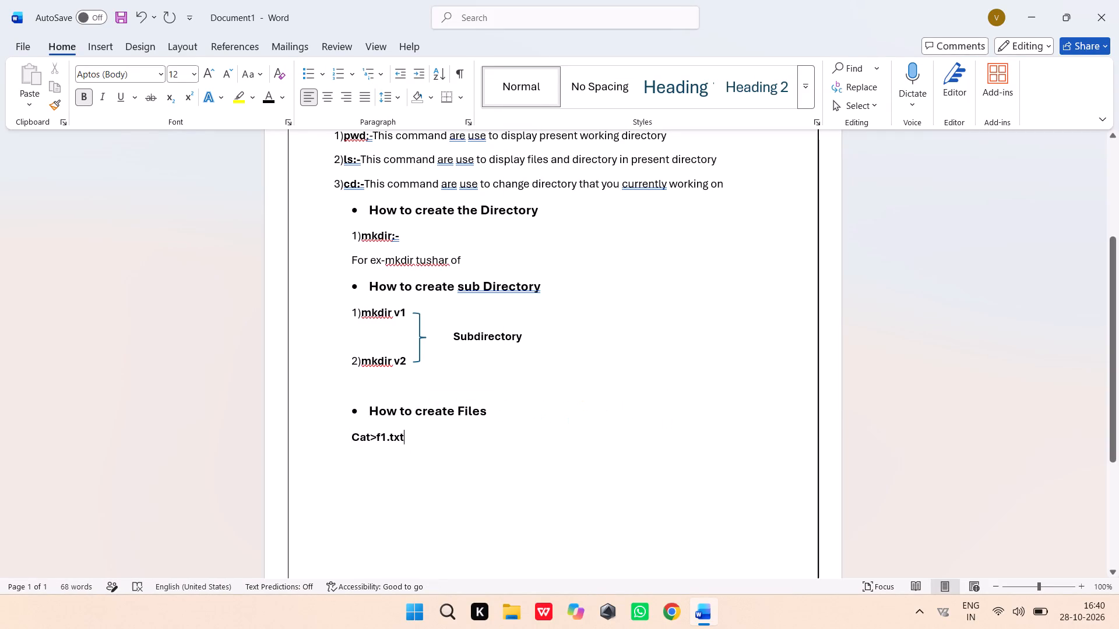
{"action": "key", "text": "semicolon"}
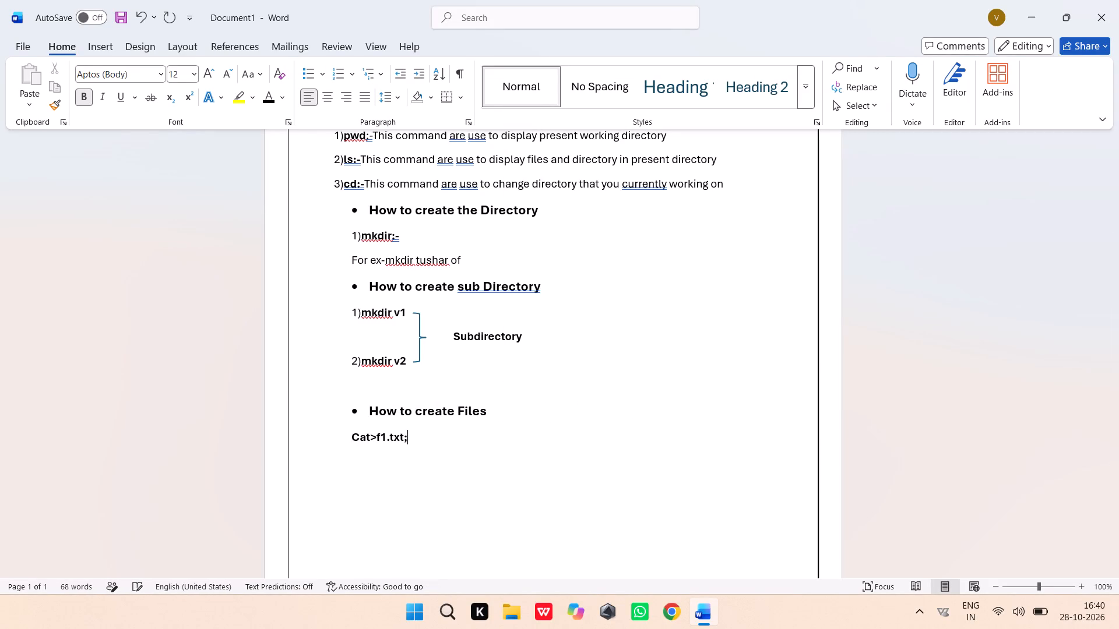
{"action": "key", "text": "BackSpace"}
{"action": "key", "text": "shift+colon"}
{"action": "key", "text": "minus"}
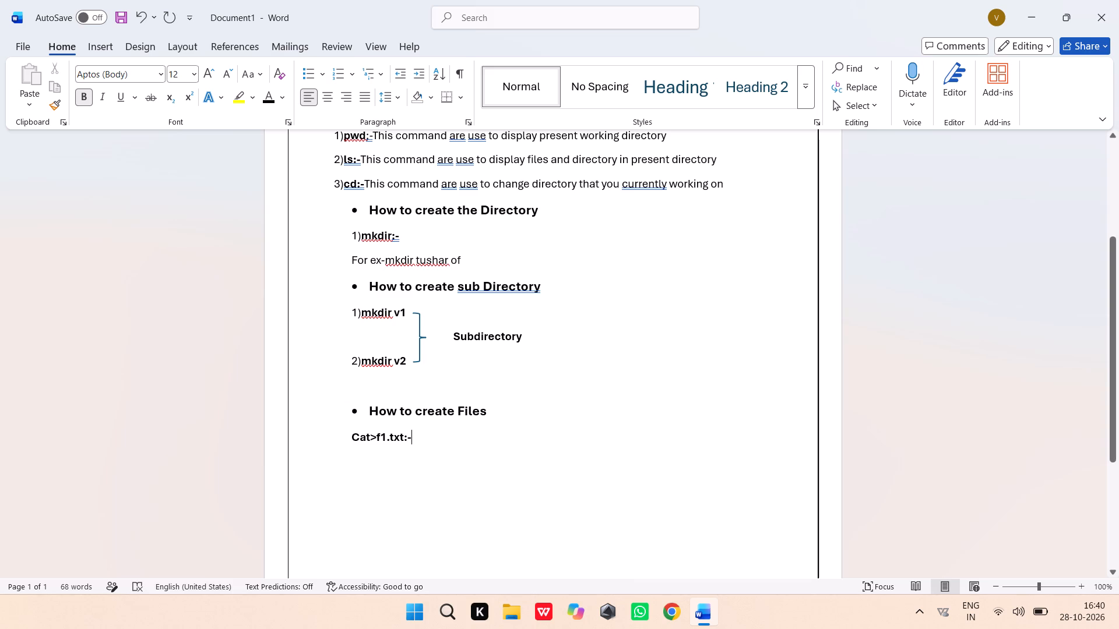
{"action": "left_click", "coordinate": [402, 440]}
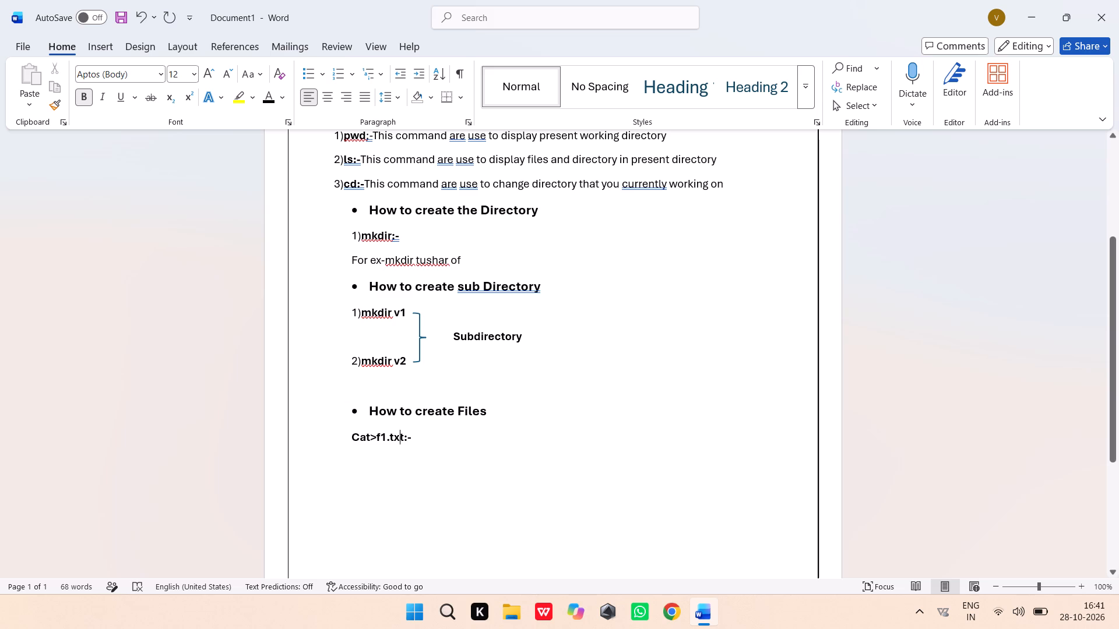
{"action": "left_click", "coordinate": [403, 441]}
{"action": "key", "text": "space"}
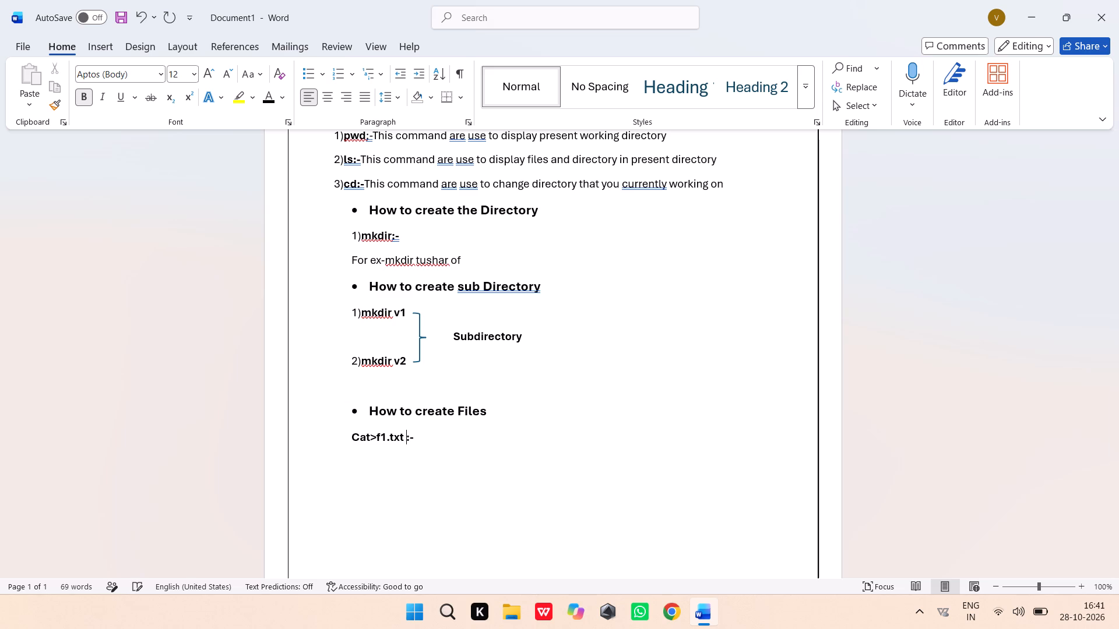
{"action": "left_click", "coordinate": [416, 441]}
{"action": "key", "text": "space"}
{"action": "type", "text": "this the"}
{"action": "key", "text": "space"}
{"action": "type", "text": "syn"}
{"action": "type", "text": "tax of creating files"}
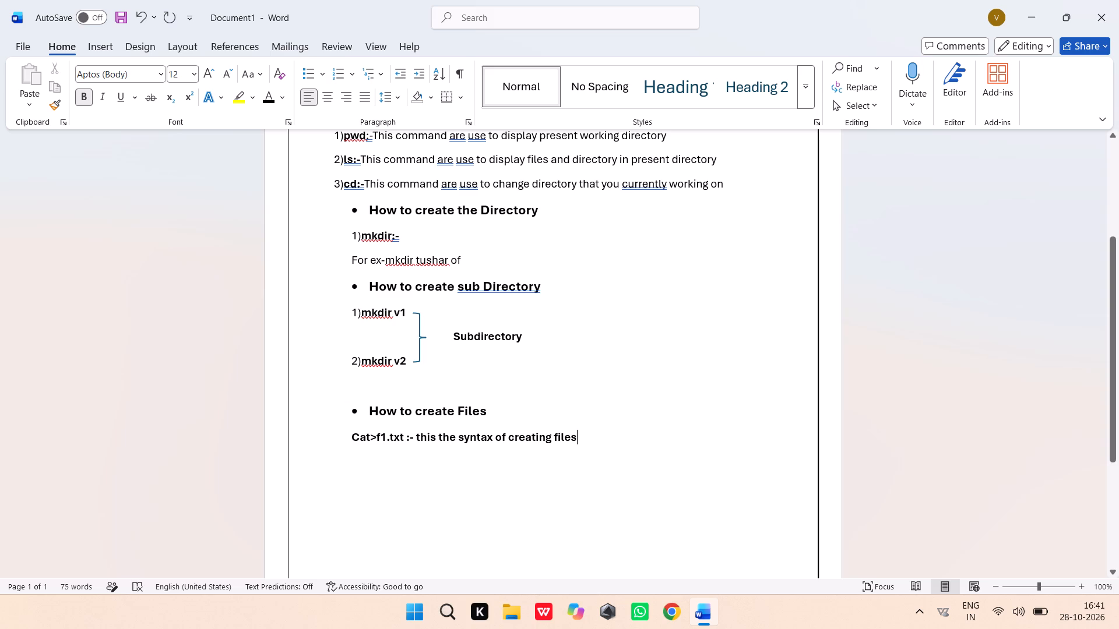
Remove the bold formatting from ":- this the syntax of creating files", keeping "Cat>f1.txt" bold.
{"action": "left_click", "coordinate": [414, 439]}
{"action": "left_click_drag", "start_coordinate": [414, 439], "coordinate": [578, 439]}
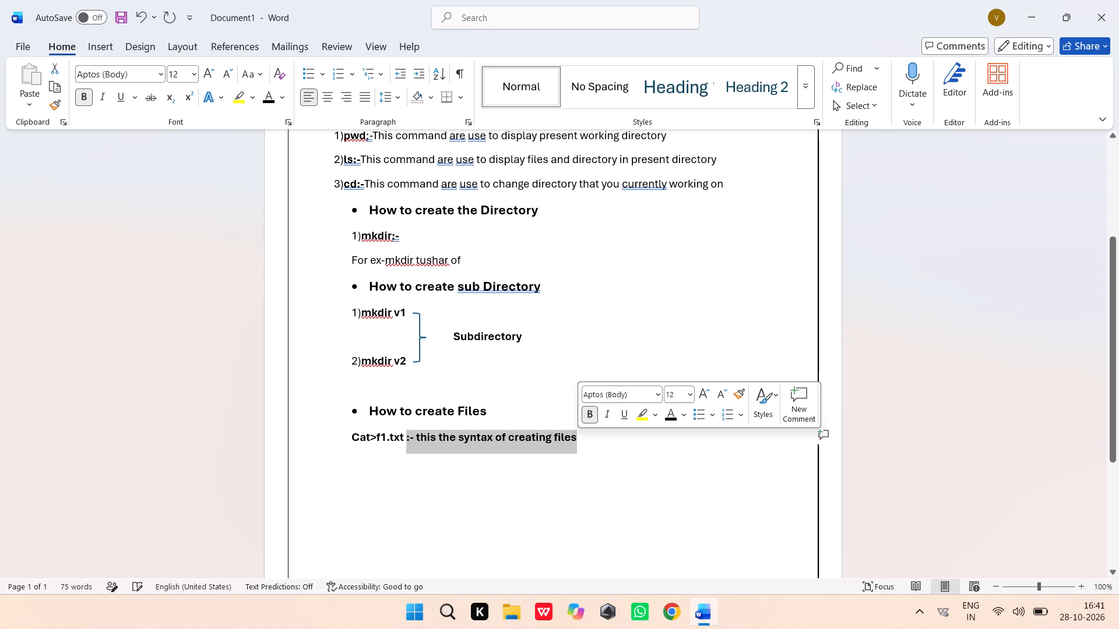
{"action": "left_click", "coordinate": [589, 414]}
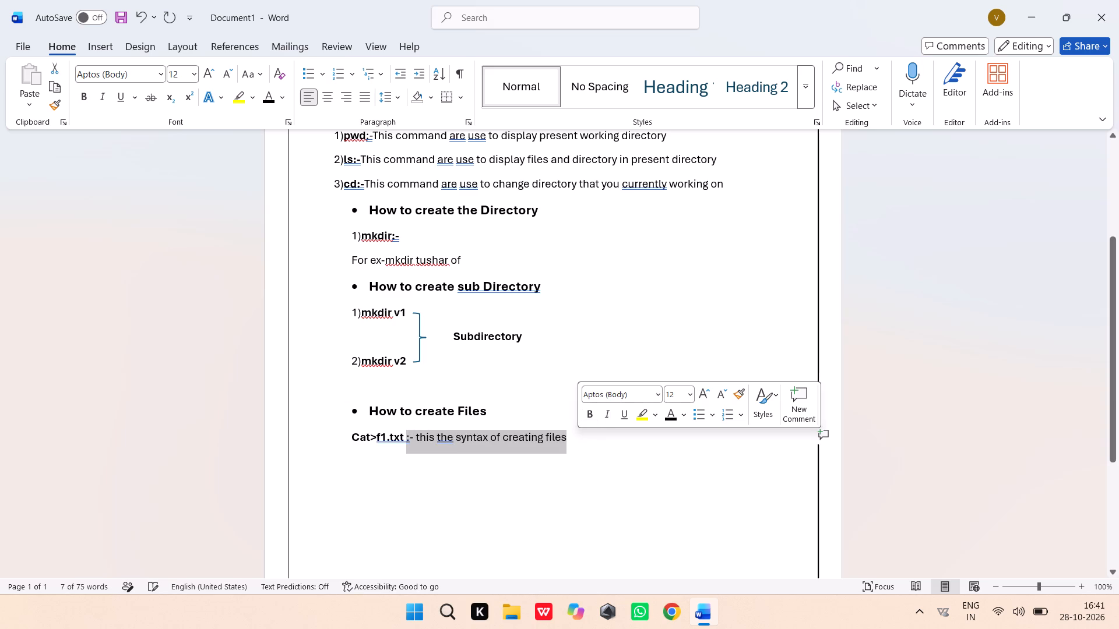
Add a new line reading "And add some content in the files" below the "Cat>f1.txt" line.
{"action": "left_click", "coordinate": [578, 447]}
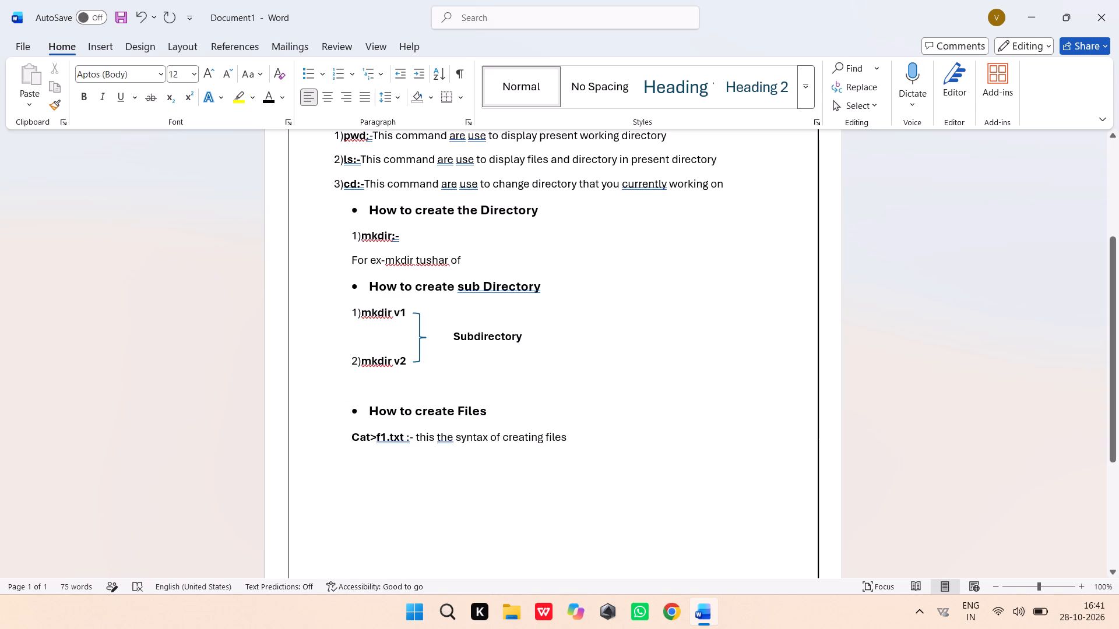
{"action": "key", "text": "Return"}
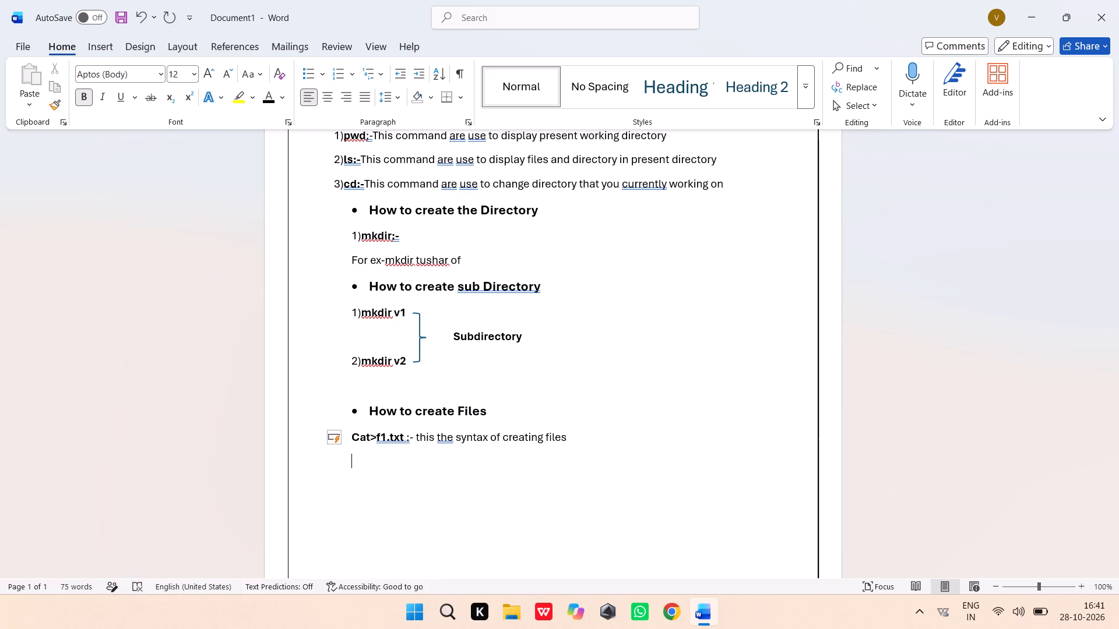
{"action": "type", "text": "and"}
{"action": "key", "text": "space"}
{"action": "type", "text": "add d"}
{"action": "key", "text": "BackSpace"}
{"action": "type", "text": "some content in the files"}
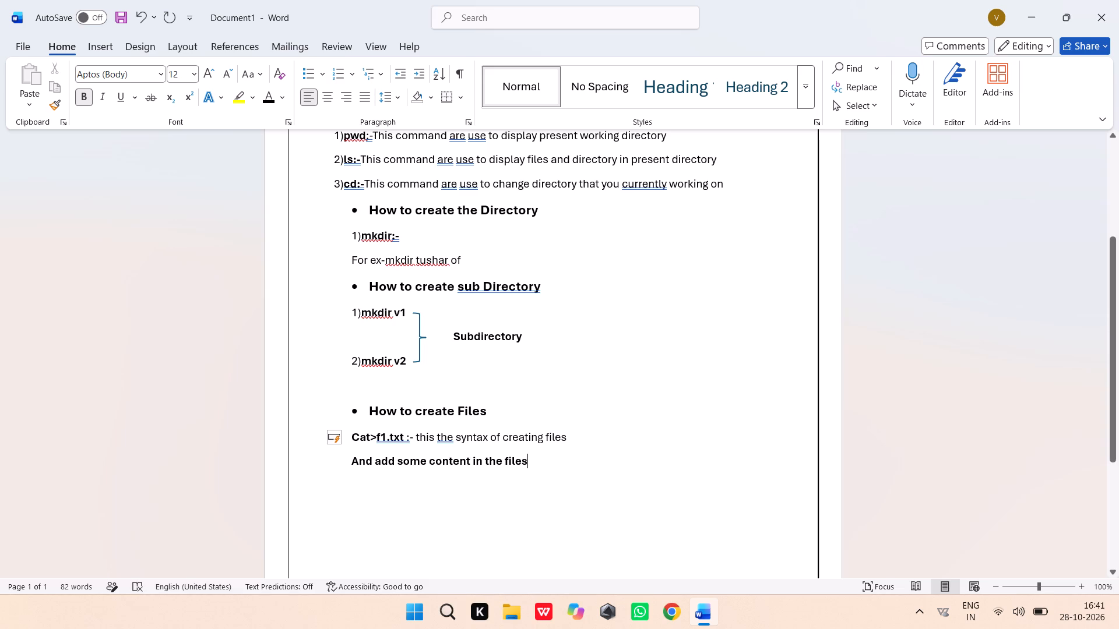
Remove the bold formatting from the line "And add some content in the files".
{"action": "left_click", "coordinate": [351, 457]}
{"action": "left_click_drag", "start_coordinate": [351, 457], "coordinate": [476, 454]}
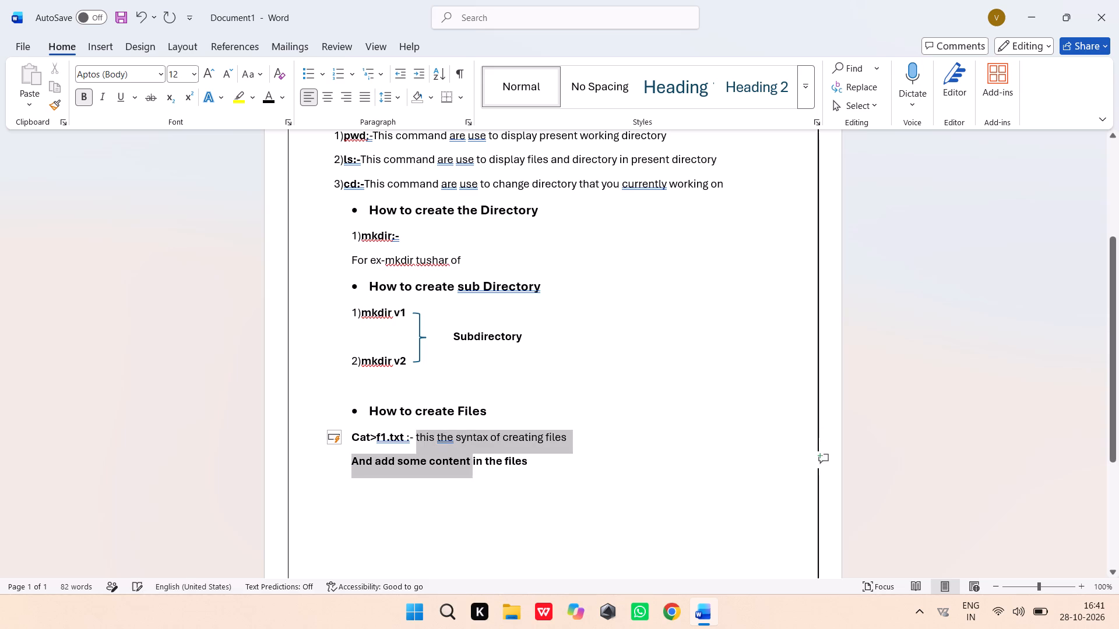
{"action": "left_click_drag", "start_coordinate": [476, 454], "coordinate": [543, 456]}
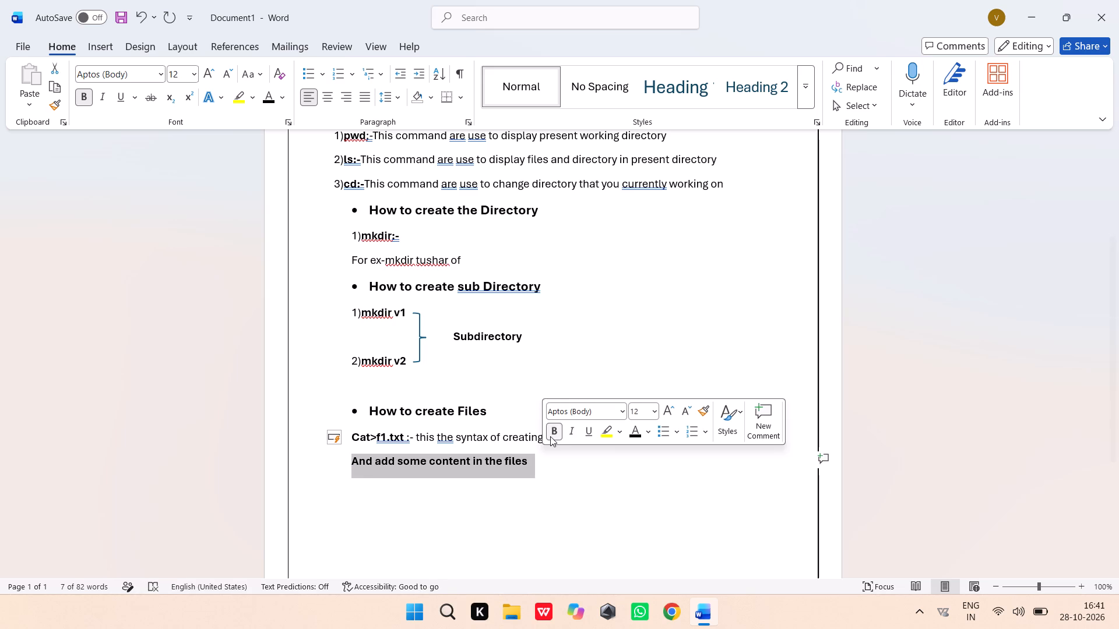
{"action": "left_click", "coordinate": [550, 436]}
Append " for example - This is ethical hackin laboratory" to the "And add some content in the files" line and start a new line below.
{"action": "left_click", "coordinate": [536, 458]}
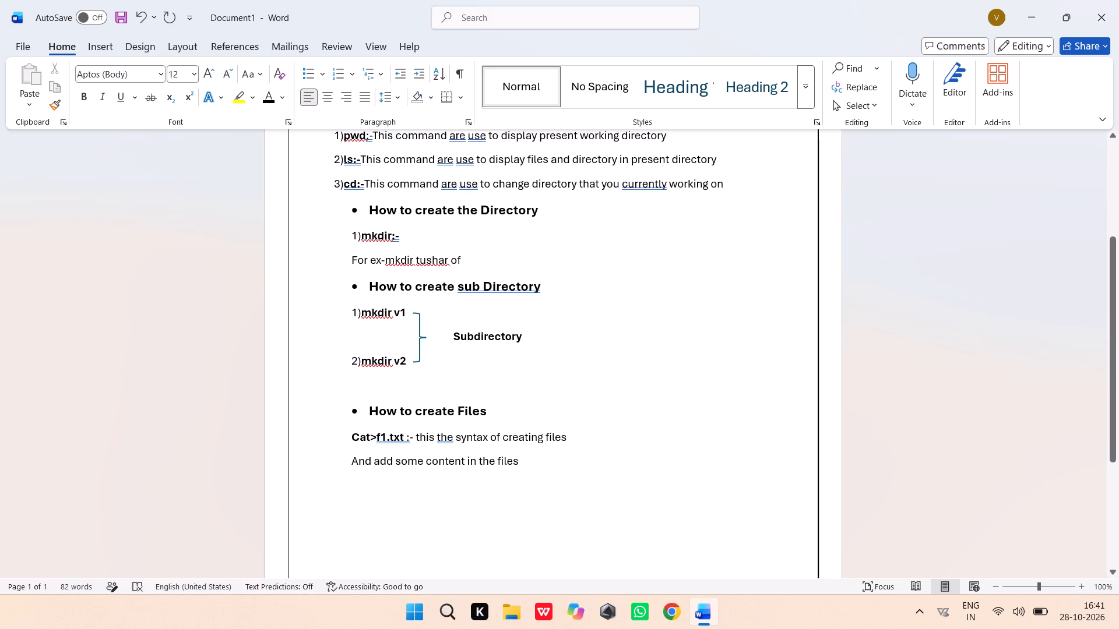
{"action": "key", "text": "space"}
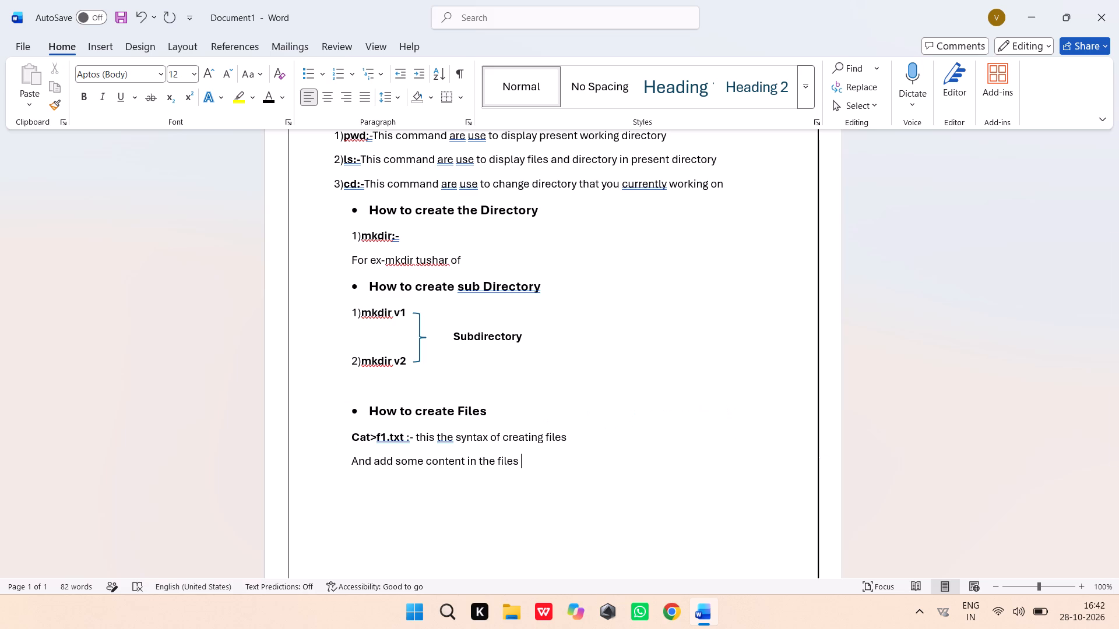
{"action": "type", "text": "for"}
{"action": "key", "text": "space"}
{"action": "type", "text": "example"}
{"action": "key", "text": "space"}
{"action": "type", "text": "-"}
{"action": "key", "text": "space"}
{"action": "type", "text": "This is"}
{"action": "key", "text": "space"}
{"action": "type", "text": "ethical hackin"}
{"action": "key", "text": "space"}
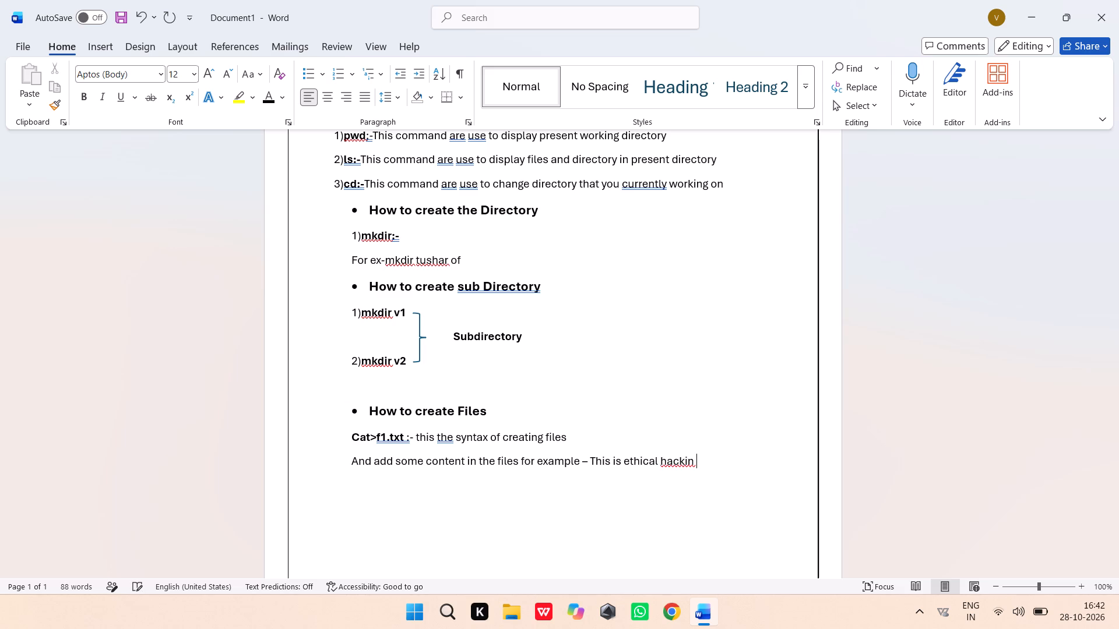
{"action": "key", "text": "l"}
{"action": "type", "text": "aboratory"}
{"action": "key", "text": "Return"}
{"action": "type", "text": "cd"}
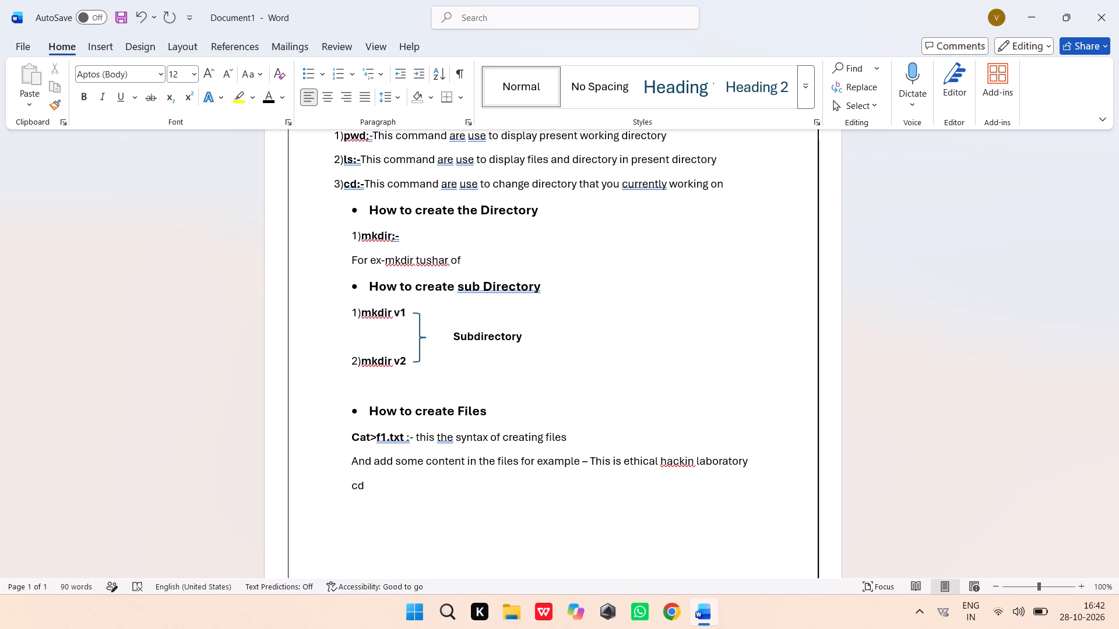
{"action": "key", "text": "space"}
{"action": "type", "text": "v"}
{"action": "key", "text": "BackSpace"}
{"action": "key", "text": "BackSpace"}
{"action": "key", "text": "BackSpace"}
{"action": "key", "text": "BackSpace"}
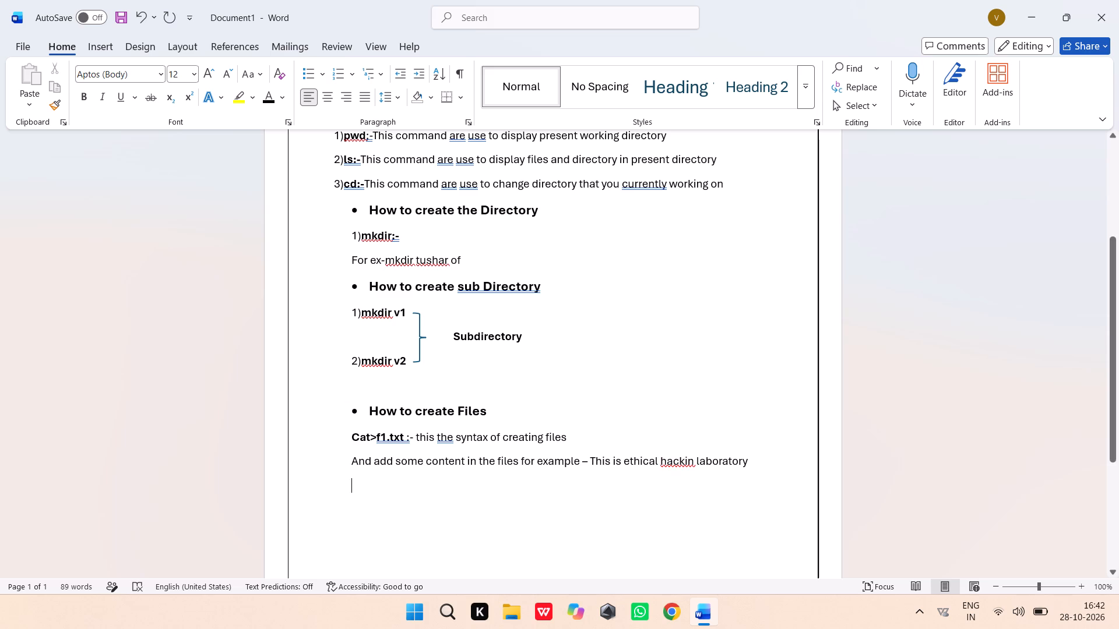
Write "After writtining word in the file then use ctrl D for ending file" on the empty line below the "And add some content" line.
{"action": "type", "text": "after wri"}
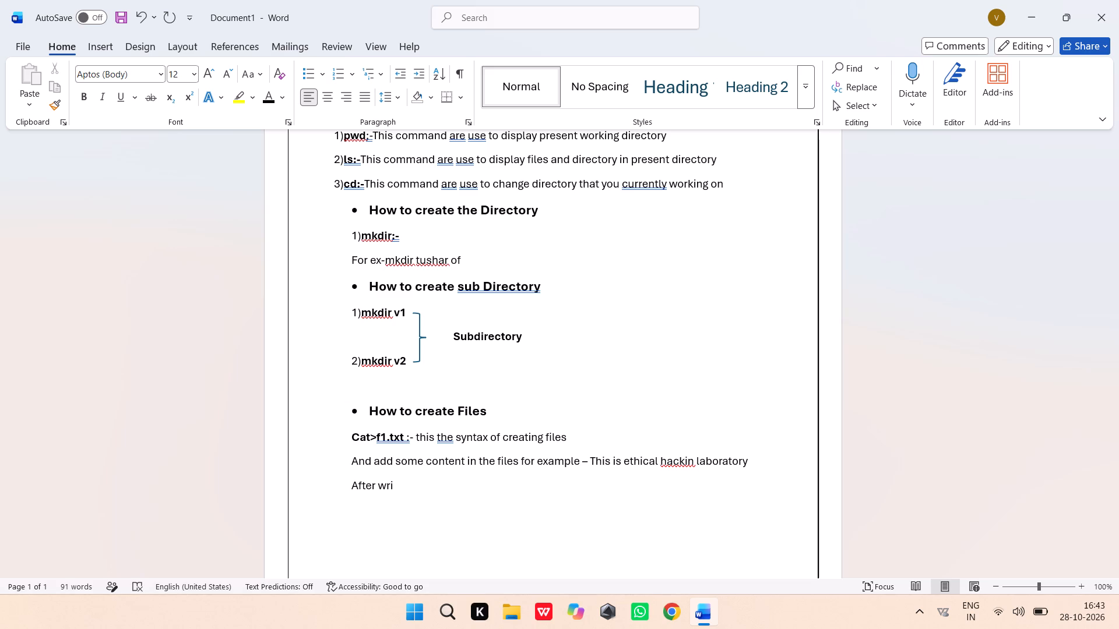
{"action": "type", "text": "ttining"}
{"action": "key", "text": "space"}
{"action": "type", "text": "word"}
{"action": "key", "text": "space"}
{"action": "type", "text": "in the"}
{"action": "key", "text": "space"}
{"action": "type", "text": "file"}
{"action": "key", "text": "space"}
{"action": "type", "text": "then"}
{"action": "key", "text": "space"}
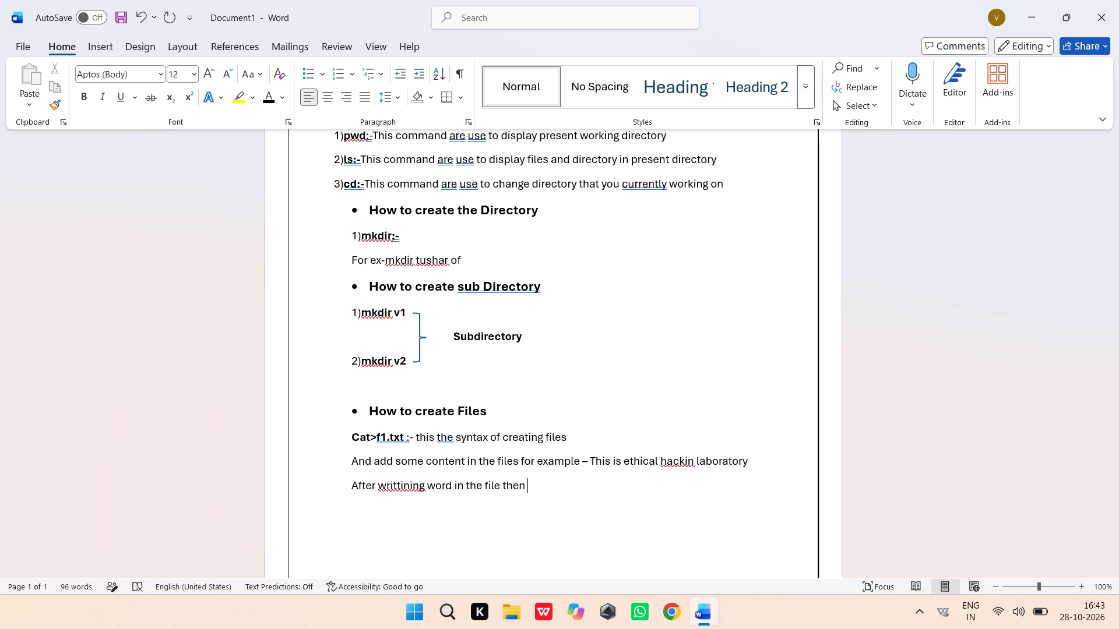
{"action": "type", "text": "use"}
{"action": "key", "text": "space"}
{"action": "type", "text": "ctrl"}
{"action": "key", "text": "space"}
{"action": "key", "text": "shift+d"}
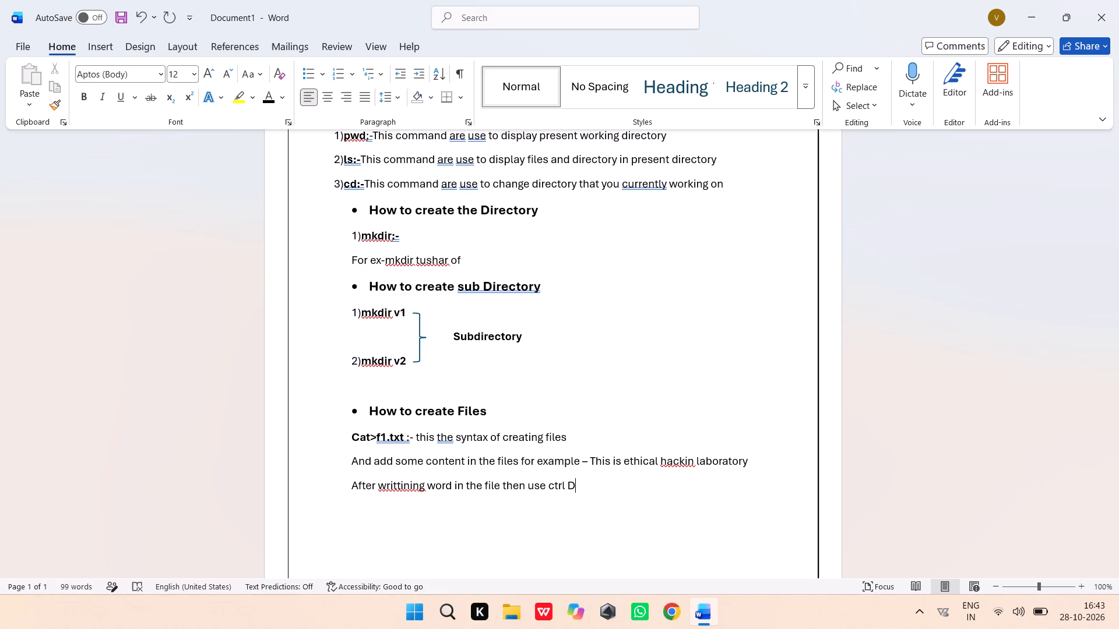
{"action": "key", "text": "space"}
{"action": "type", "text": "for ending"}
{"action": "key", "text": "space"}
{"action": "type", "text": "file"}
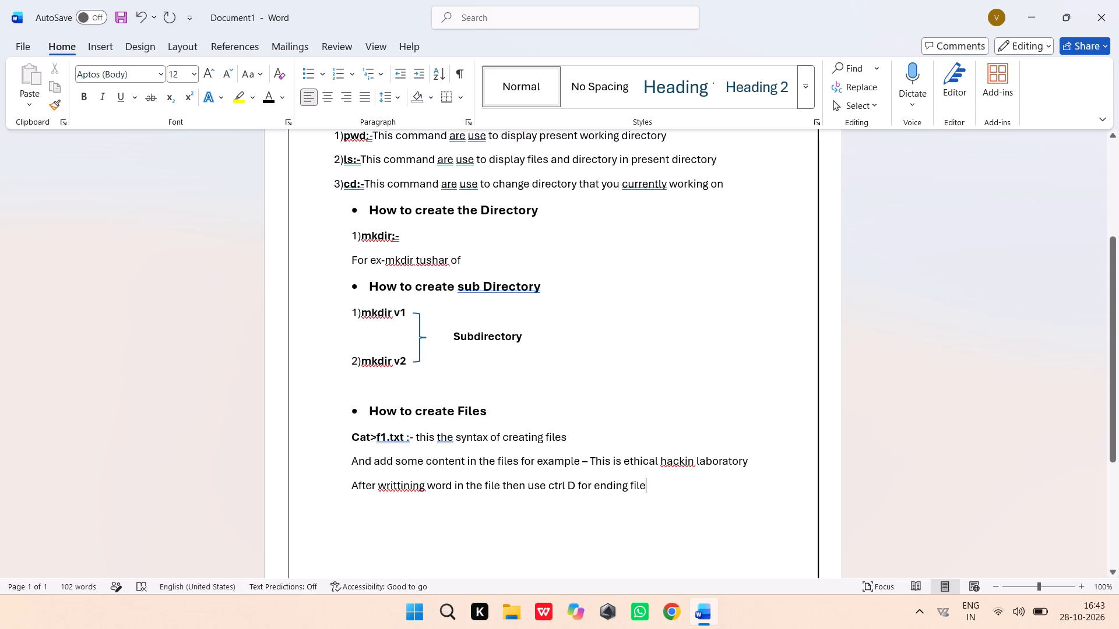
Make "ctrl D" bold in the "After writtining word in the file" line.
{"action": "left_click", "coordinate": [550, 485]}
{"action": "left_click_drag", "start_coordinate": [550, 485], "coordinate": [575, 488]}
{"action": "left_click", "coordinate": [591, 460]}
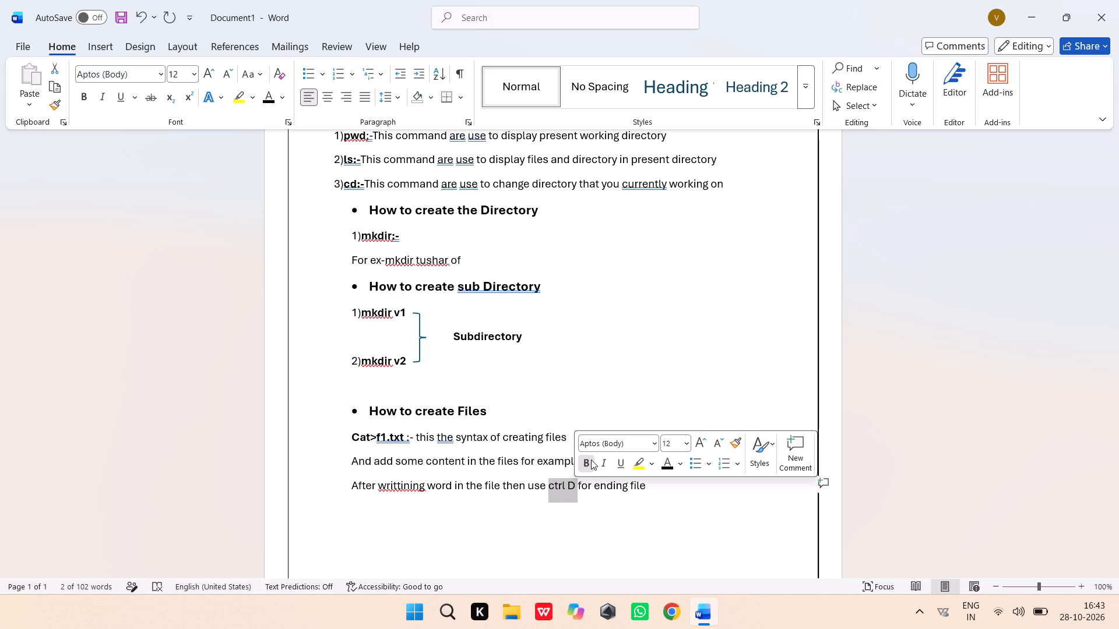
{"action": "left_click", "coordinate": [582, 504]}
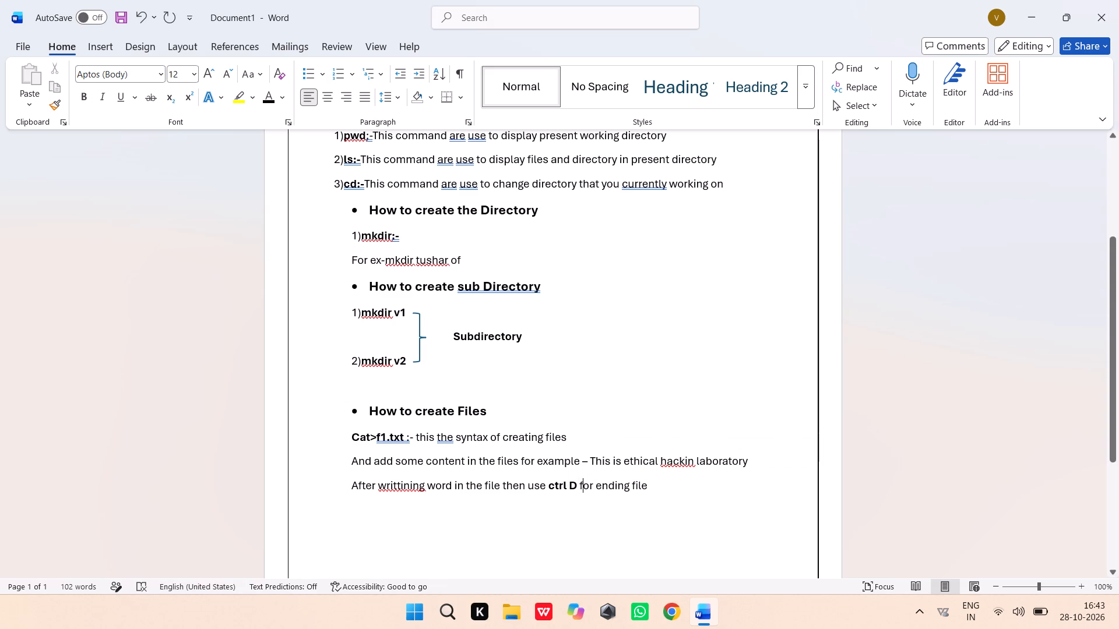
Add a new line reading "grep" in bold below the line about ending the file.
{"action": "scroll", "coordinate": [582, 504], "scroll_direction": "down", "scroll_amount": 2}
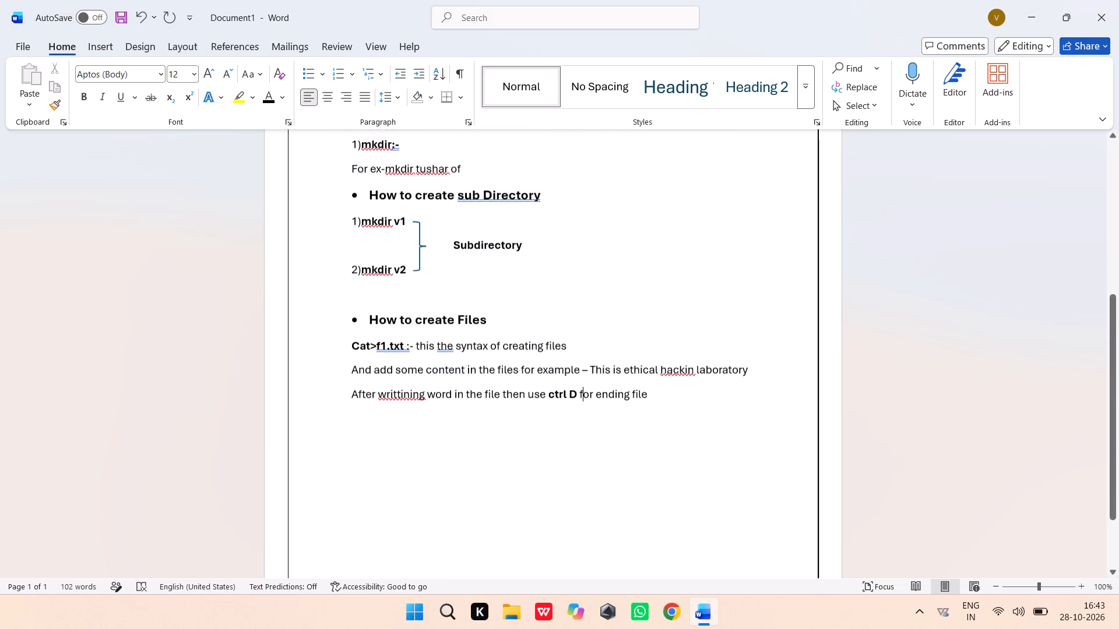
{"action": "scroll", "coordinate": [582, 504], "scroll_direction": "down", "scroll_amount": 1}
{"action": "scroll", "coordinate": [582, 504], "scroll_direction": "up", "scroll_amount": 1}
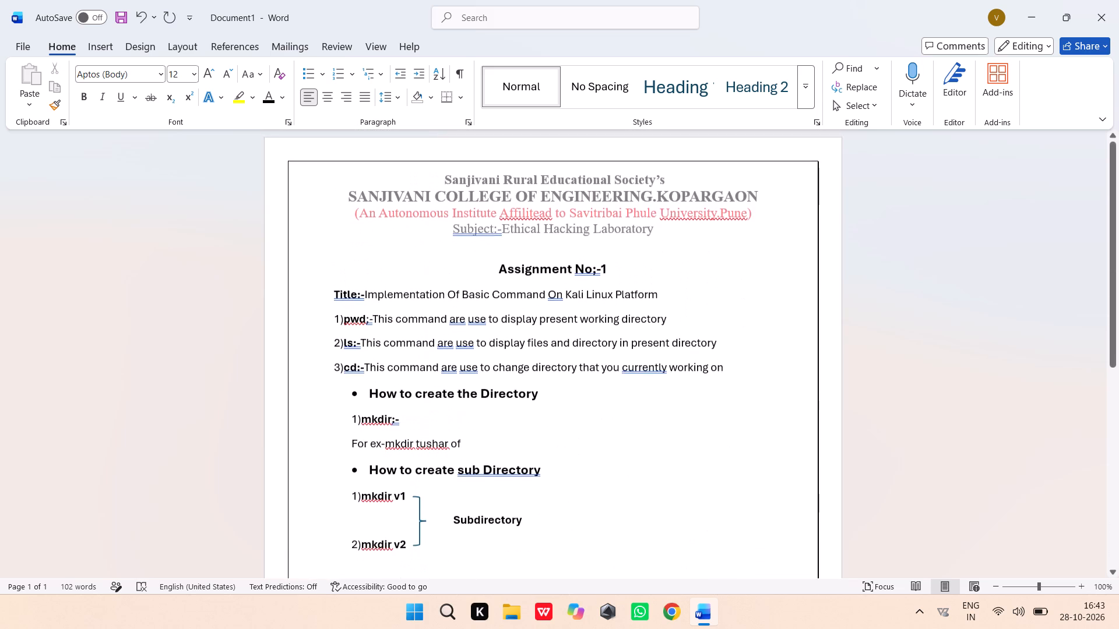
{"action": "scroll", "coordinate": [582, 504], "scroll_direction": "down", "scroll_amount": 1}
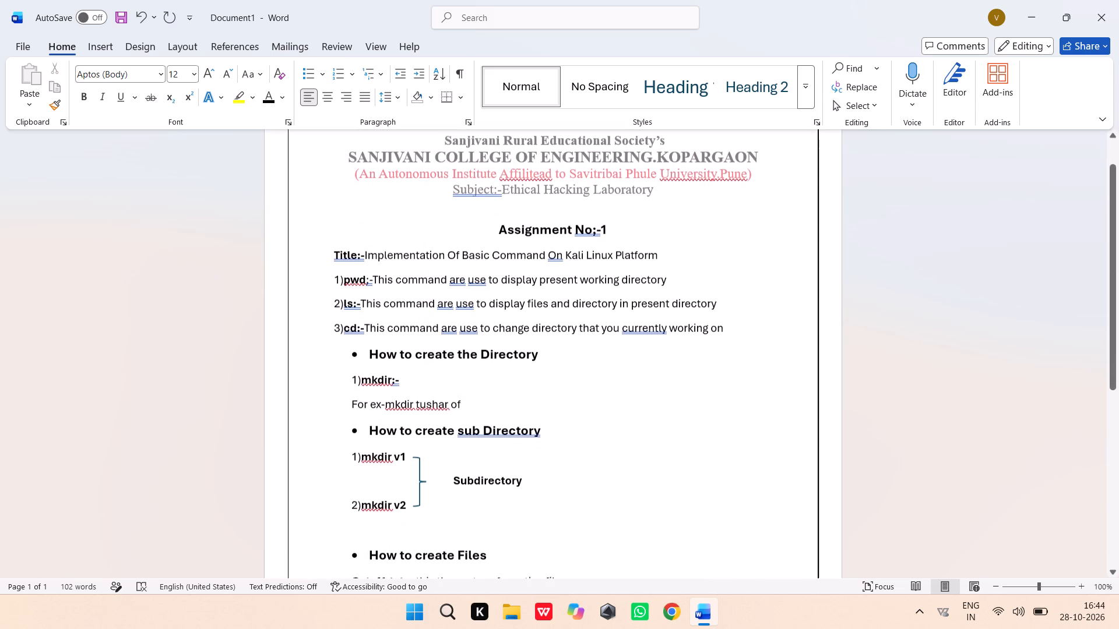
{"action": "scroll", "coordinate": [582, 504], "scroll_direction": "down", "scroll_amount": 2}
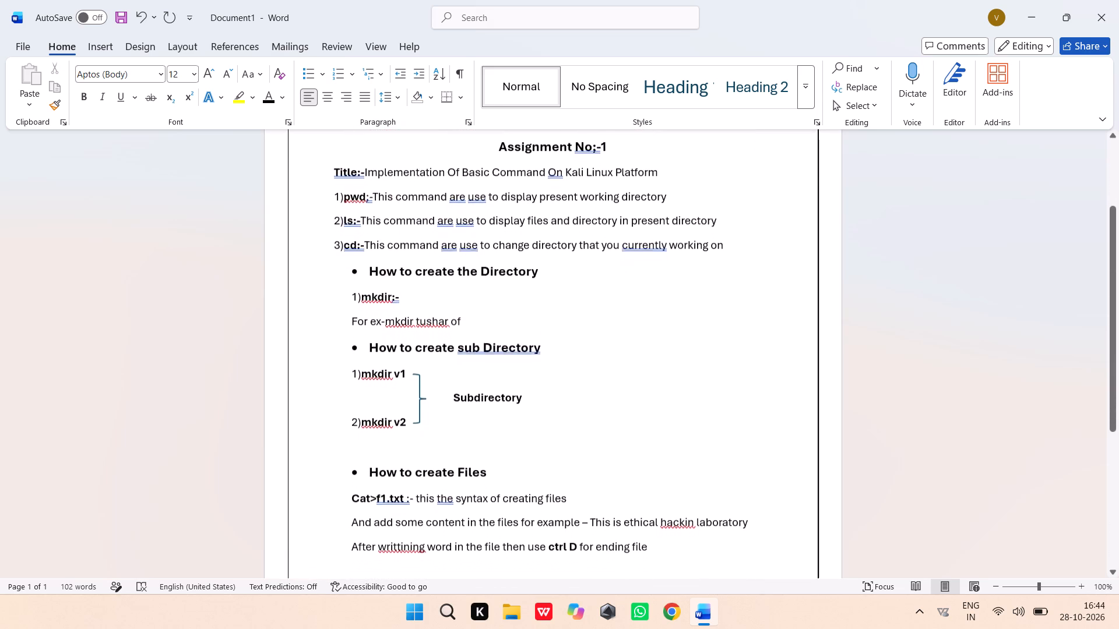
{"action": "scroll", "coordinate": [582, 504], "scroll_direction": "down", "scroll_amount": 1}
{"action": "scroll", "coordinate": [619, 564], "scroll_direction": "down", "scroll_amount": 1}
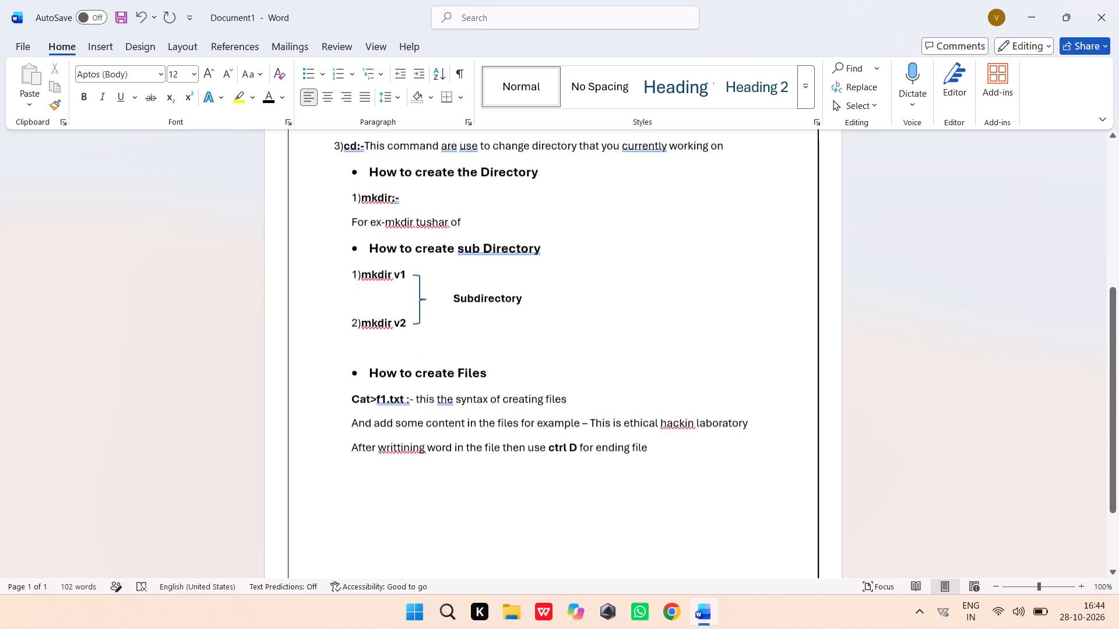
{"action": "scroll", "coordinate": [619, 564], "scroll_direction": "down", "scroll_amount": 1}
{"action": "left_click", "coordinate": [656, 373]}
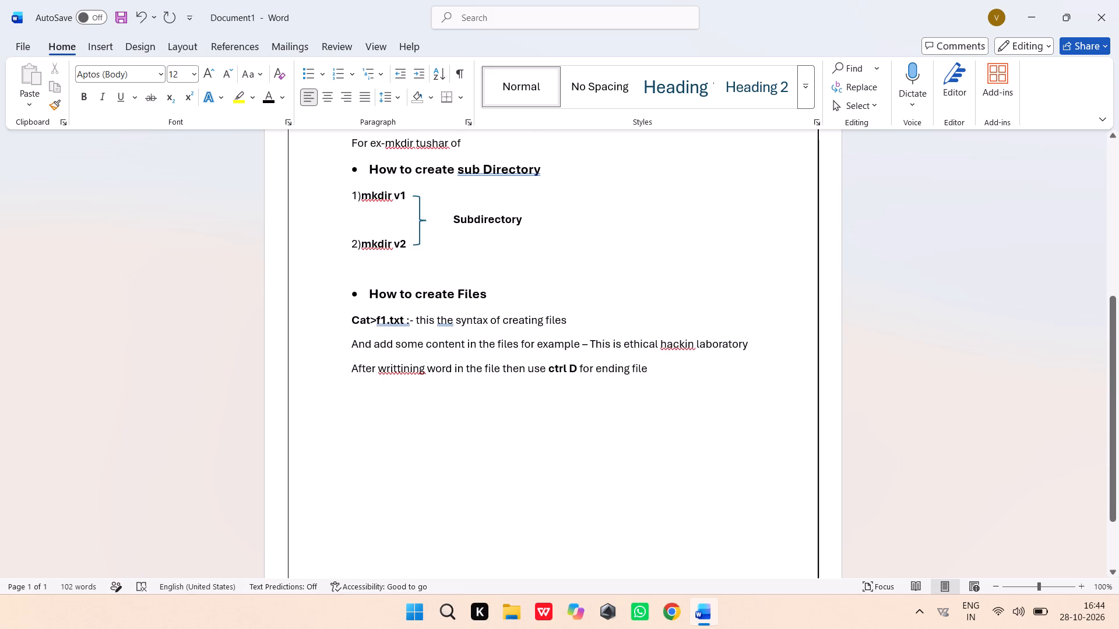
{"action": "key", "text": "Return"}
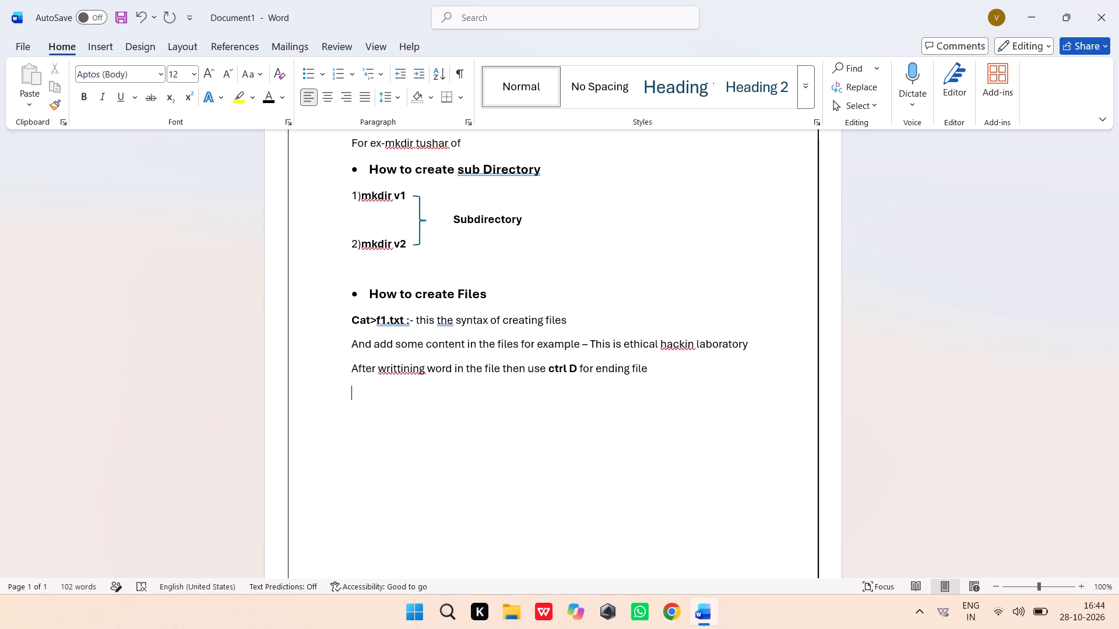
{"action": "type", "text": "grep"}
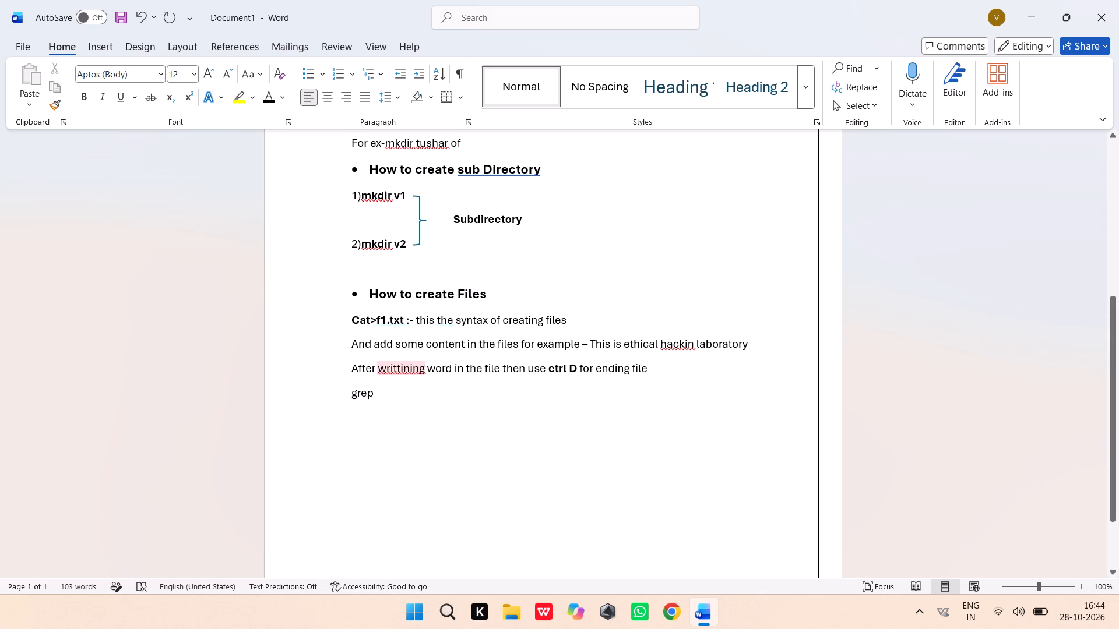
{"action": "double_click", "coordinate": [349, 393]}
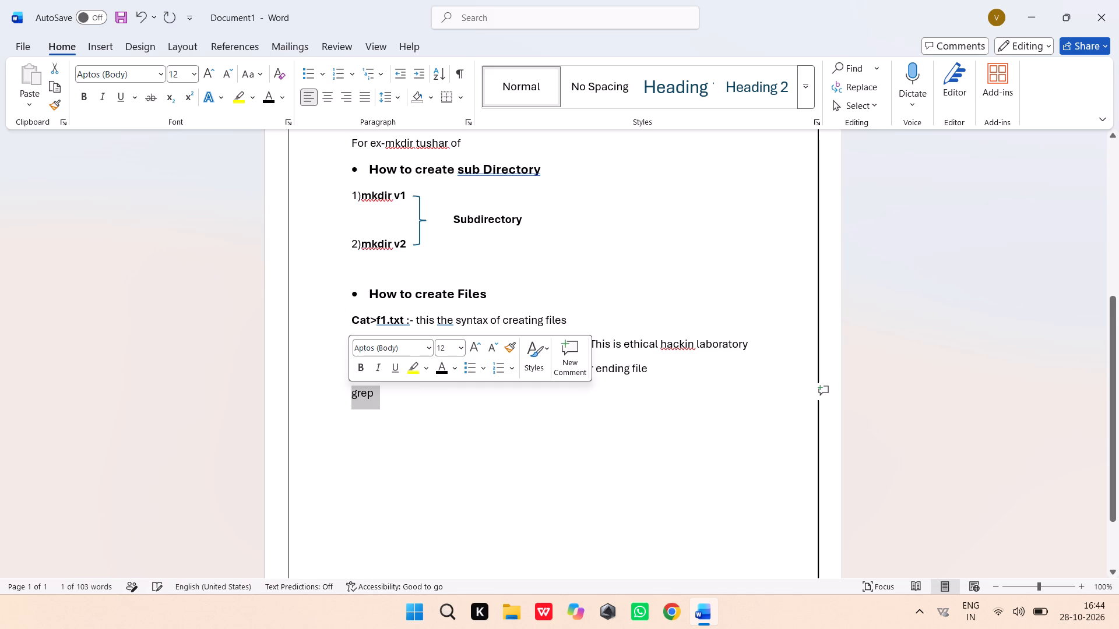
{"action": "left_click", "coordinate": [359, 370]}
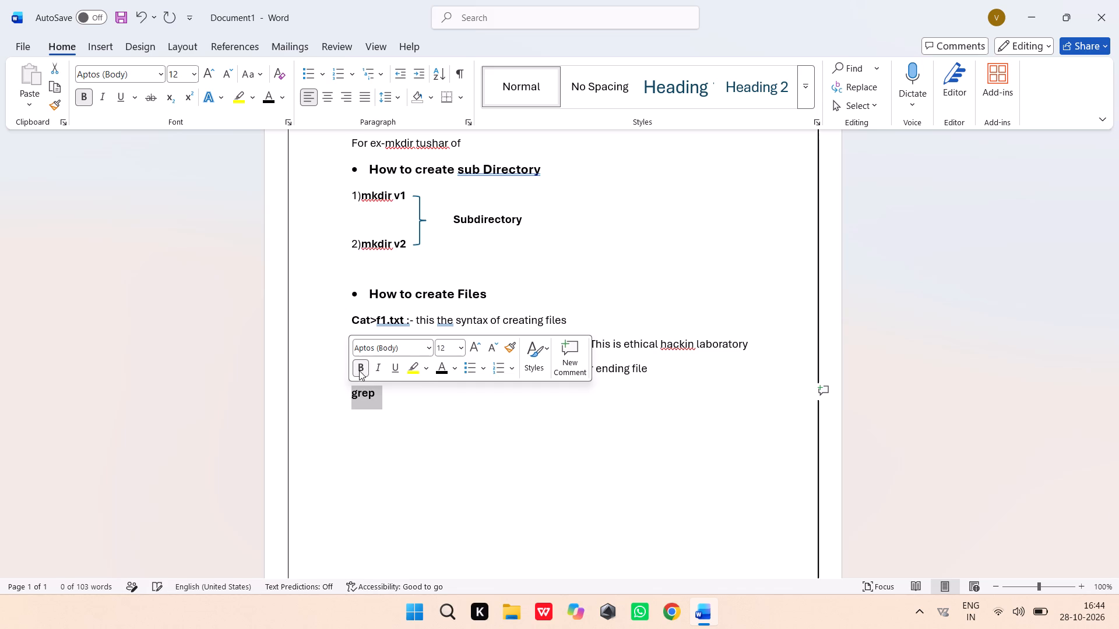
{"action": "left_click", "coordinate": [373, 391]}
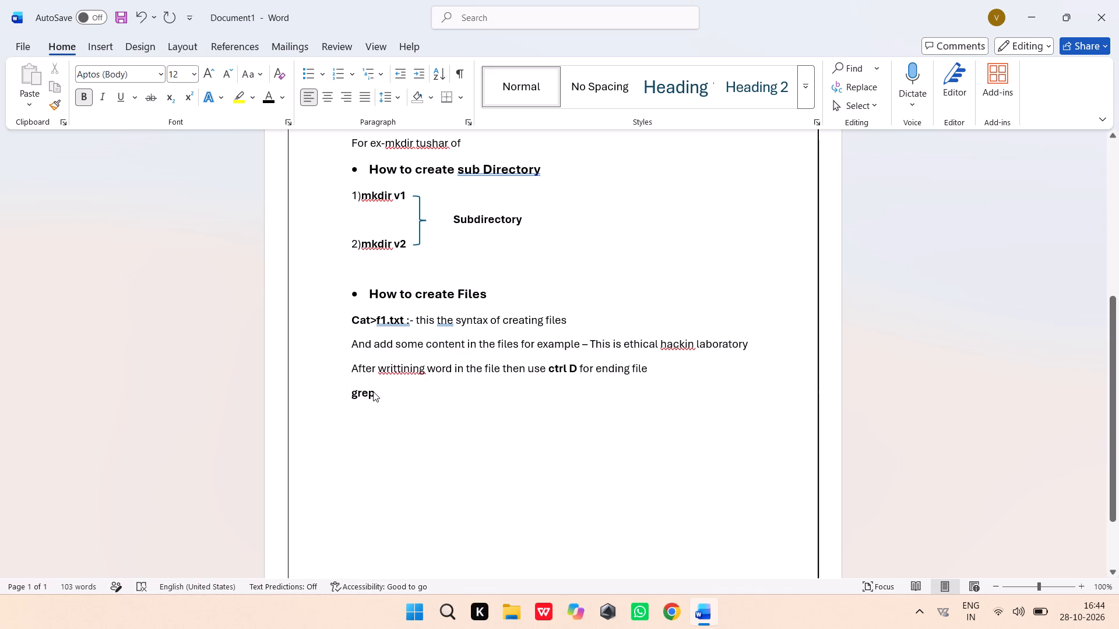
Append " :- This command are use to select a particular word in the file" in bold after "Grep".
{"action": "key", "text": "space"}
{"action": "type", "text": ";"}
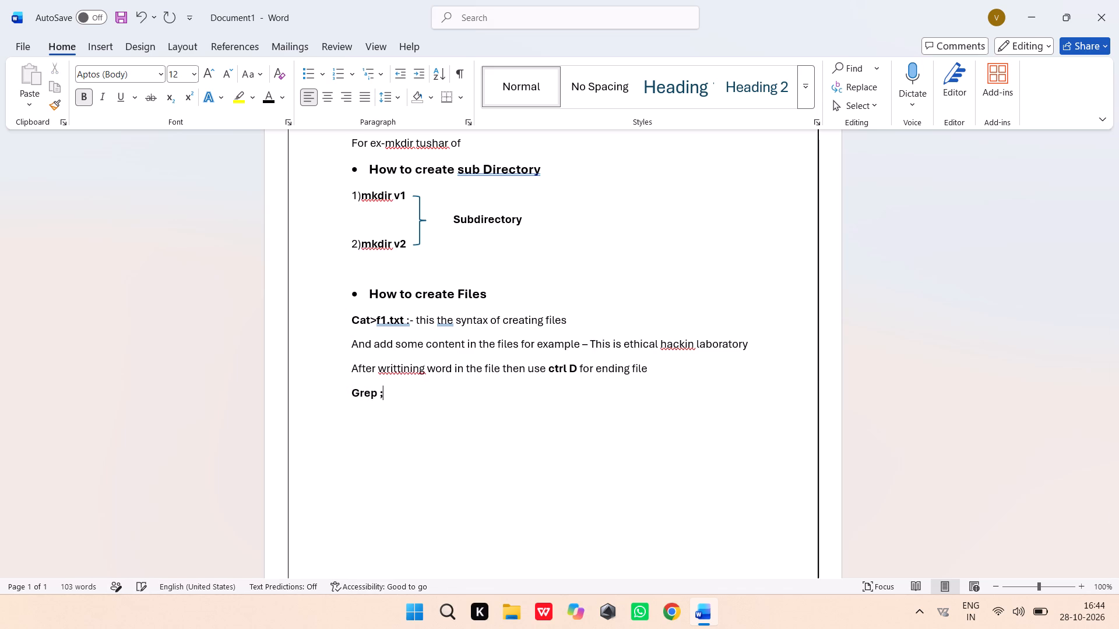
{"action": "key", "text": "minus"}
{"action": "key", "text": "BackSpace"}
{"action": "key", "text": "BackSpace"}
{"action": "type", "text": ":-"}
{"action": "key", "text": "space"}
{"action": "type", "text": "Th"}
{"action": "type", "text": "is command are use to select a"}
{"action": "key", "text": "space"}
{"action": "type", "text": "perticular"}
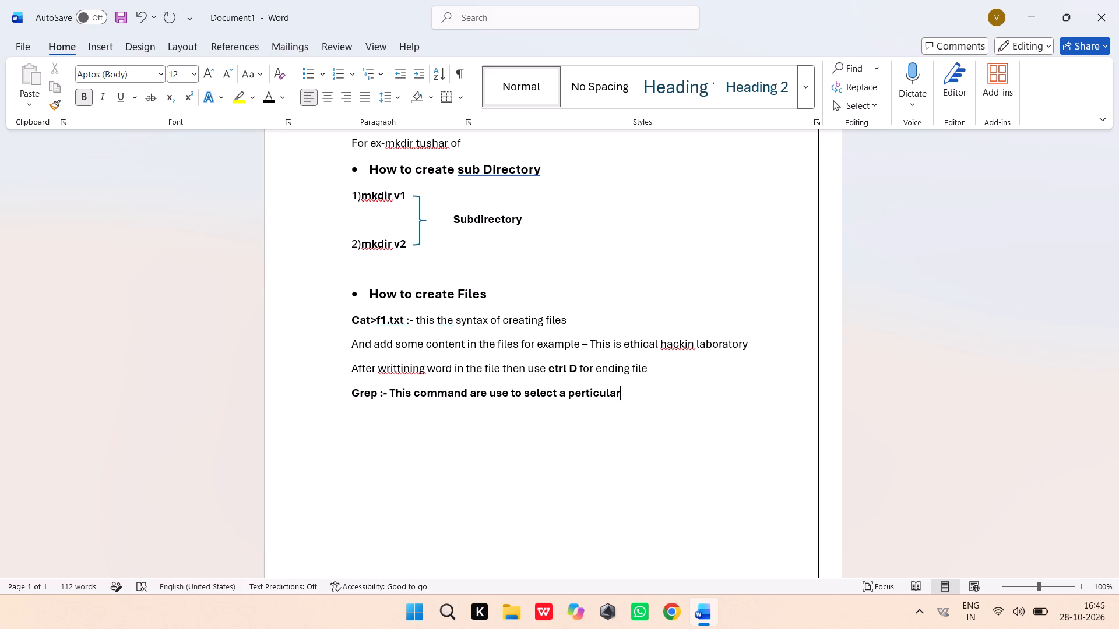
{"action": "key", "text": "space"}
{"action": "type", "text": "word in the file"}
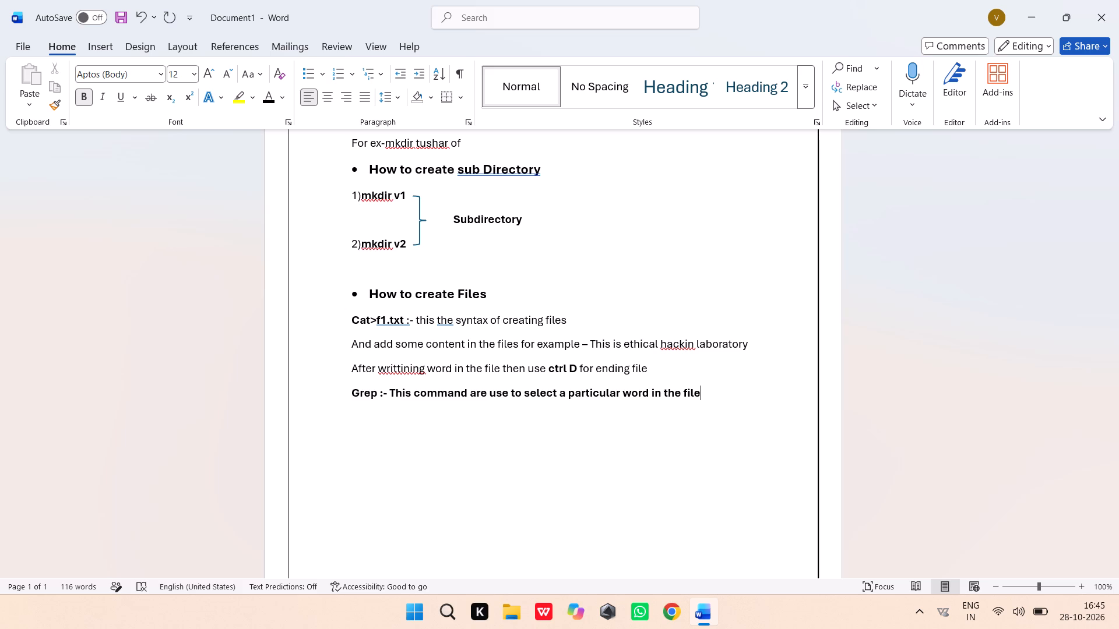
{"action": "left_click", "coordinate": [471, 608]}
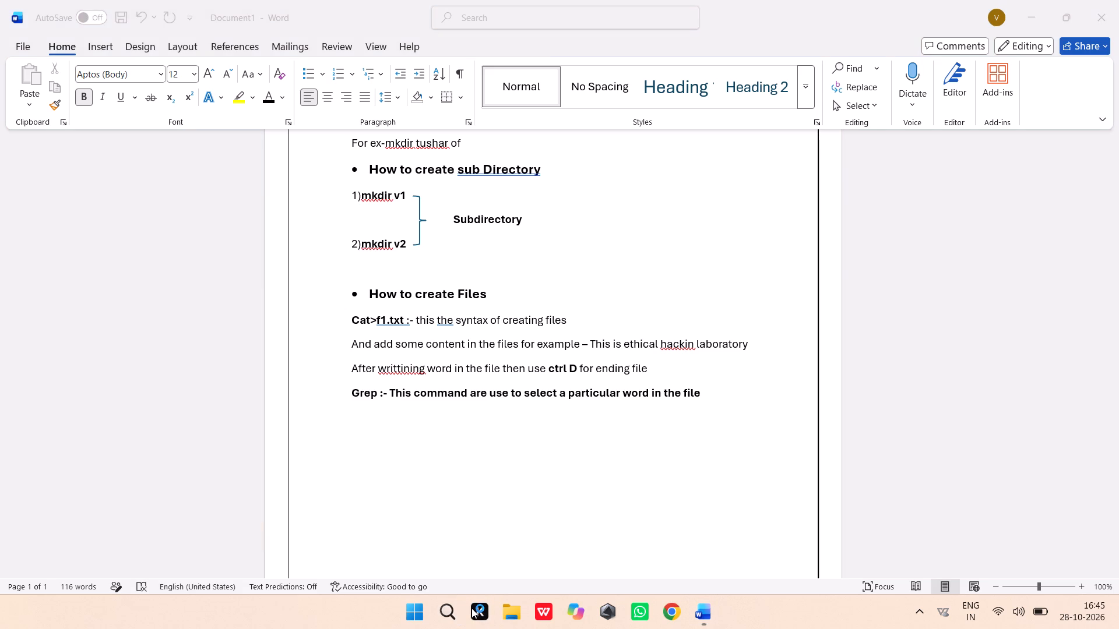
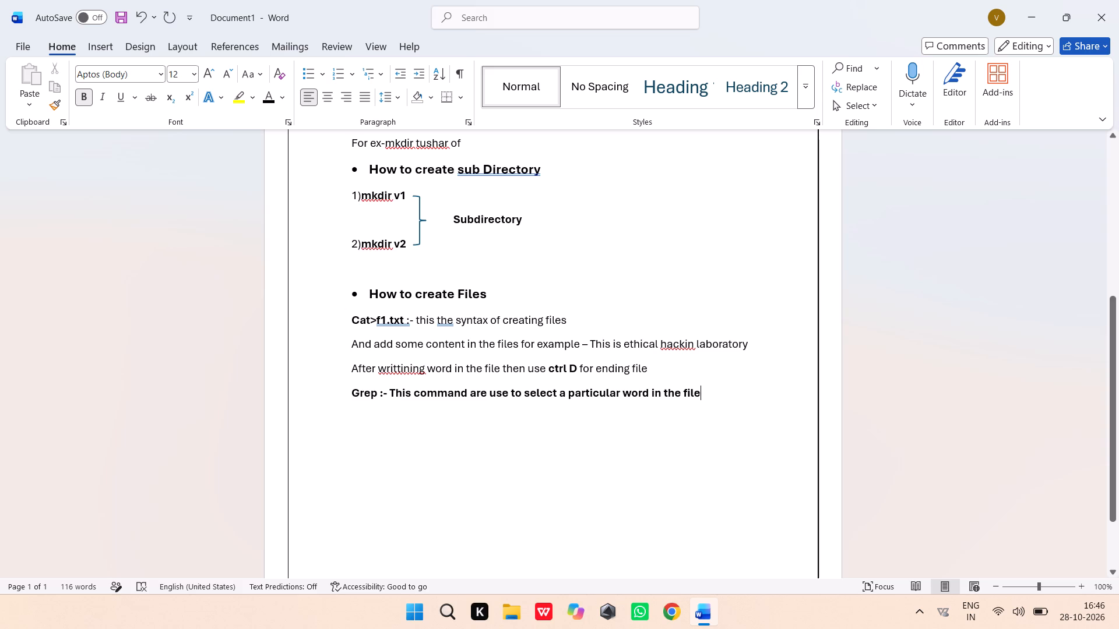
Remove the bold from "This command are use to select a particular word in the file" on the Grep line.
{"action": "double_click", "coordinate": [388, 392]}
{"action": "left_click_drag", "start_coordinate": [388, 392], "coordinate": [492, 400]}
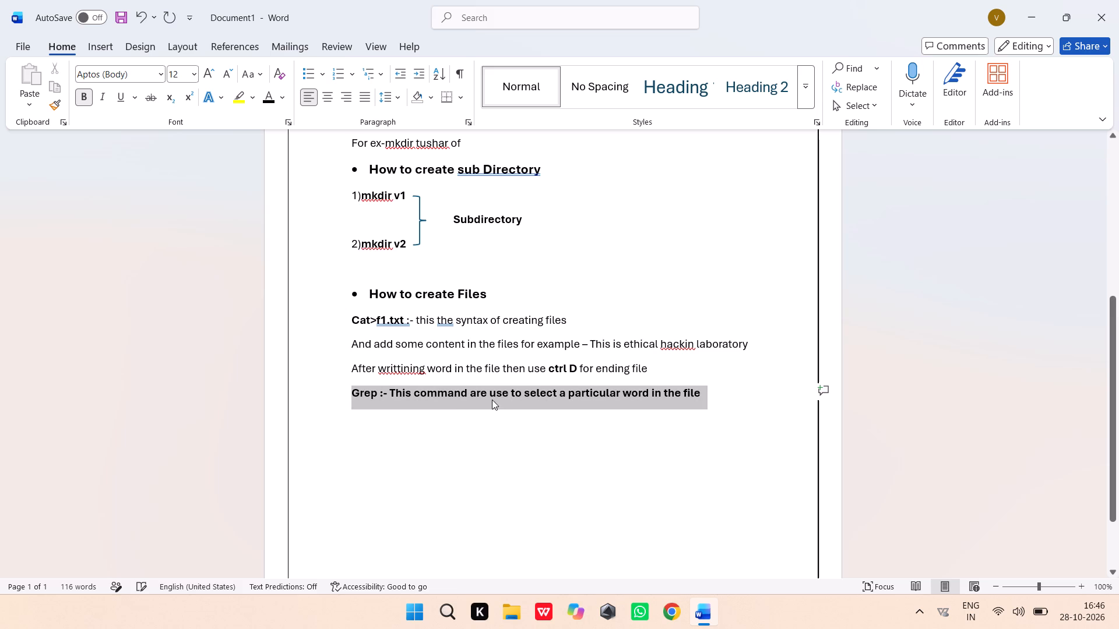
{"action": "left_click_drag", "start_coordinate": [492, 400], "coordinate": [487, 398]}
{"action": "left_click", "coordinate": [487, 398]}
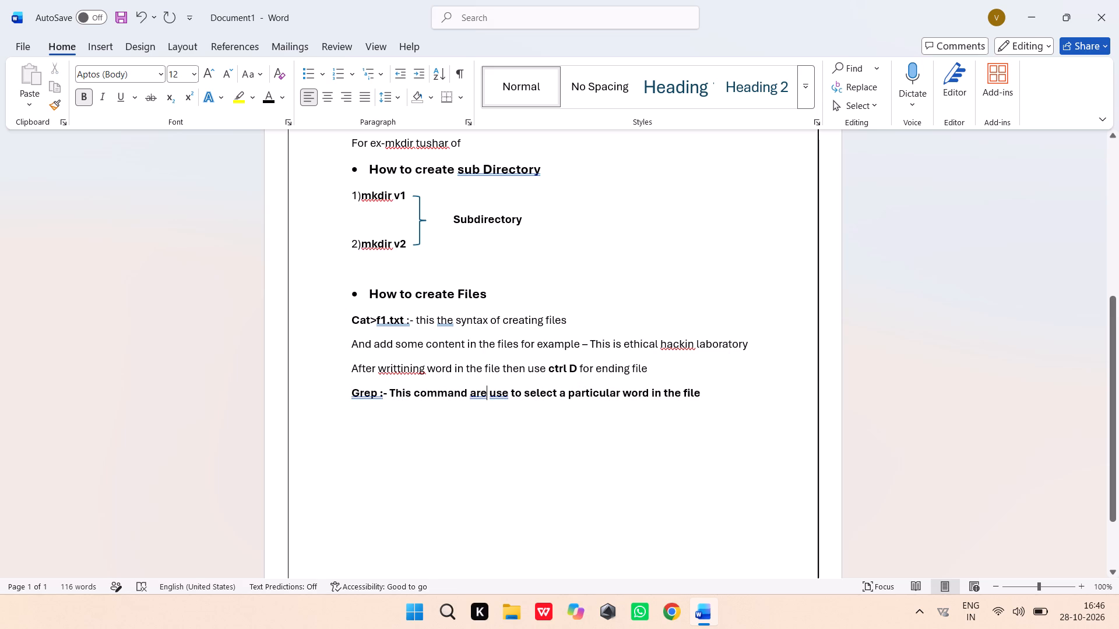
{"action": "double_click", "coordinate": [392, 390]}
{"action": "left_click_drag", "start_coordinate": [392, 390], "coordinate": [532, 402]}
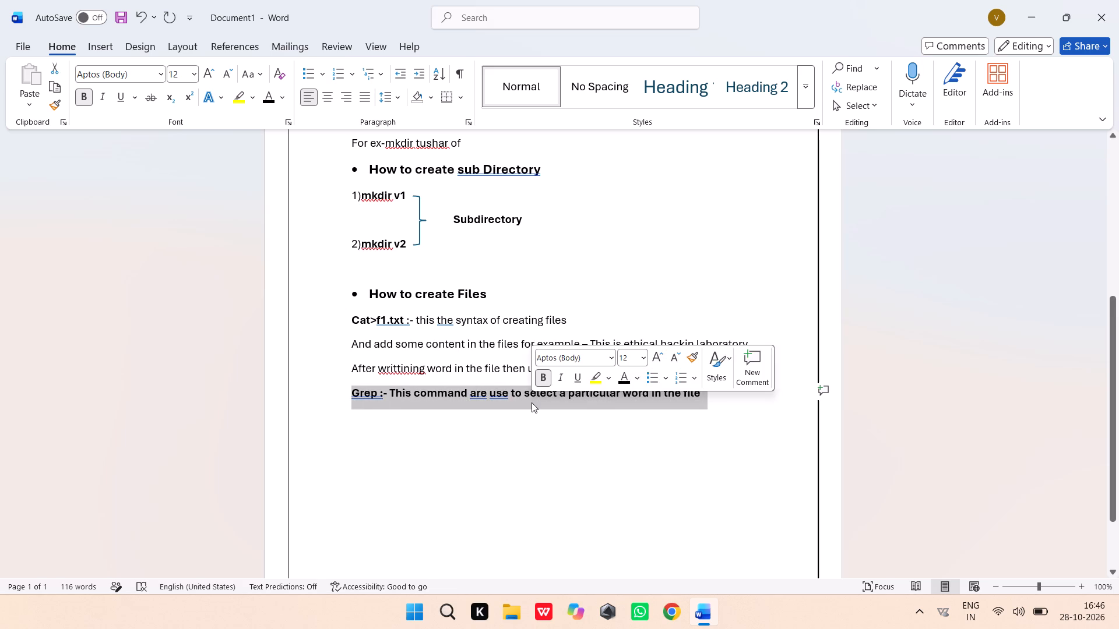
{"action": "left_click", "coordinate": [532, 402]}
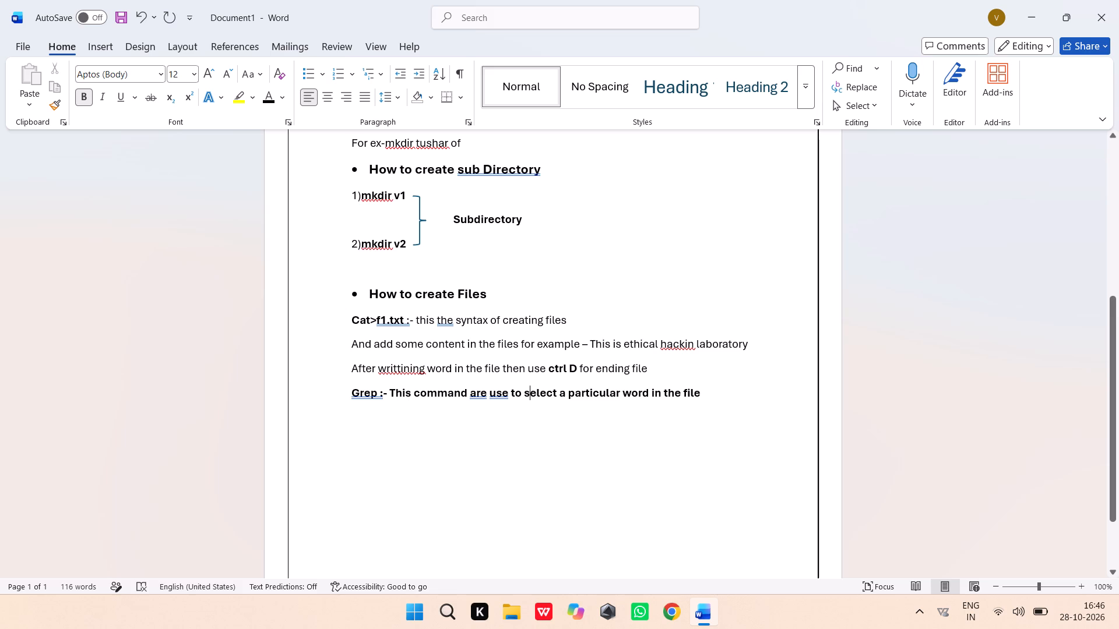
{"action": "left_click", "coordinate": [389, 393]}
{"action": "left_click_drag", "start_coordinate": [389, 393], "coordinate": [695, 420]}
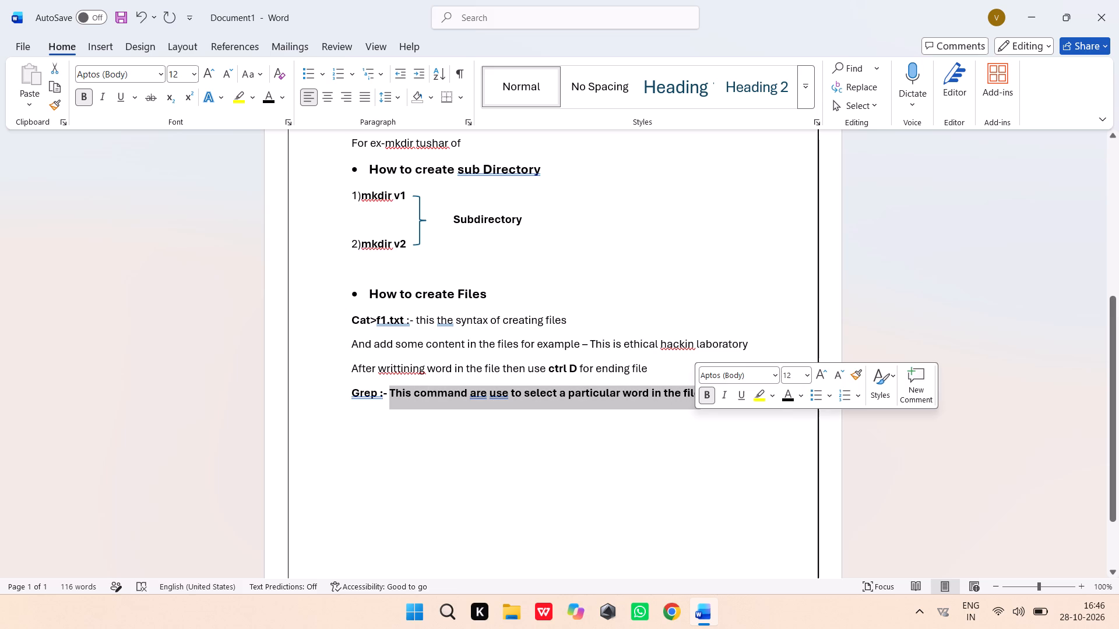
{"action": "left_click", "coordinate": [708, 402]}
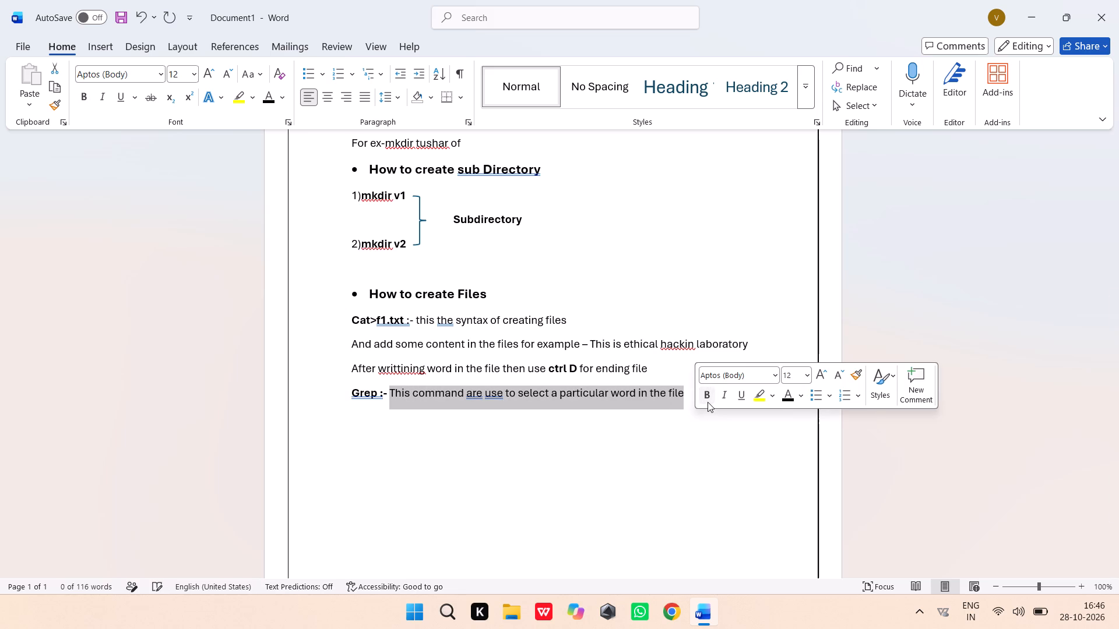
Add a line below the Grep description reading "For ex – grep hello f1.txt", with only "For ex –" in bold.
{"action": "left_click", "coordinate": [685, 397]}
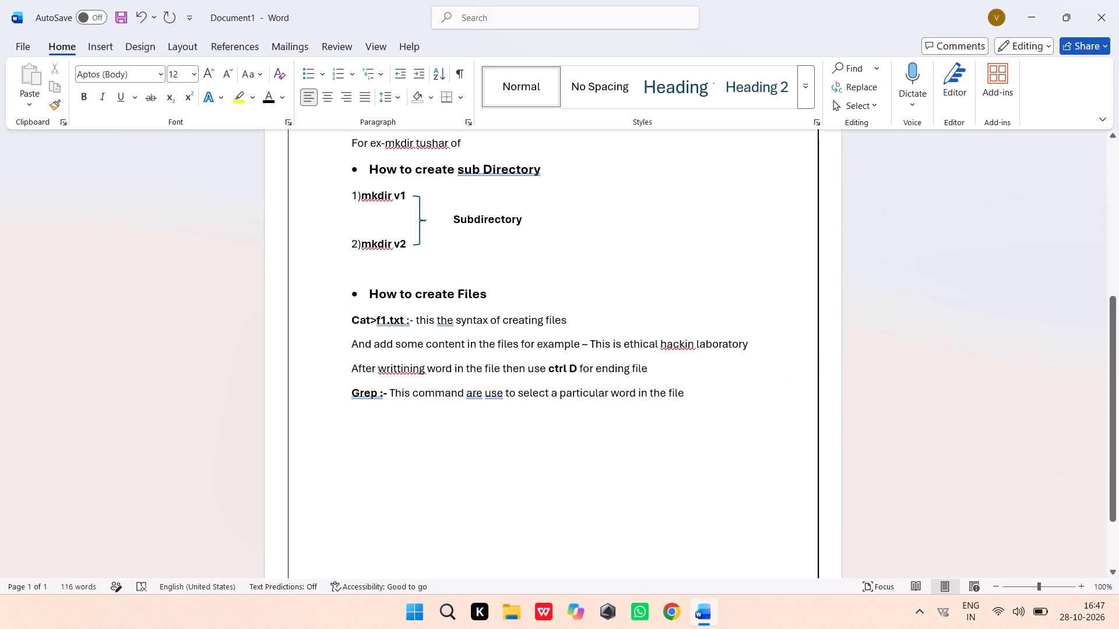
{"action": "key", "text": "Return"}
{"action": "type", "text": "for ex"}
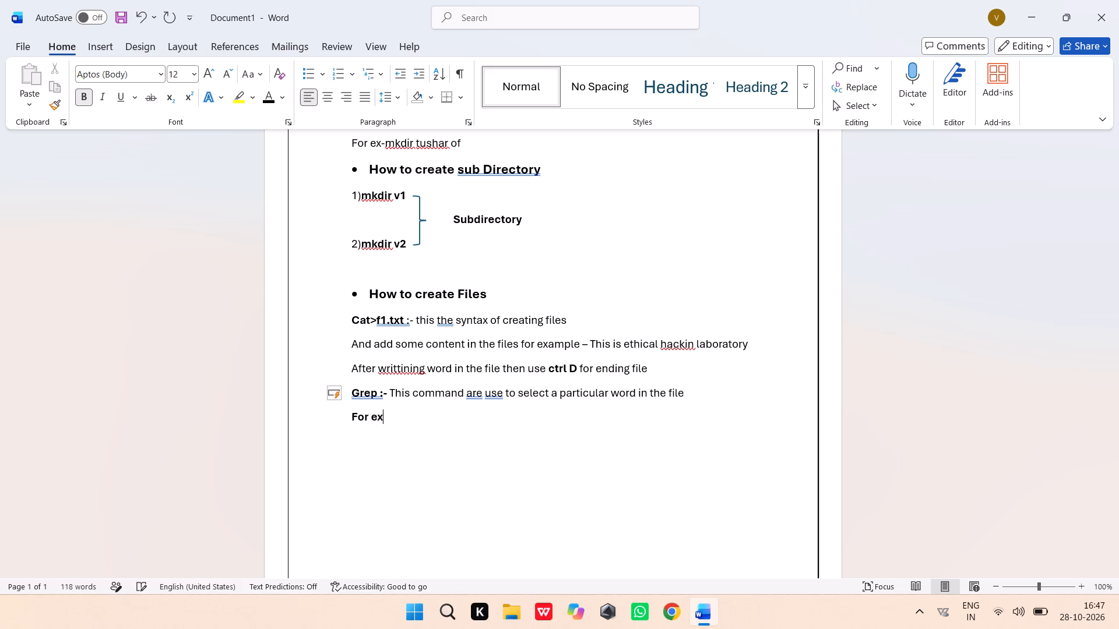
{"action": "key", "text": "space"}
{"action": "type", "text": "-"}
{"action": "key", "text": "space"}
{"action": "type", "text": "grep"}
{"action": "key", "text": "space"}
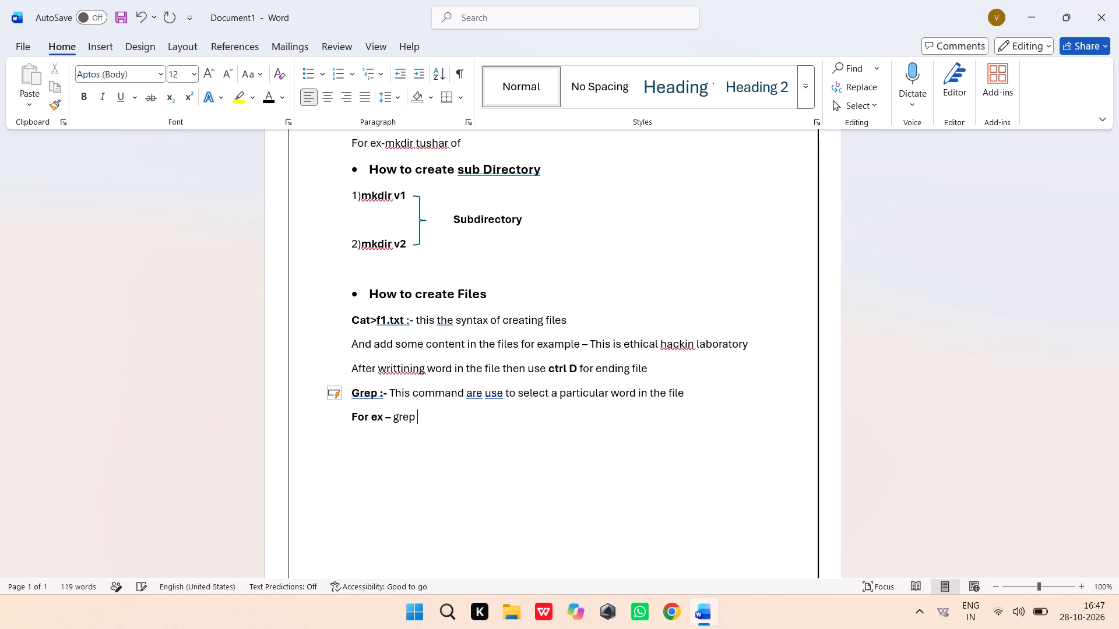
{"action": "type", "text": "hello"}
{"action": "key", "text": "space"}
{"action": "type", "text": "f"}
{"action": "key", "text": "1"}
{"action": "type", "text": ".t"}
{"action": "type", "text": "xt"}
Append "(so this command give information about the hello word in the file)" in regular weight after "f1.txt" on the example line.
{"action": "key", "text": "shift+parenleft"}
{"action": "type", "text": "so this command give informati"}
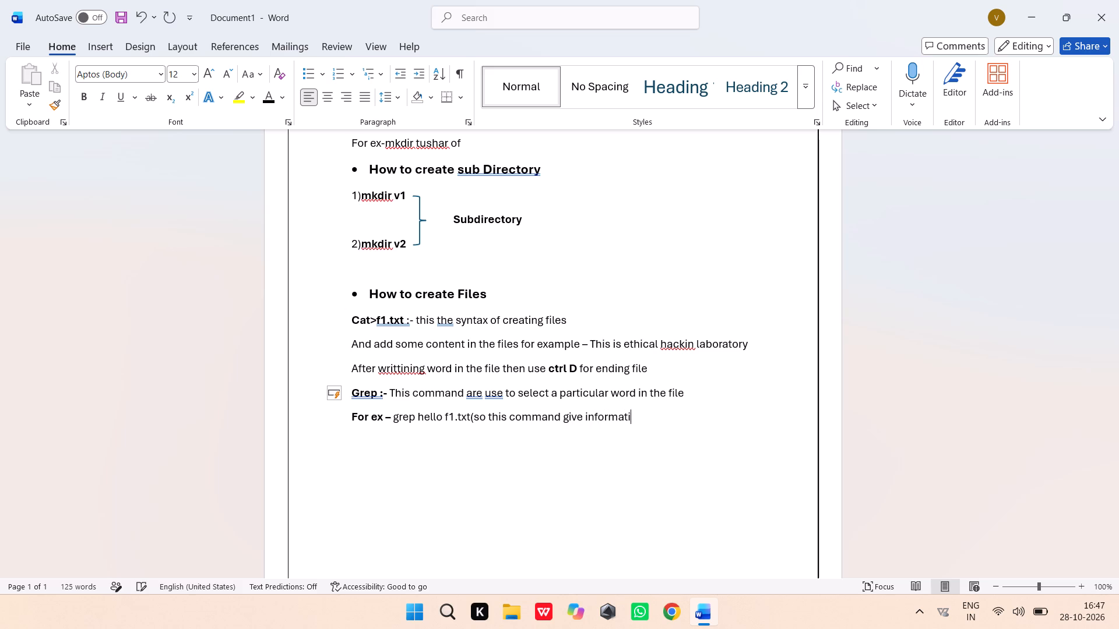
{"action": "type", "text": "on about the"}
{"action": "key", "text": "space"}
{"action": "type", "text": "hello"}
{"action": "key", "text": "space"}
{"action": "type", "text": "word"}
{"action": "key", "text": "space"}
{"action": "type", "text": "in the file"}
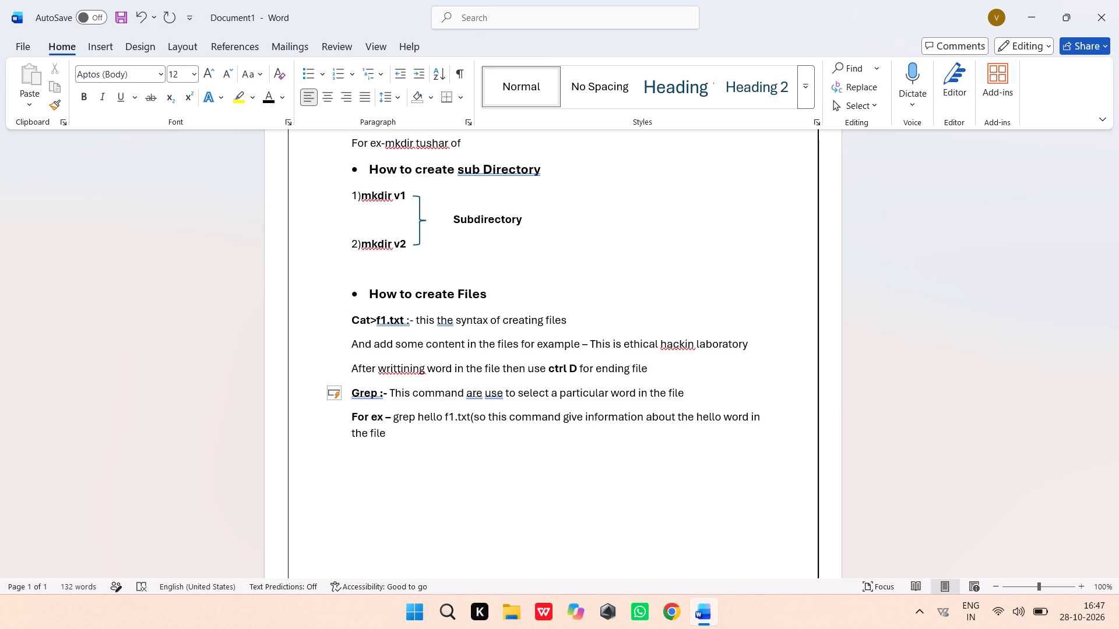
{"action": "key", "text": "shift+parenright"}
Add a bold line reading "How to delete Directory" below the grep example and give it a solid round bullet.
{"action": "key", "text": "Return"}
{"action": "type", "text": "How to delete"}
{"action": "key", "text": "space"}
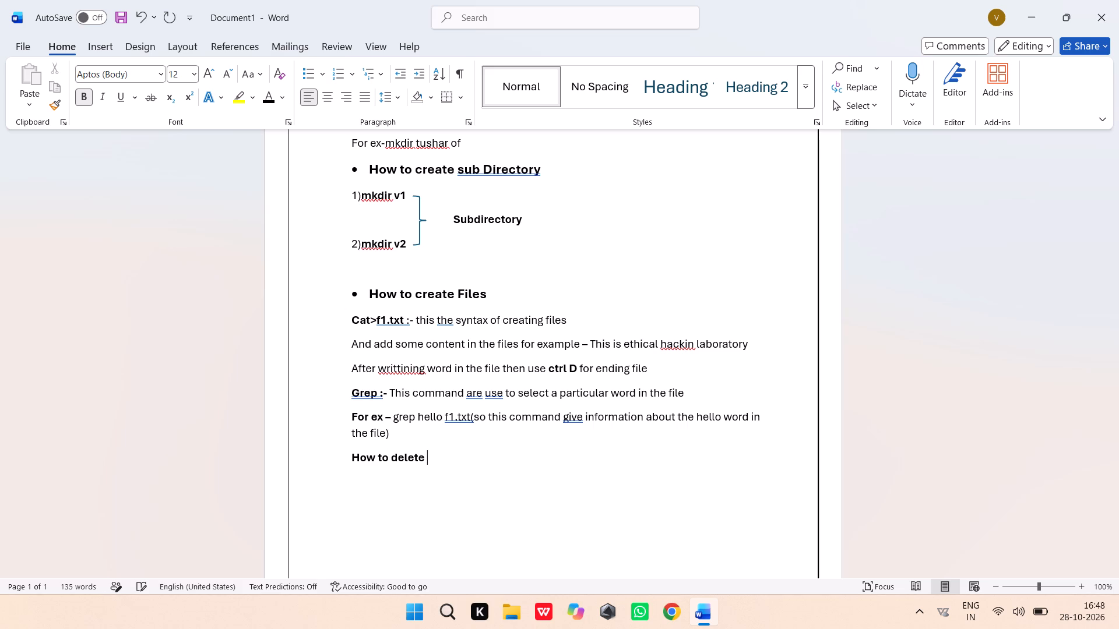
{"action": "type", "text": "Directory"}
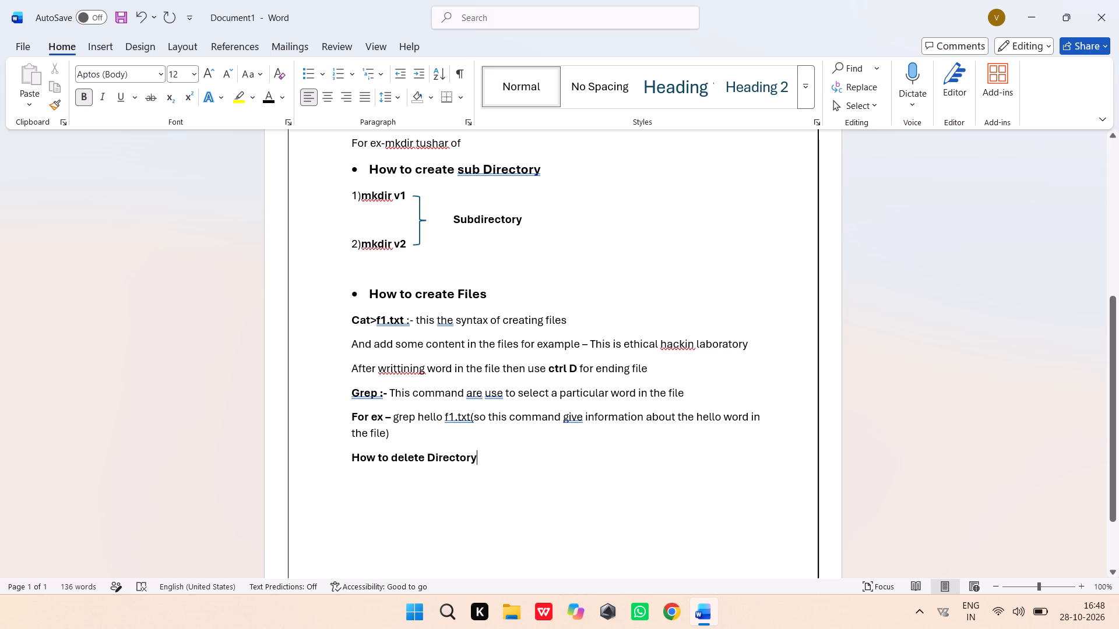
{"action": "left_click", "coordinate": [319, 71]}
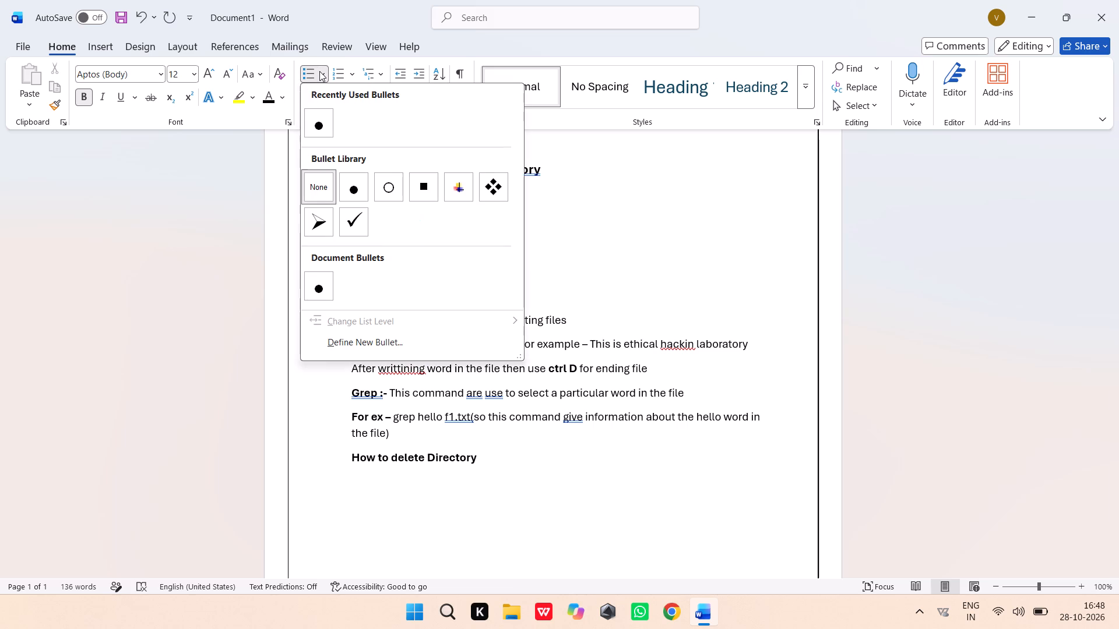
{"action": "left_click", "coordinate": [309, 119]}
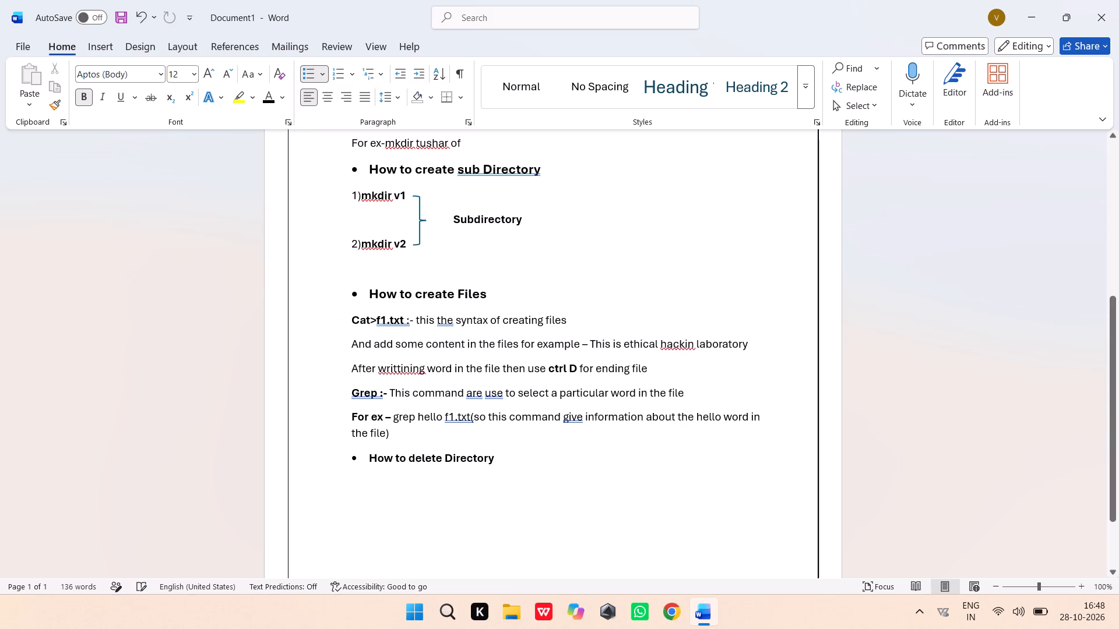
Set the font size of the "How to delete Directory" heading to 14.
{"action": "left_click", "coordinate": [367, 455]}
{"action": "left_click_drag", "start_coordinate": [367, 455], "coordinate": [495, 452]}
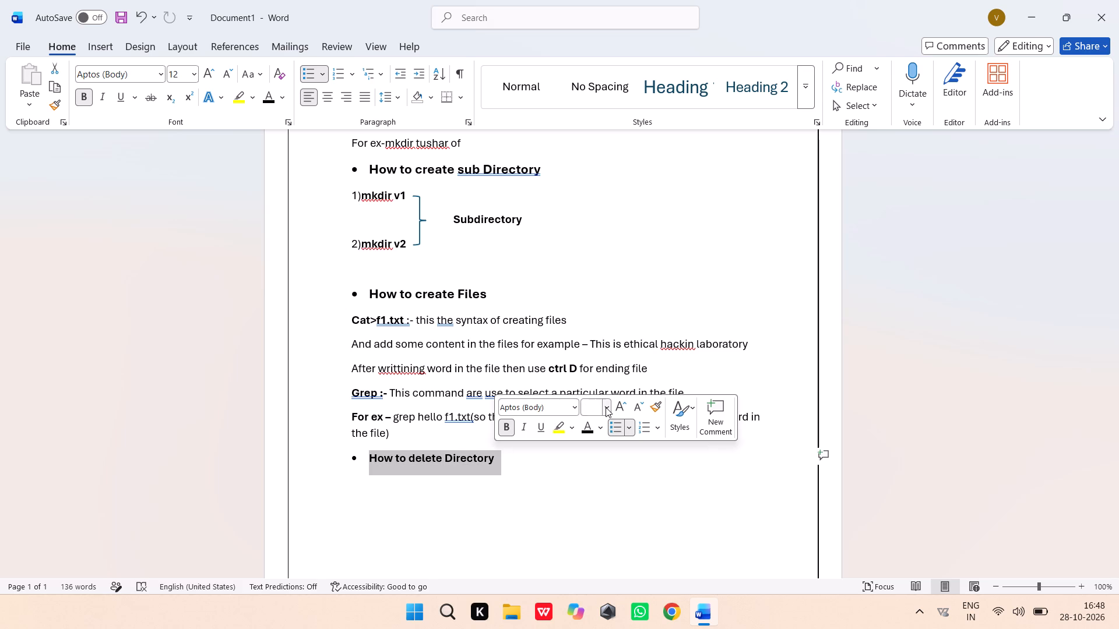
{"action": "left_click", "coordinate": [607, 407]}
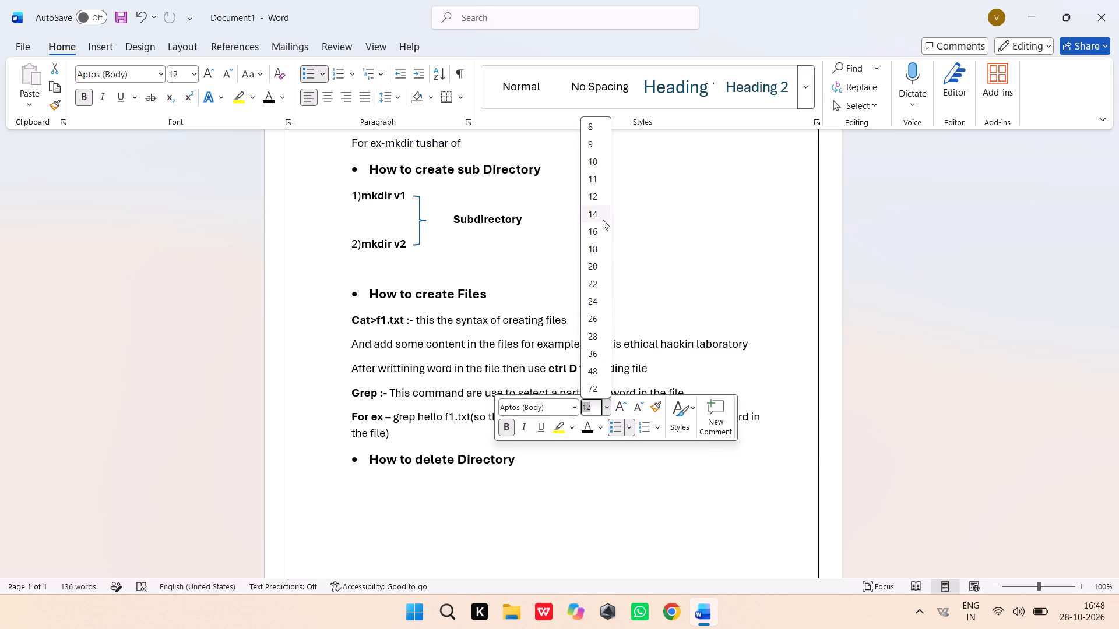
{"action": "left_click", "coordinate": [600, 215]}
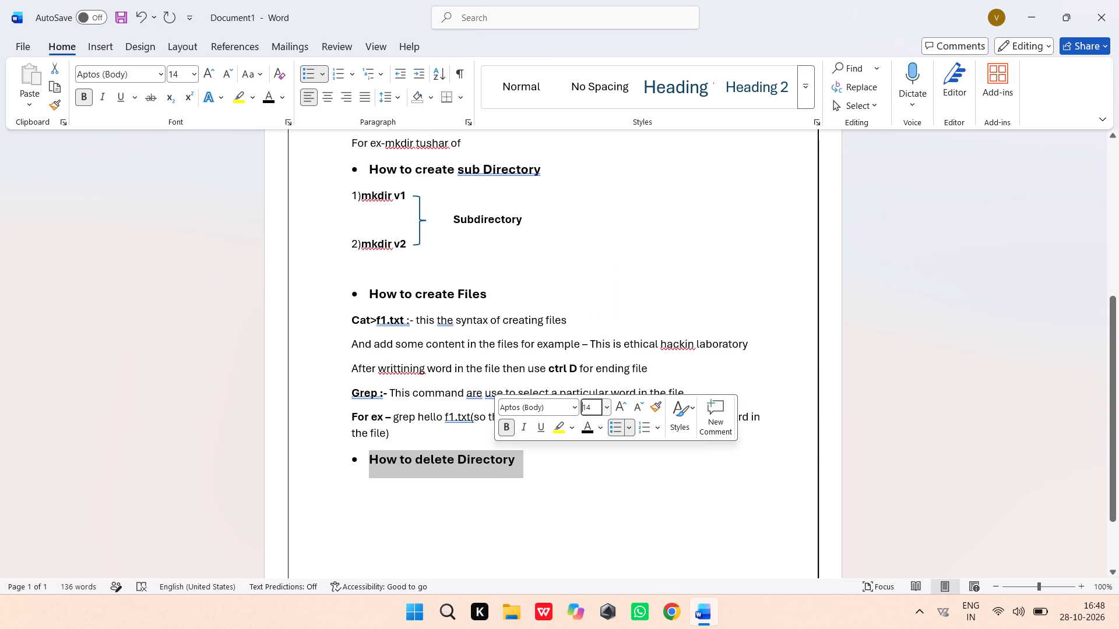
{"action": "left_click", "coordinate": [509, 487]}
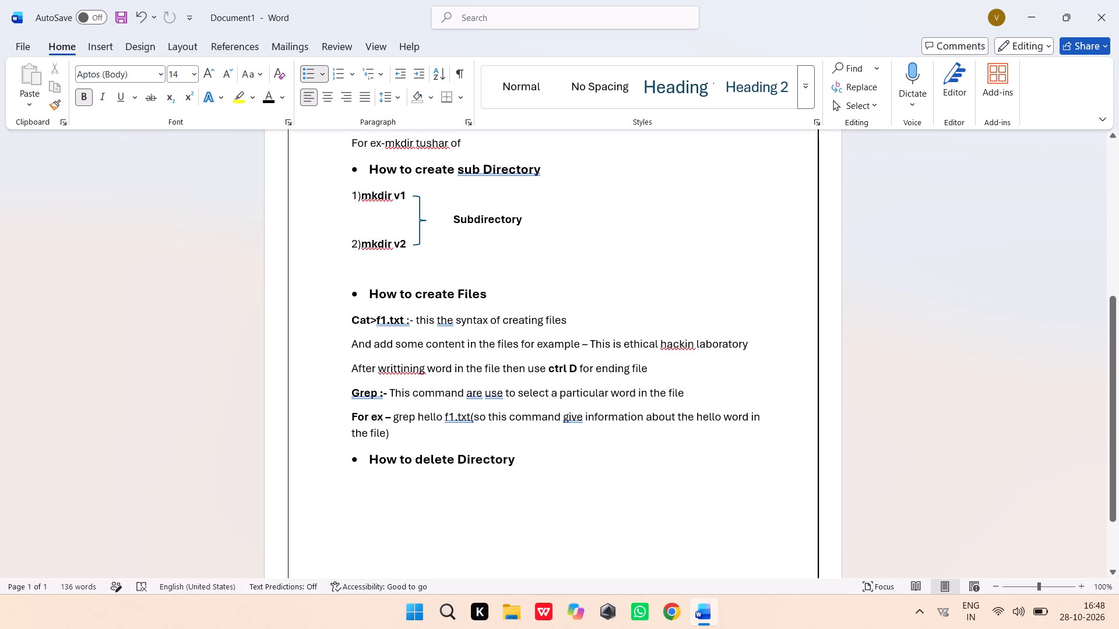
Add an unbulleted, unindented line reading "ramdir" below the "How to delete Directory" heading.
{"action": "left_click", "coordinate": [523, 457]}
{"action": "key", "text": "Return"}
{"action": "key", "text": "BackSpace"}
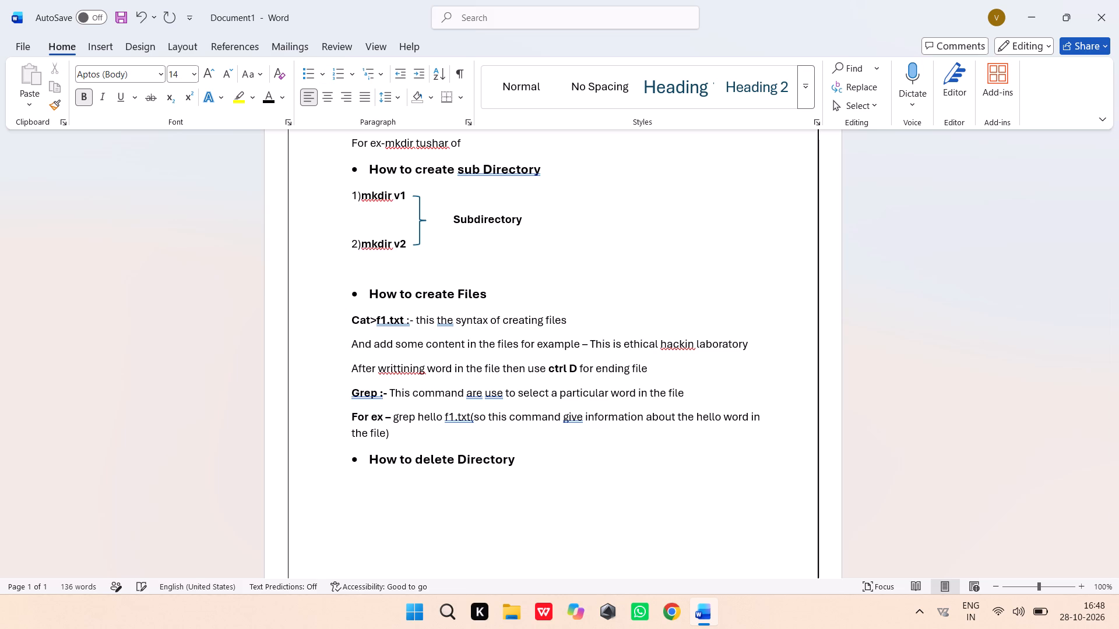
{"action": "key", "text": "BackSpace"}
{"action": "key", "text": "r"}
{"action": "type", "text": "am"}
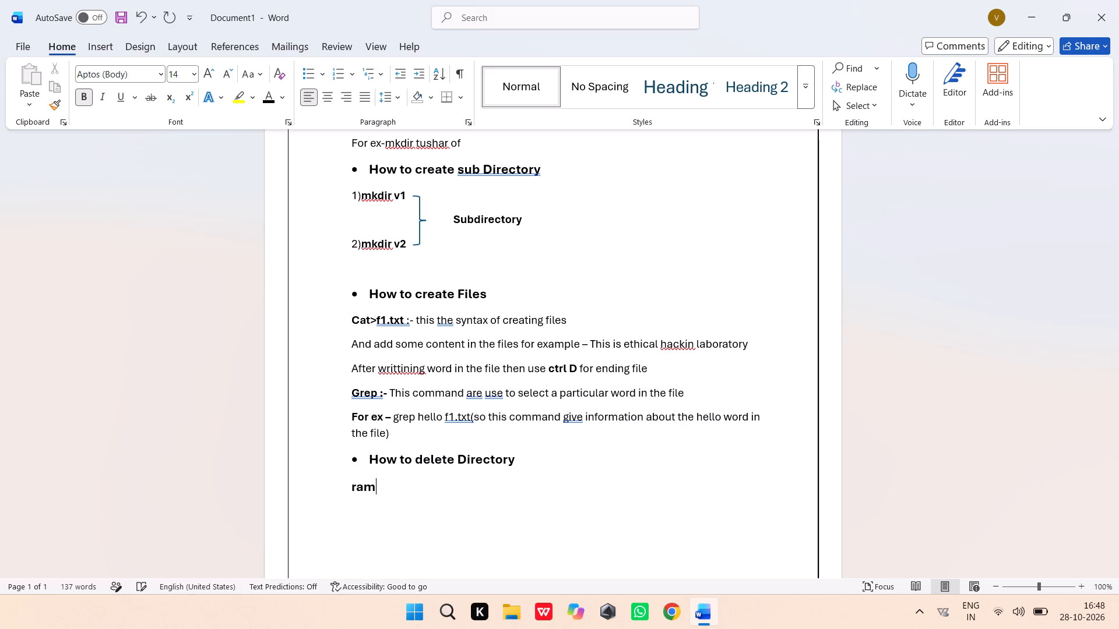
{"action": "type", "text": "dir"}
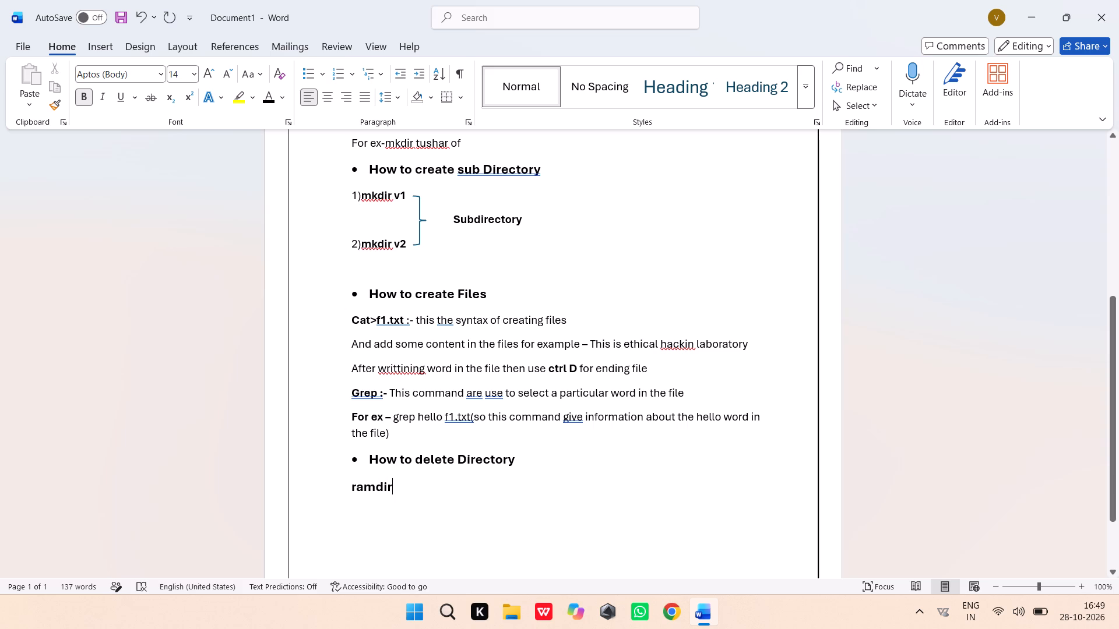
Remove the bold from "ramdir" below the "How to delete Directory" heading.
{"action": "left_click", "coordinate": [351, 489]}
{"action": "left_click_drag", "start_coordinate": [351, 489], "coordinate": [358, 489]}
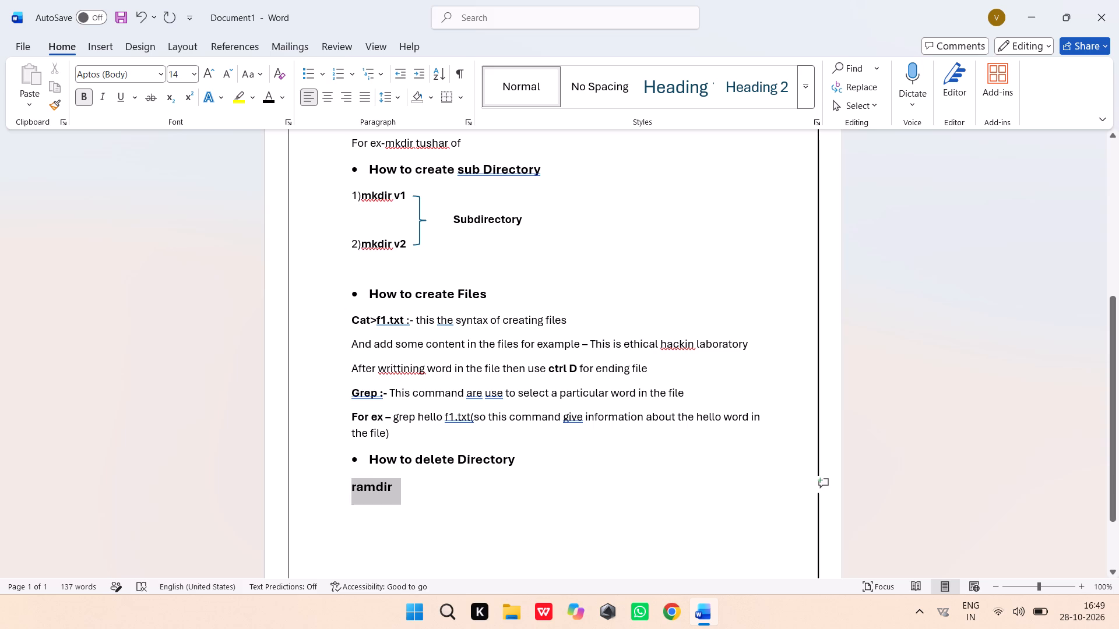
{"action": "left_click_drag", "start_coordinate": [358, 489], "coordinate": [358, 491]}
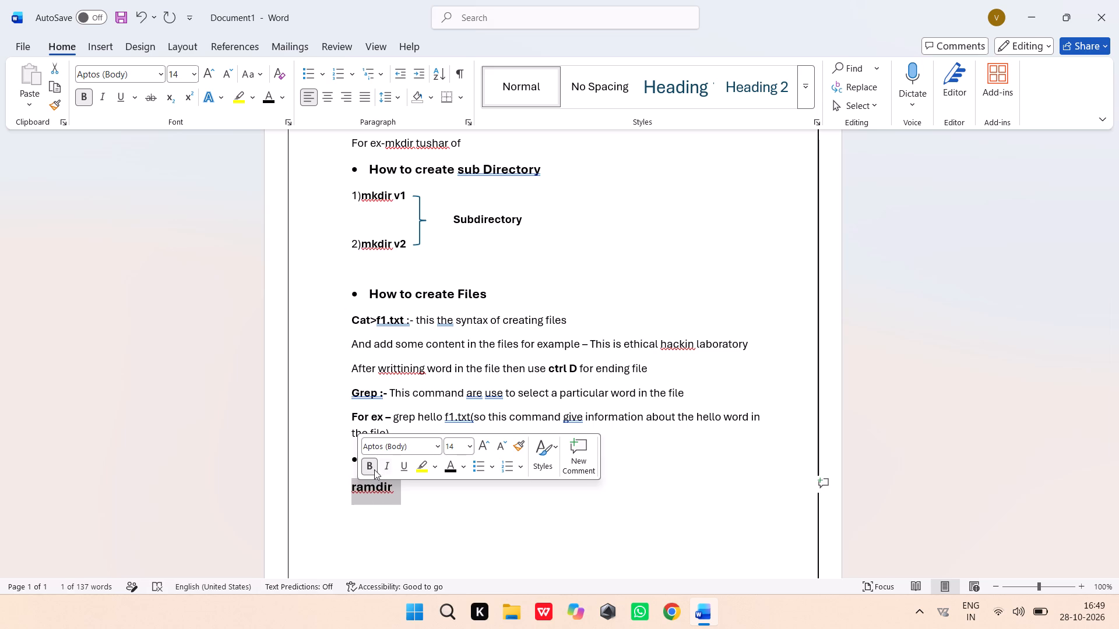
{"action": "left_click", "coordinate": [367, 467]}
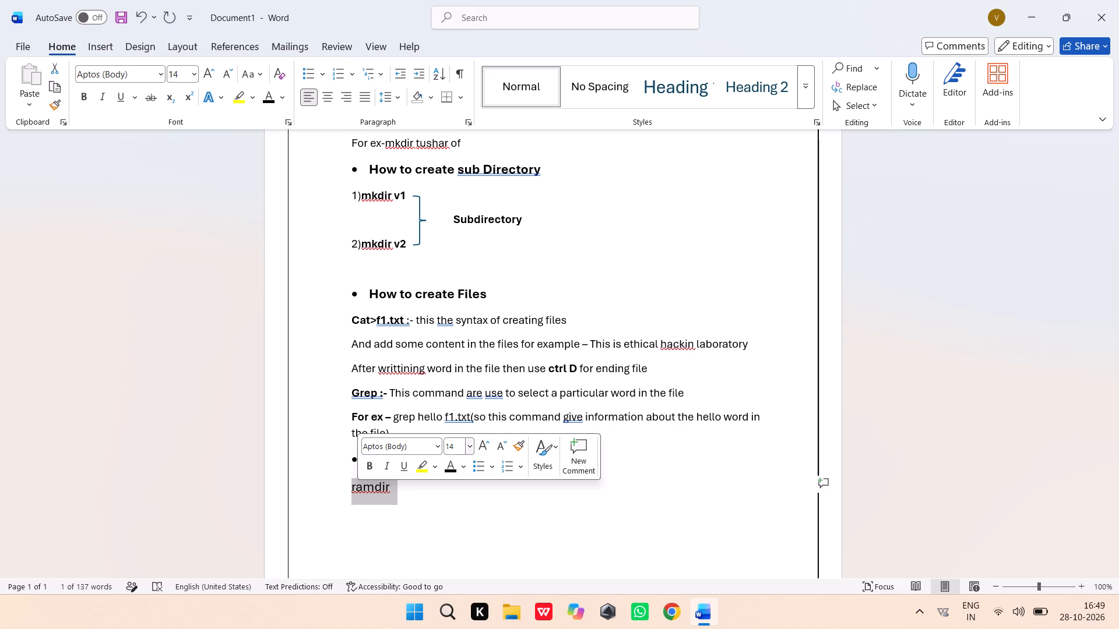
Set the font size of "ramdir" below the "How to delete Directory" heading to 12.
{"action": "left_click", "coordinate": [471, 443]}
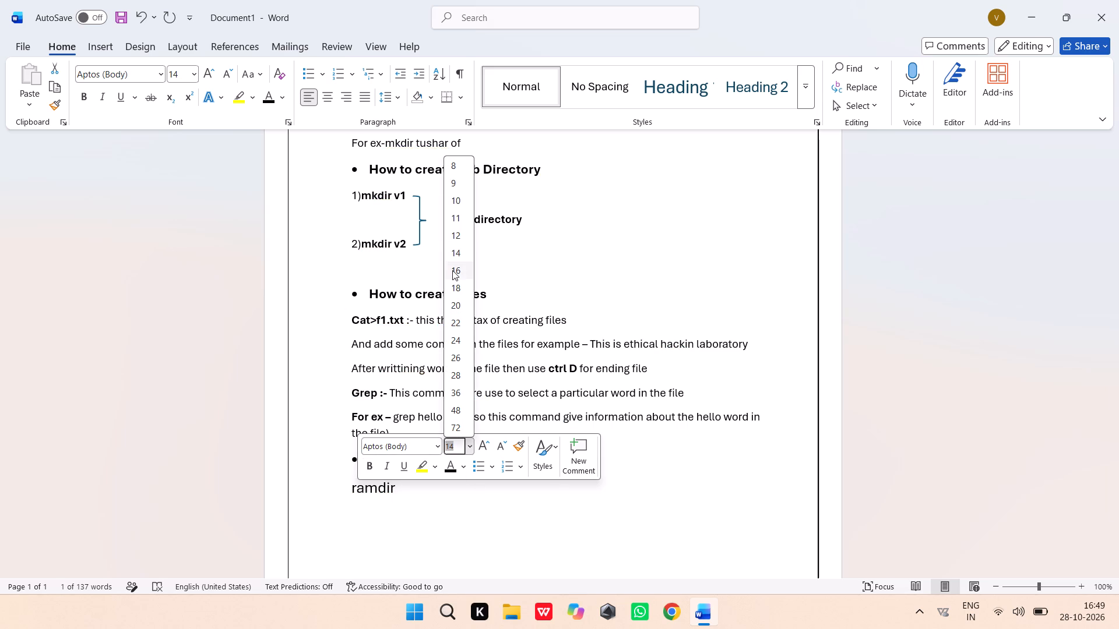
{"action": "left_click", "coordinate": [456, 234]}
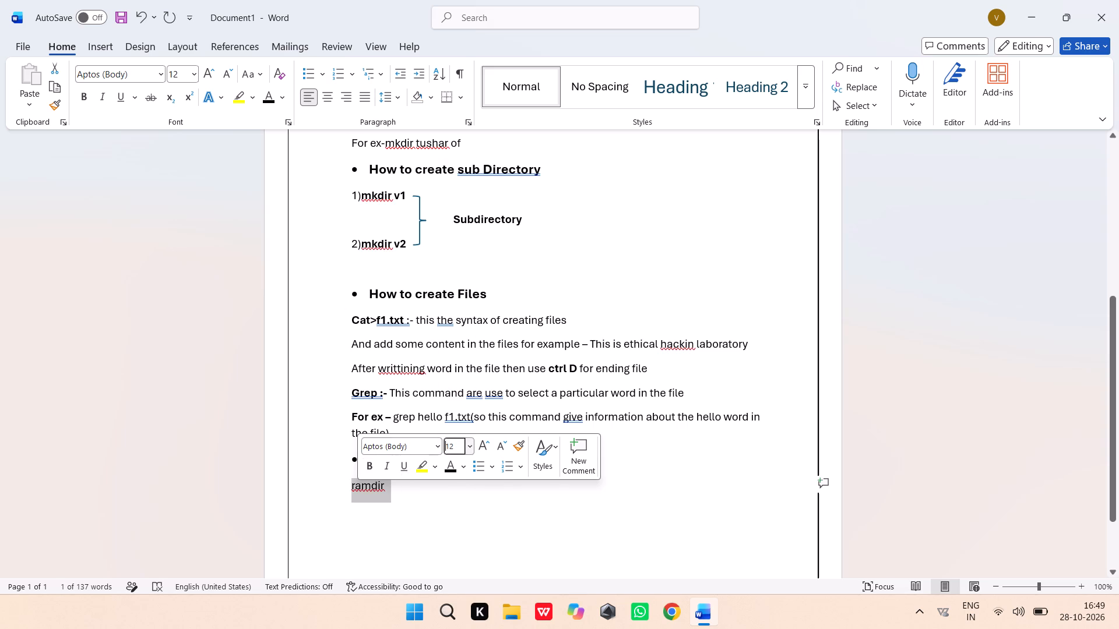
Append a space and ":-" after "ramdir" below the "How to delete Directory" heading.
{"action": "left_click", "coordinate": [402, 482]}
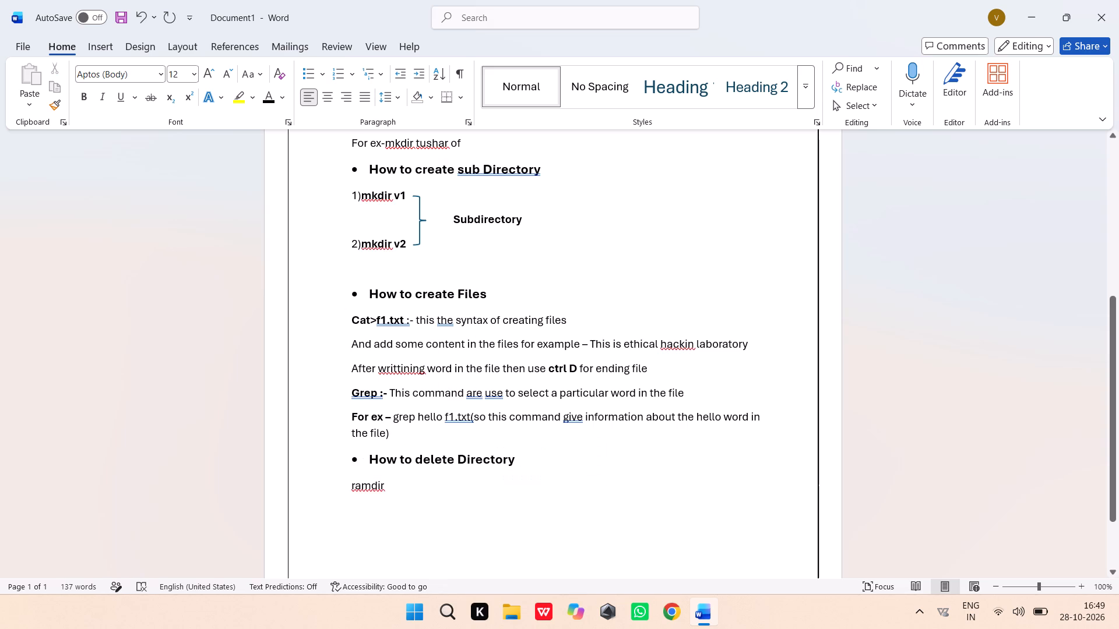
{"action": "key", "text": "space"}
{"action": "type", "text": ";-"}
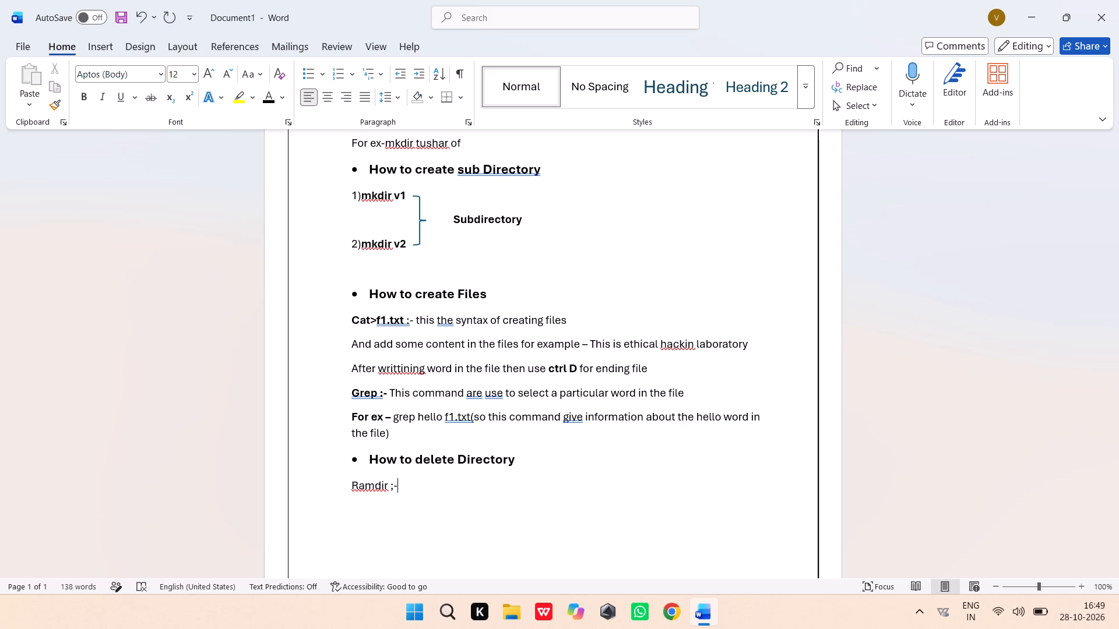
{"action": "key", "text": "BackSpace"}
{"action": "key", "text": "BackSpace"}
{"action": "key", "text": "shift+colon"}
{"action": "key", "text": "minus"}
Make the "Ramdir :-" label bold.
{"action": "left_click_drag", "start_coordinate": [403, 487], "coordinate": [387, 485]}
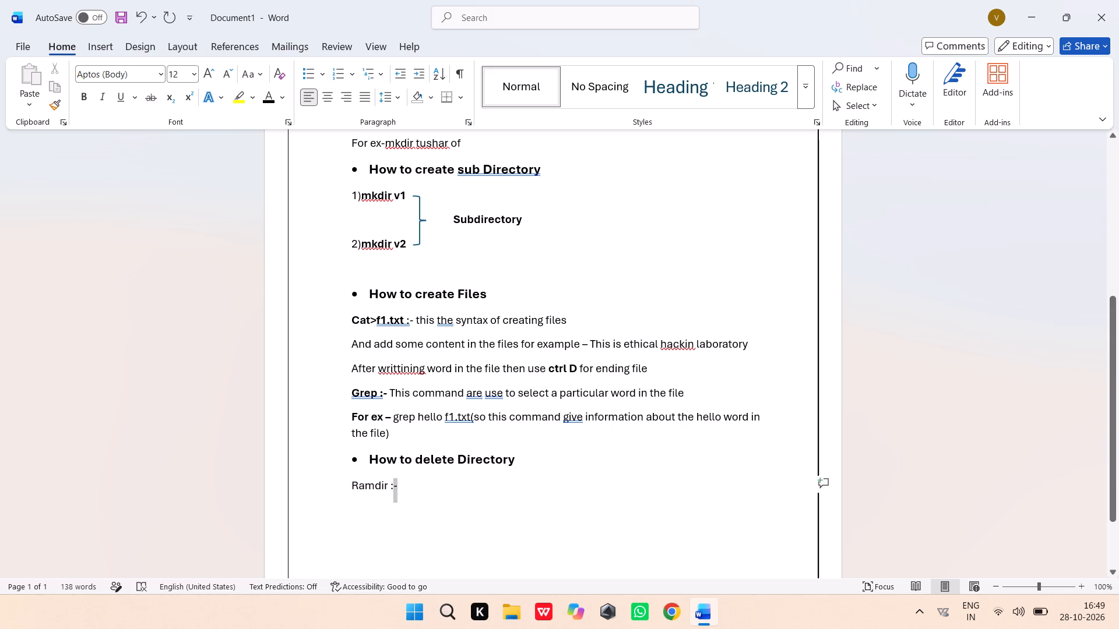
{"action": "left_click_drag", "start_coordinate": [387, 485], "coordinate": [341, 483]}
{"action": "left_click", "coordinate": [349, 459]}
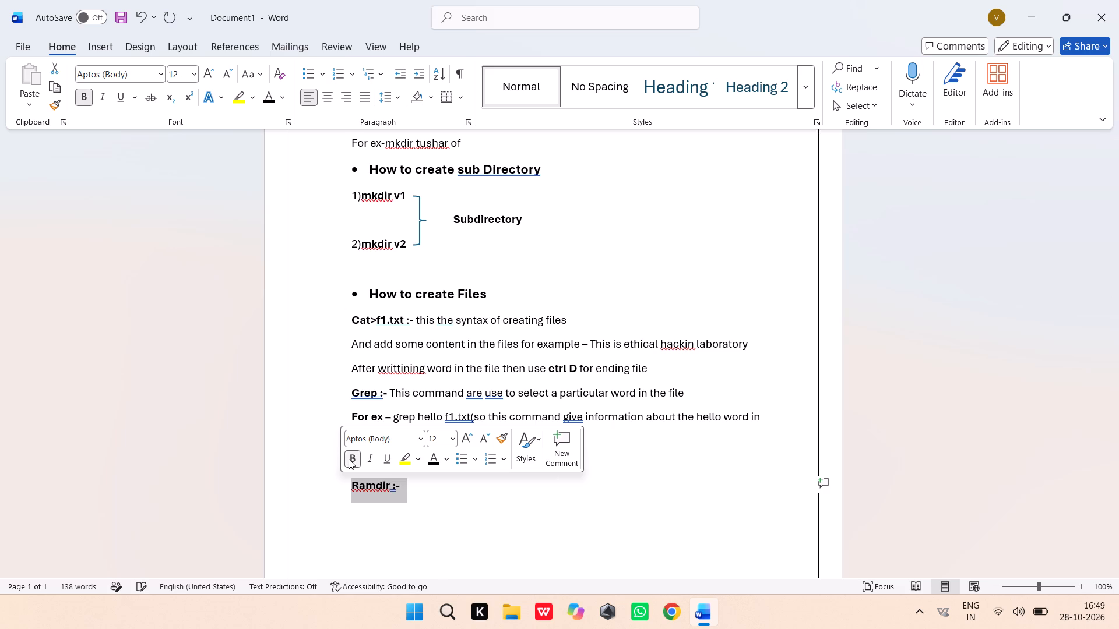
Add the description "this command are use to delete the particular directory" after "Ramdir :-".
{"action": "left_click", "coordinate": [413, 490]}
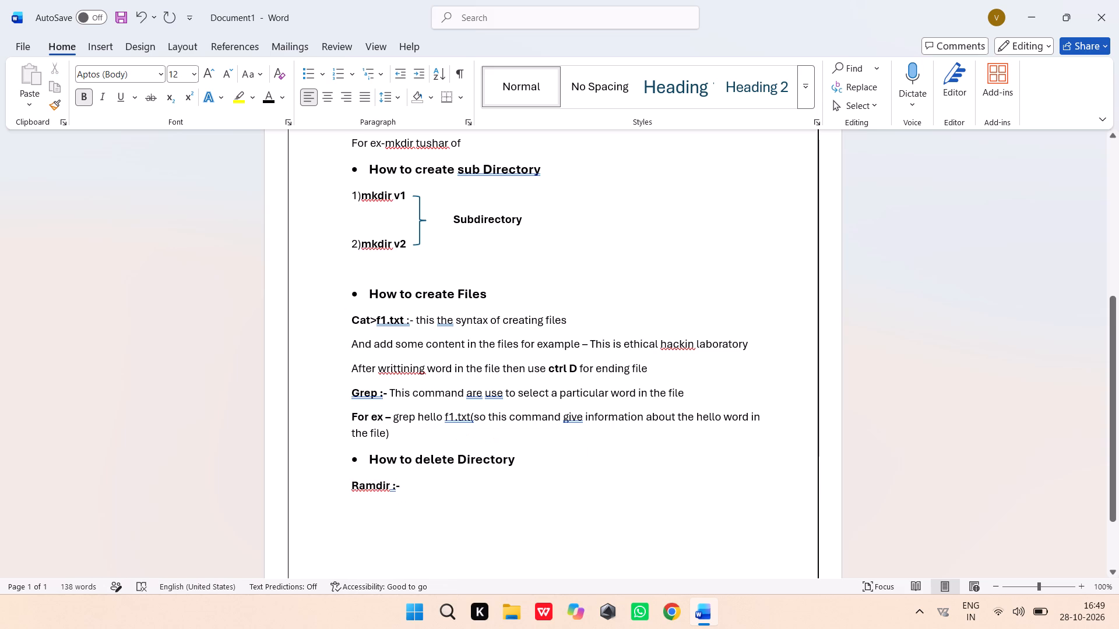
{"action": "key", "text": "space"}
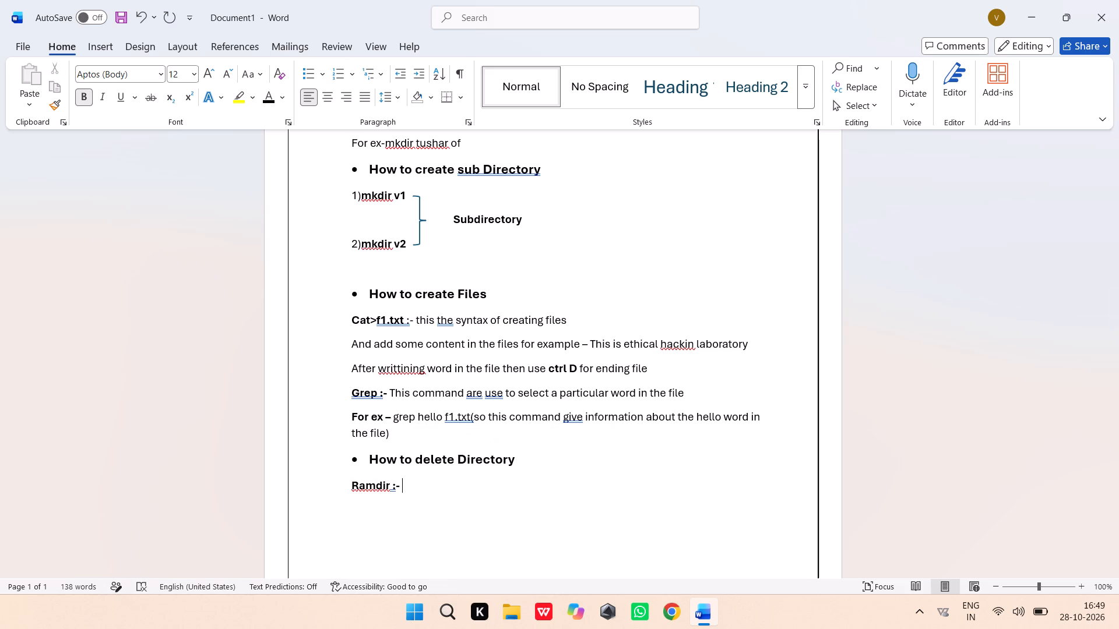
{"action": "type", "text": "this command are use to"}
{"action": "key", "text": "space"}
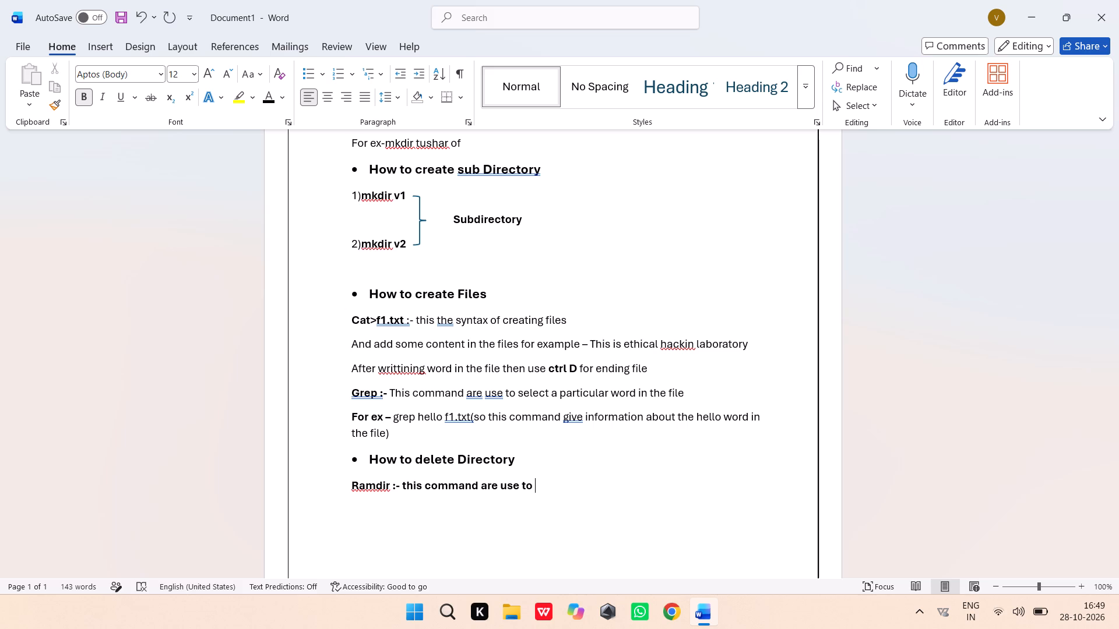
{"action": "type", "text": "delete the"}
{"action": "key", "text": "space"}
{"action": "type", "text": "perticular directory"}
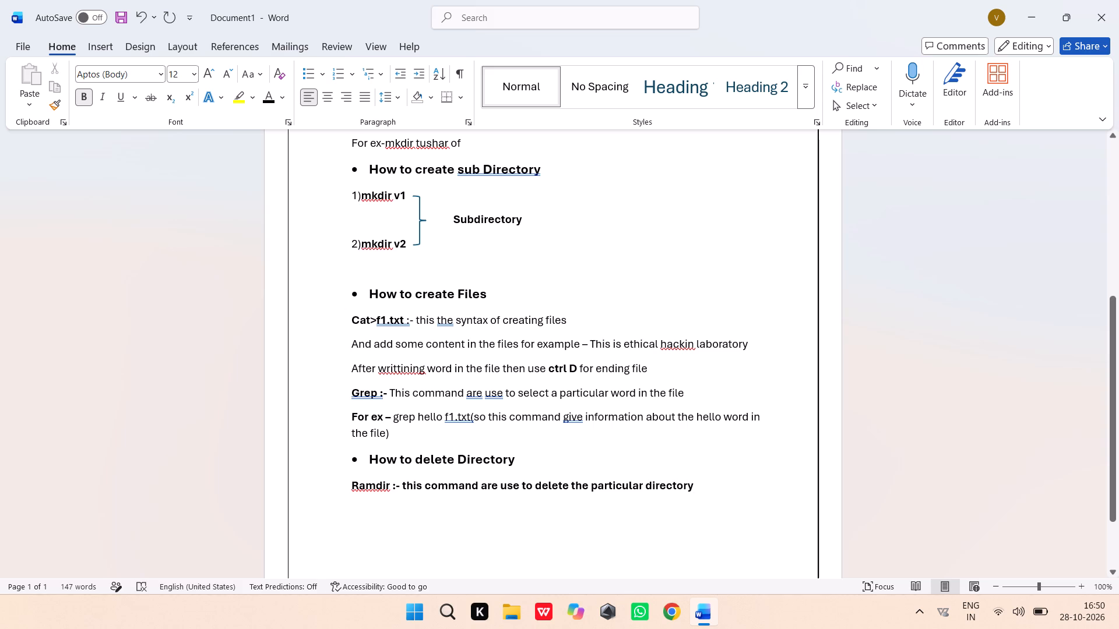
Remove the bold from the description following "Ramdir :-", keeping the label bold.
{"action": "left_click", "coordinate": [402, 482]}
{"action": "left_click_drag", "start_coordinate": [402, 482], "coordinate": [504, 480]}
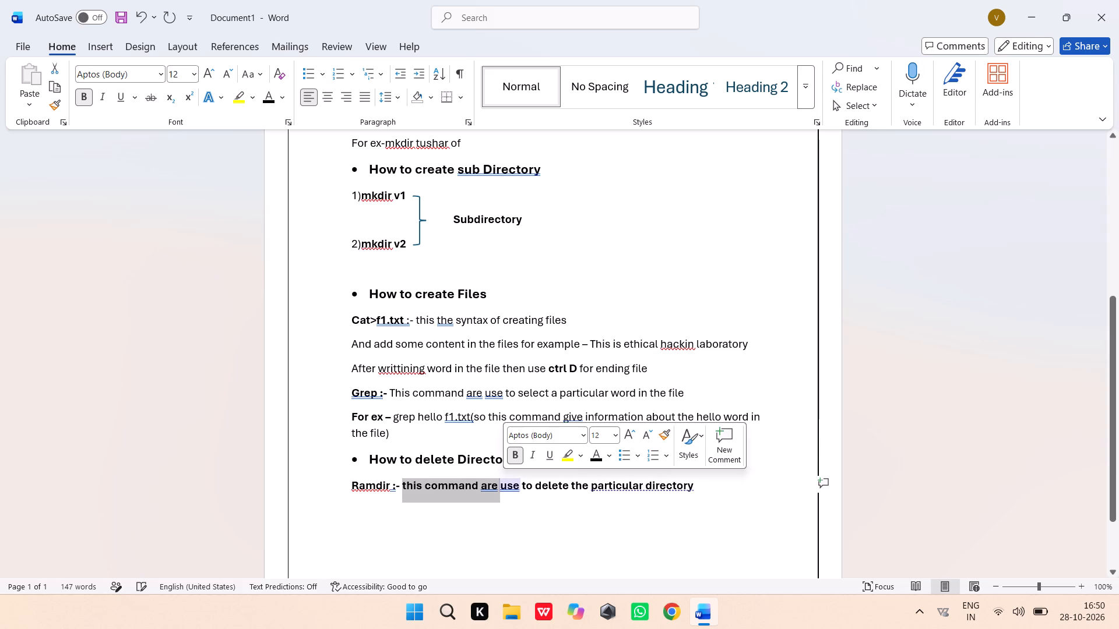
{"action": "left_click", "coordinate": [494, 515]}
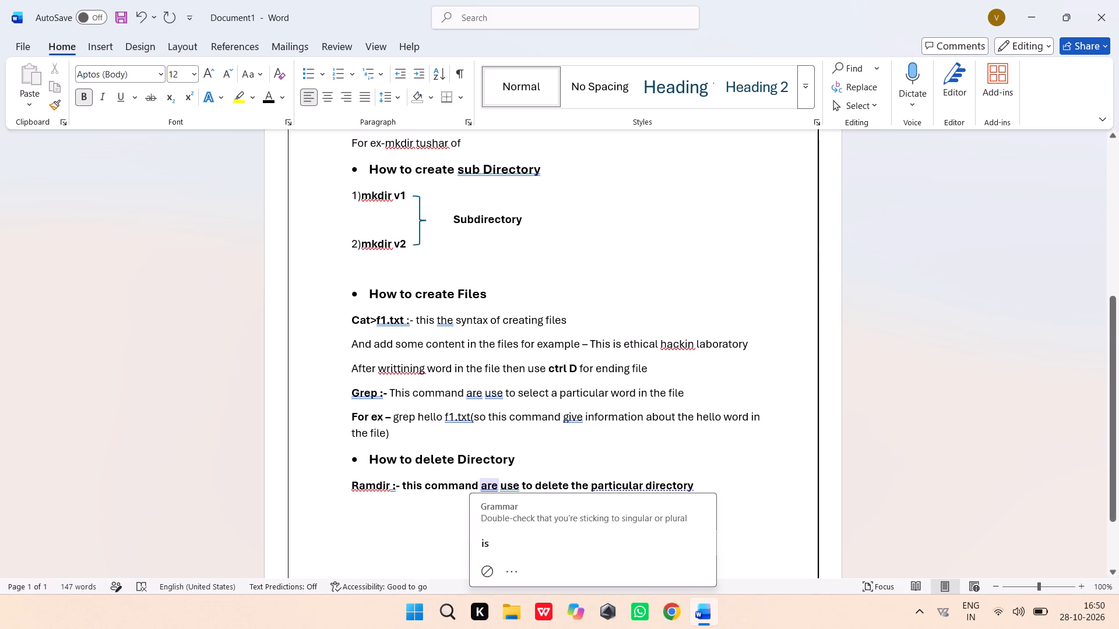
{"action": "left_click", "coordinate": [403, 484]}
{"action": "left_click_drag", "start_coordinate": [403, 484], "coordinate": [693, 490]}
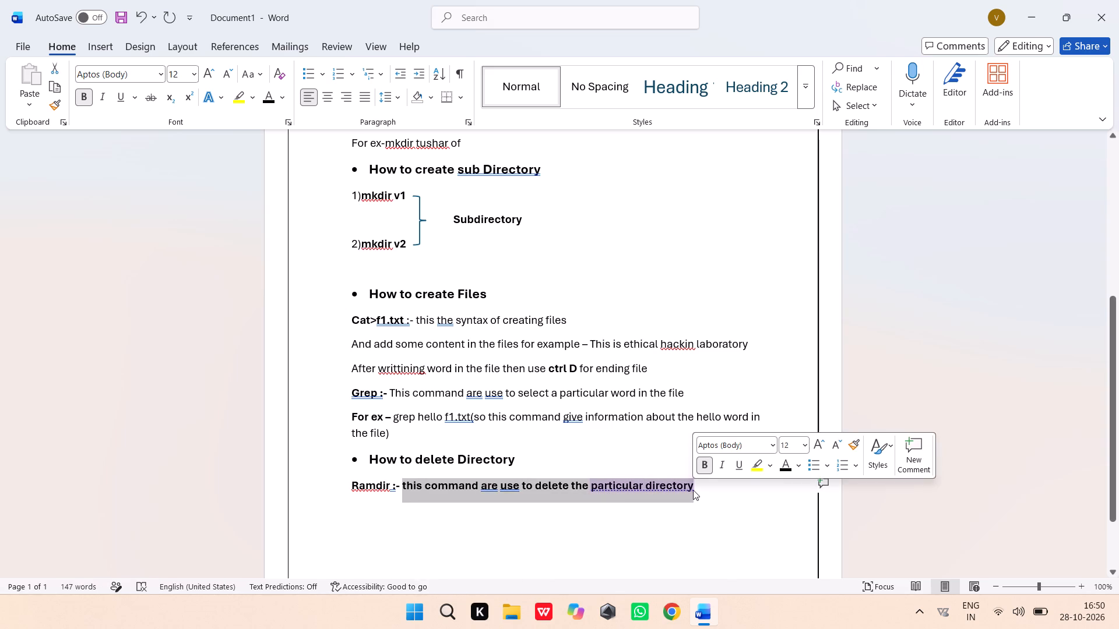
{"action": "left_click", "coordinate": [705, 460]}
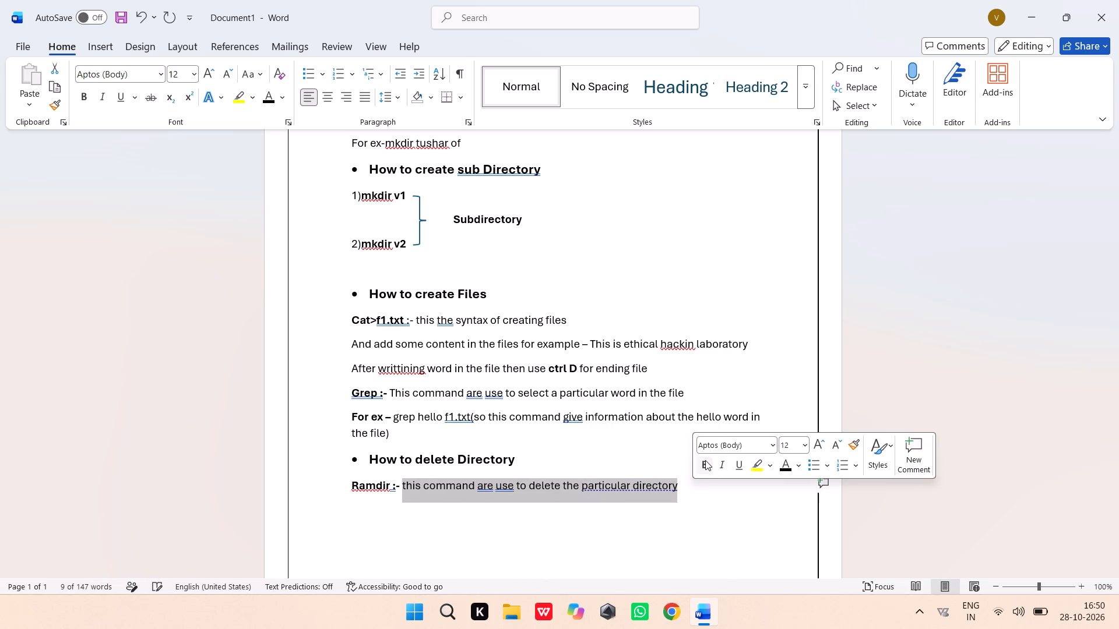
Change the font of the description following "Ramdir :-" to Times New Roman.
{"action": "left_click", "coordinate": [771, 443]}
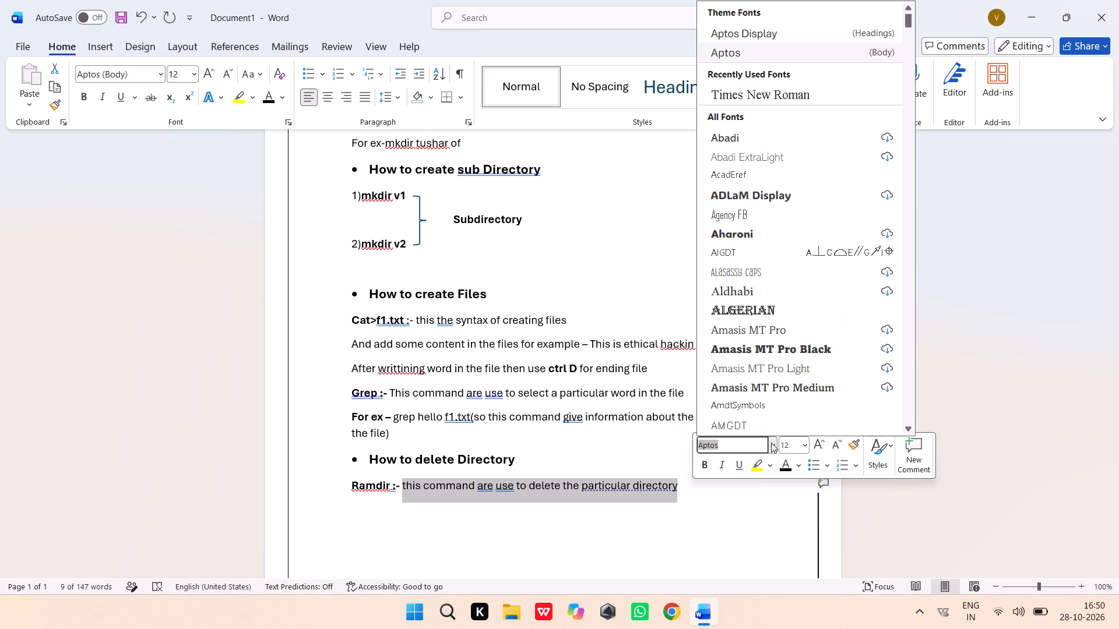
{"action": "left_click", "coordinate": [743, 96]}
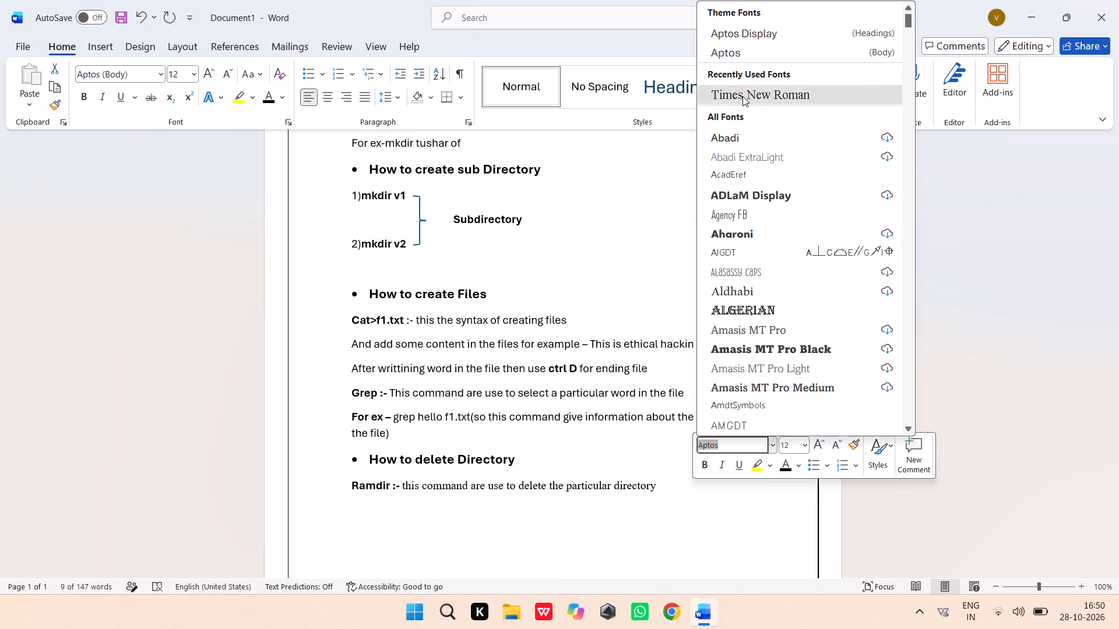
{"action": "left_click", "coordinate": [656, 444]}
Change the body text from the "Title:-" line down through the "Ramdir :-" line to Times New Roman.
{"action": "scroll", "coordinate": [562, 298], "scroll_direction": "up", "scroll_amount": 1}
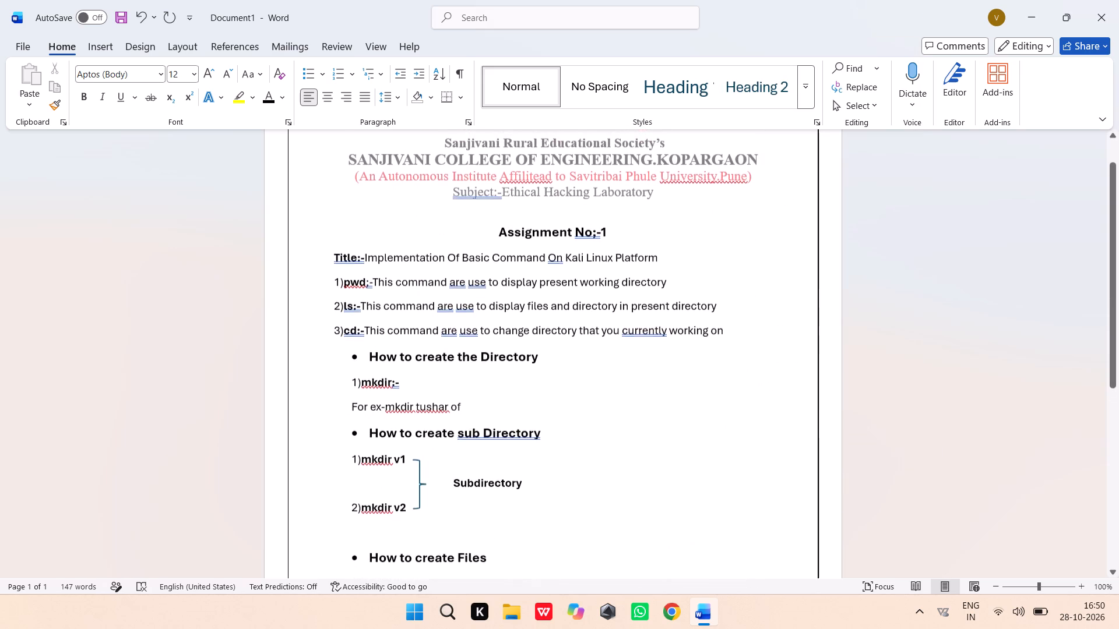
{"action": "scroll", "coordinate": [562, 298], "scroll_direction": "up", "scroll_amount": 1}
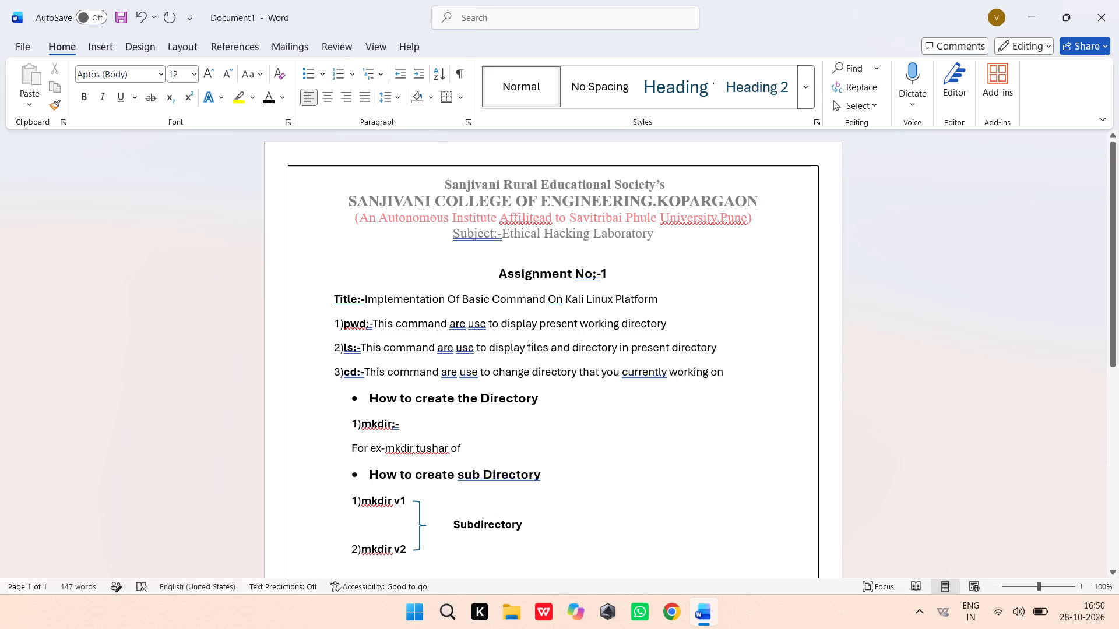
{"action": "double_click", "coordinate": [344, 288]}
{"action": "left_click_drag", "start_coordinate": [344, 288], "coordinate": [496, 456]}
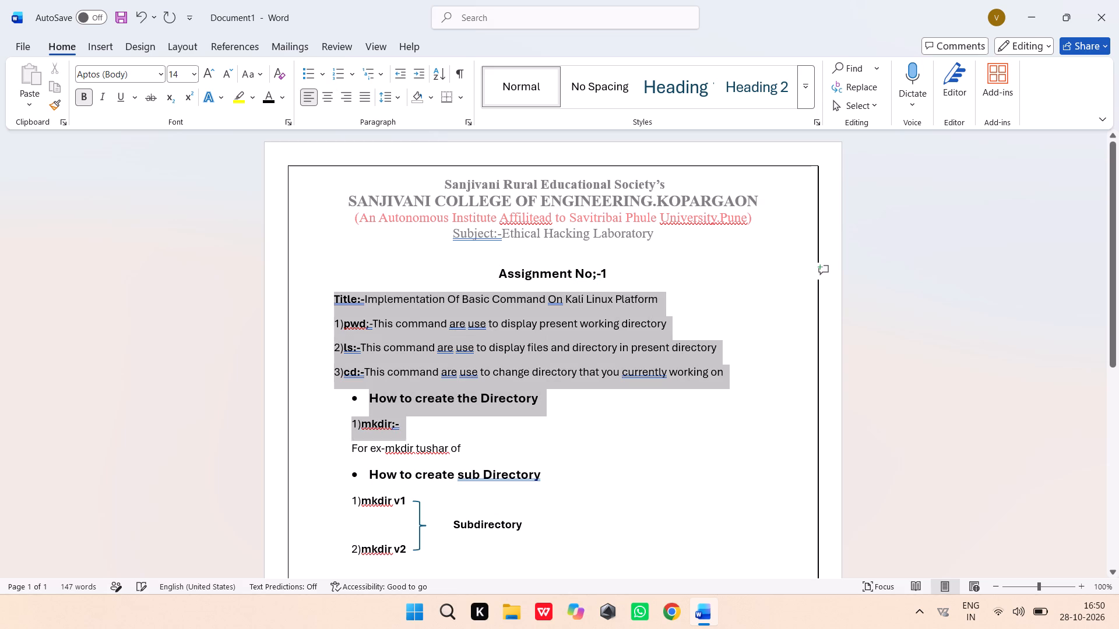
{"action": "left_click_drag", "start_coordinate": [496, 456], "coordinate": [517, 628]}
{"action": "scroll", "coordinate": [499, 515], "scroll_direction": "up", "scroll_amount": 2}
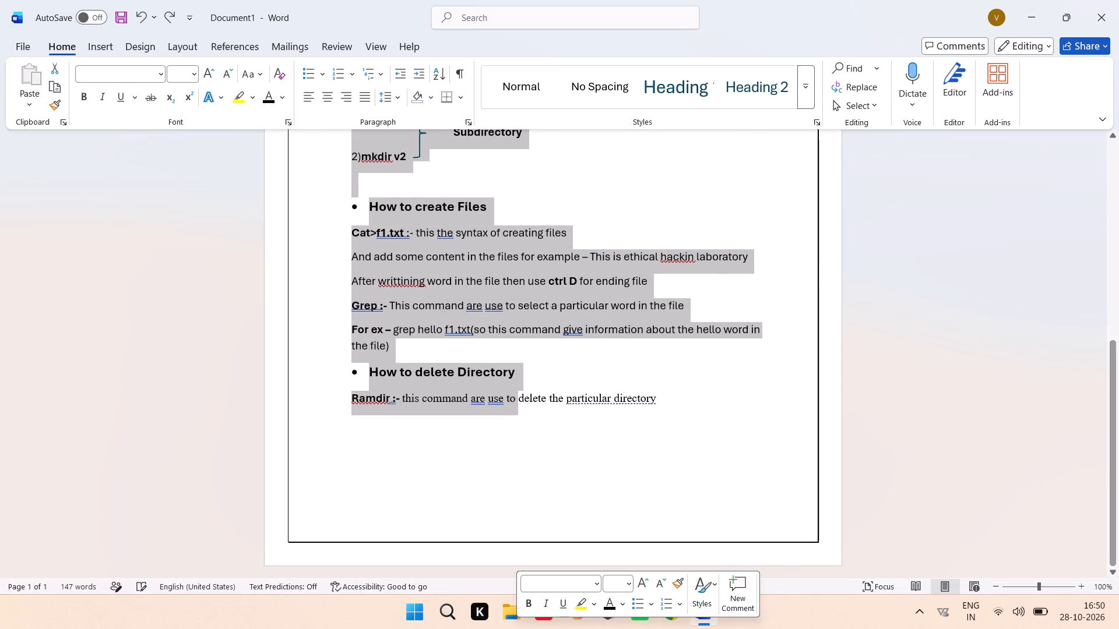
{"action": "left_click", "coordinate": [596, 584]}
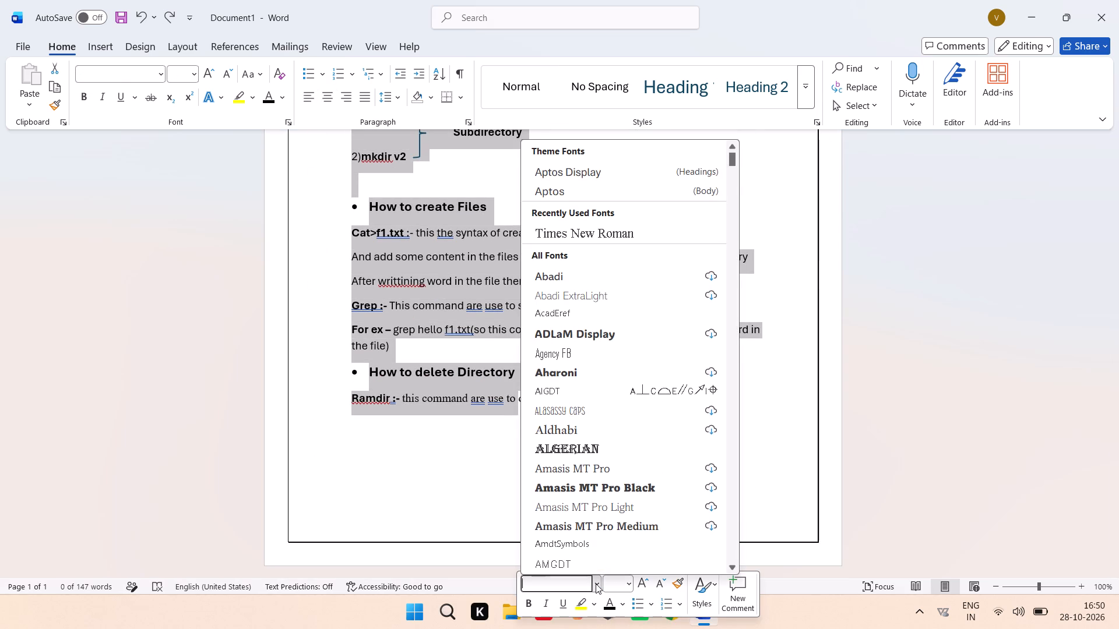
{"action": "left_click", "coordinate": [561, 236]}
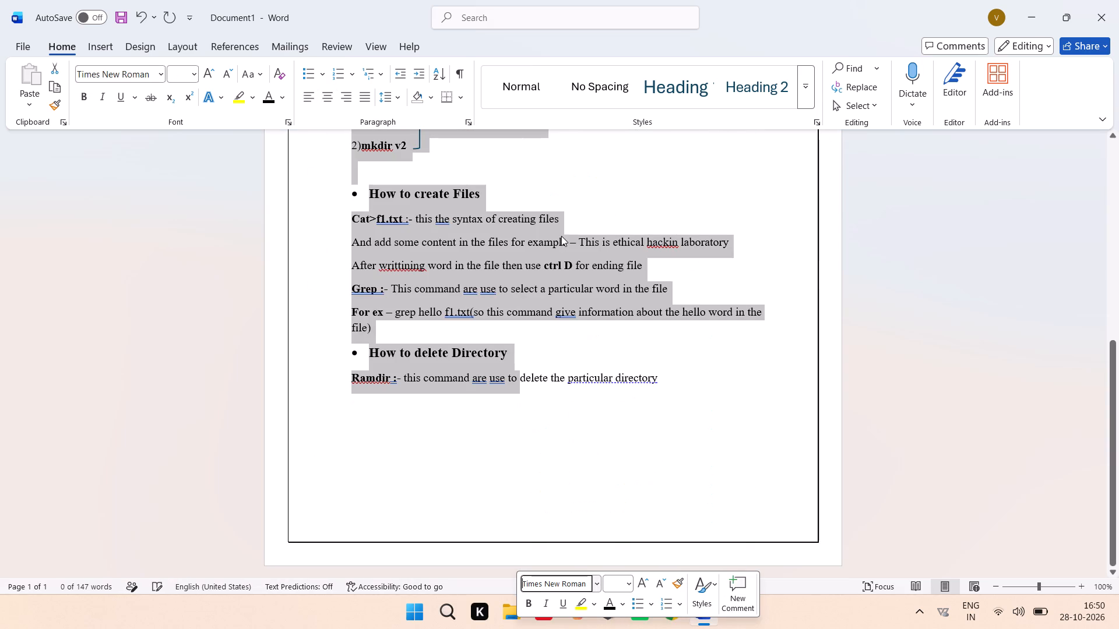
{"action": "left_click", "coordinate": [525, 400]}
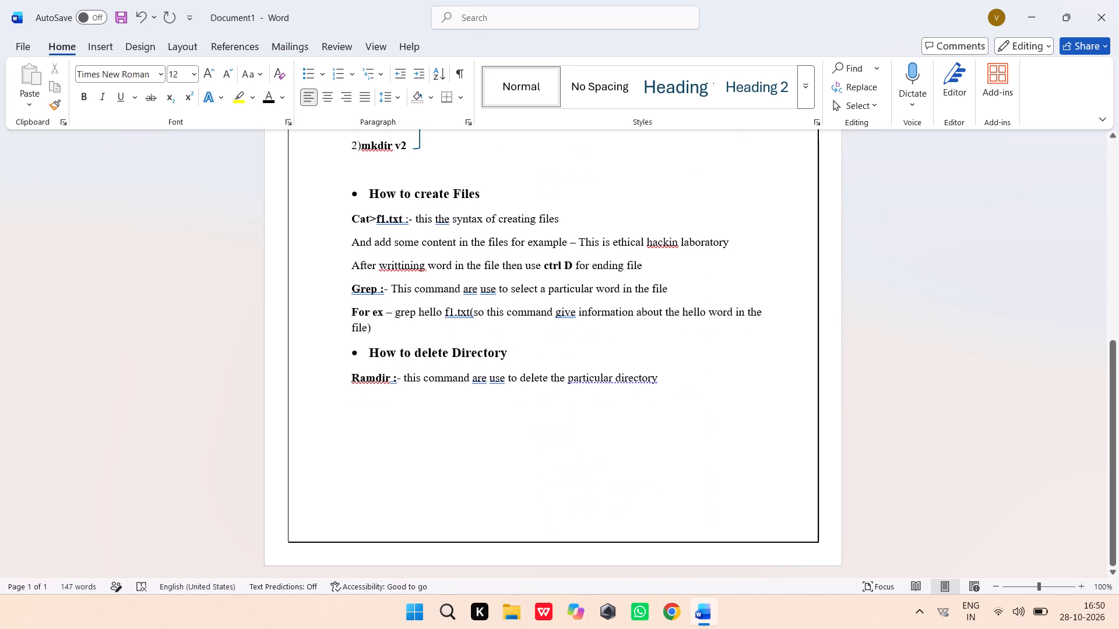
Add a line reading "For ex – ramdir v1" below the "Ramdir :-" description, with only "For ex" in bold.
{"action": "left_click", "coordinate": [671, 381]}
{"action": "scroll", "coordinate": [671, 381], "scroll_direction": "up", "scroll_amount": 1}
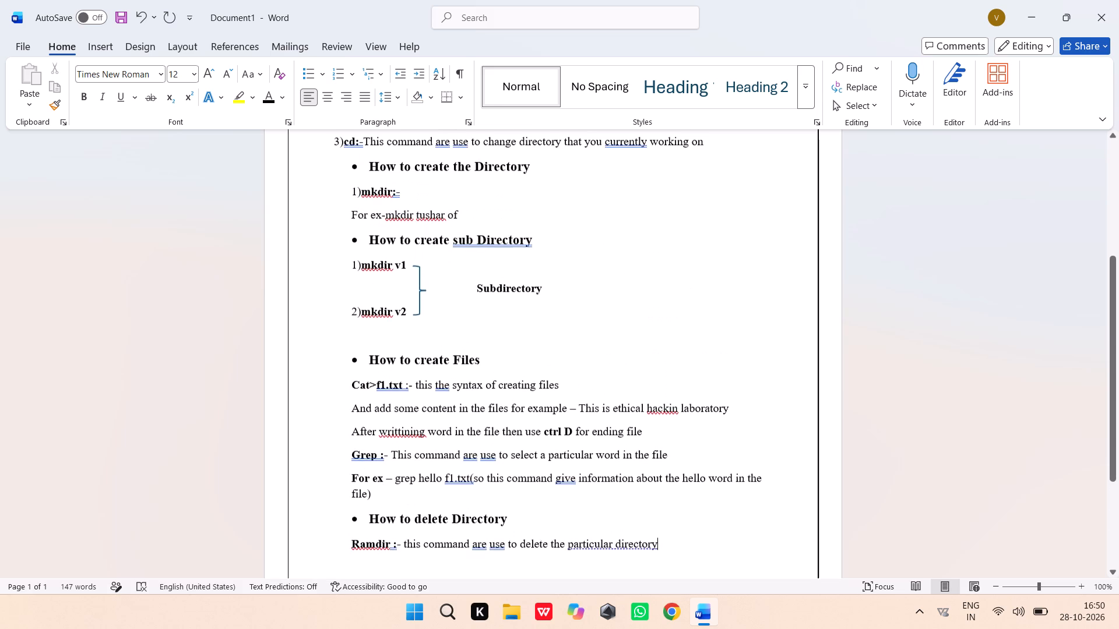
{"action": "scroll", "coordinate": [671, 381], "scroll_direction": "up", "scroll_amount": 1}
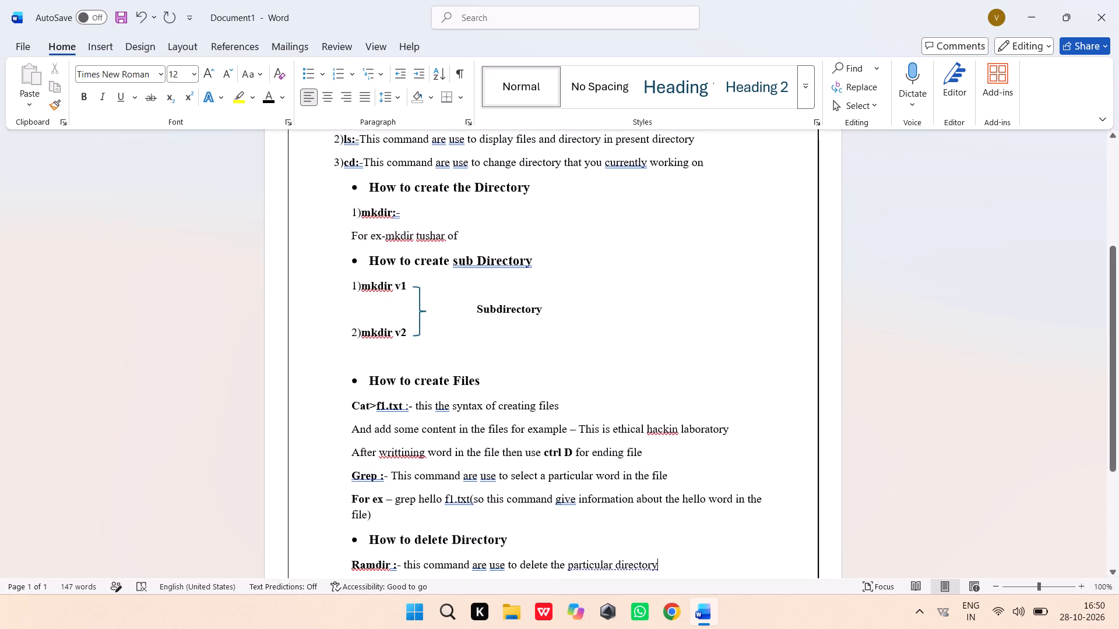
{"action": "scroll", "coordinate": [671, 381], "scroll_direction": "up", "scroll_amount": 1}
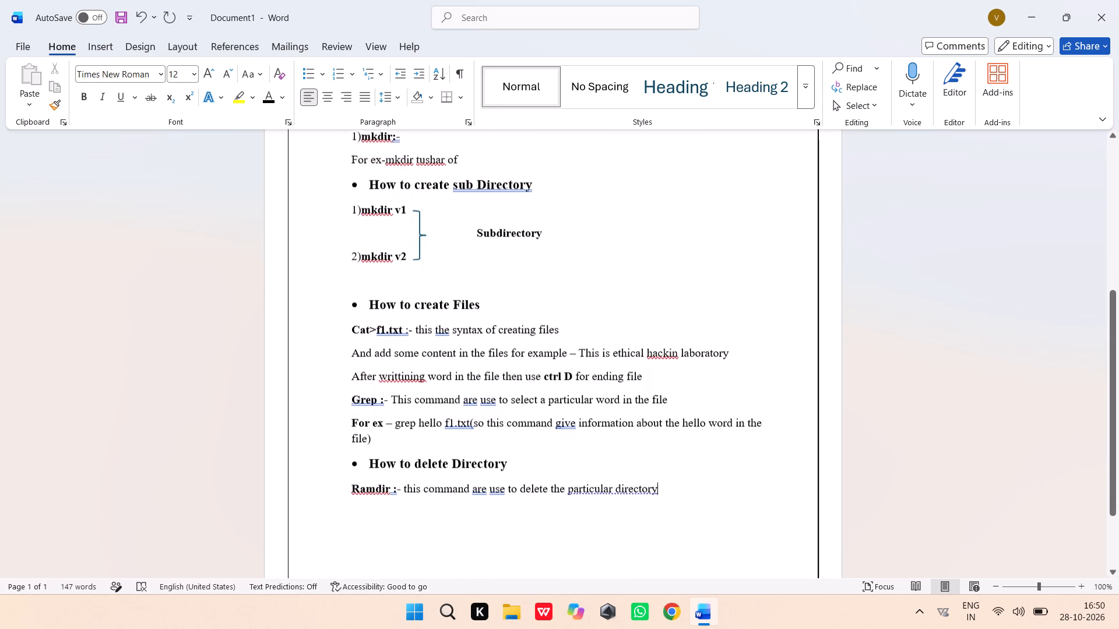
{"action": "scroll", "coordinate": [671, 381], "scroll_direction": "up", "scroll_amount": 1}
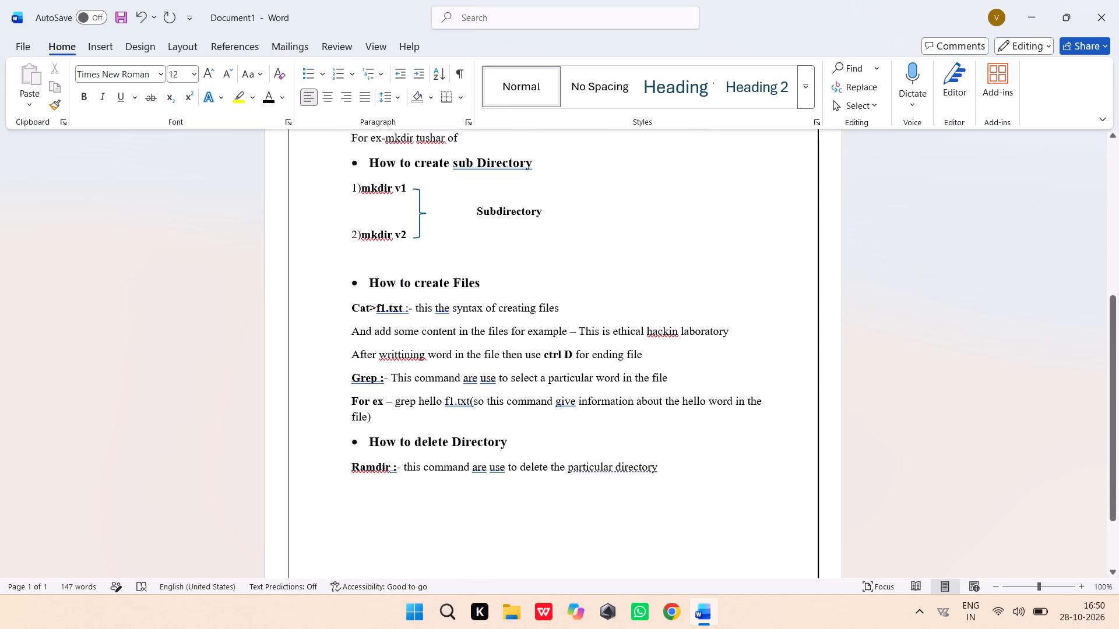
{"action": "key", "text": "Return"}
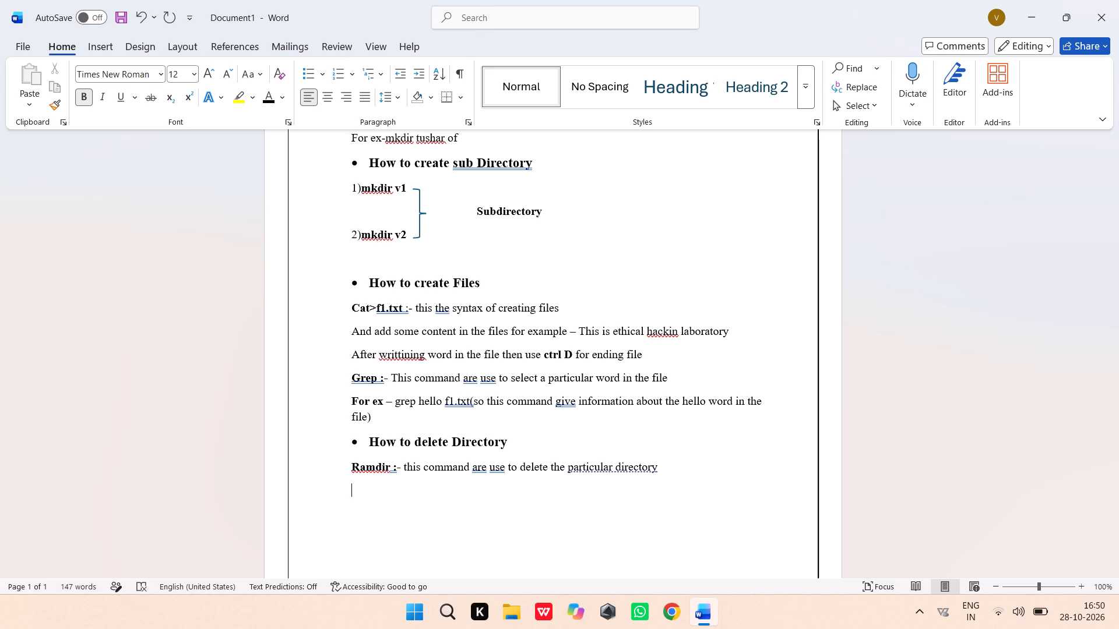
{"action": "type", "text": "for"}
{"action": "key", "text": "space"}
{"action": "key", "text": "e"}
{"action": "key", "text": "x"}
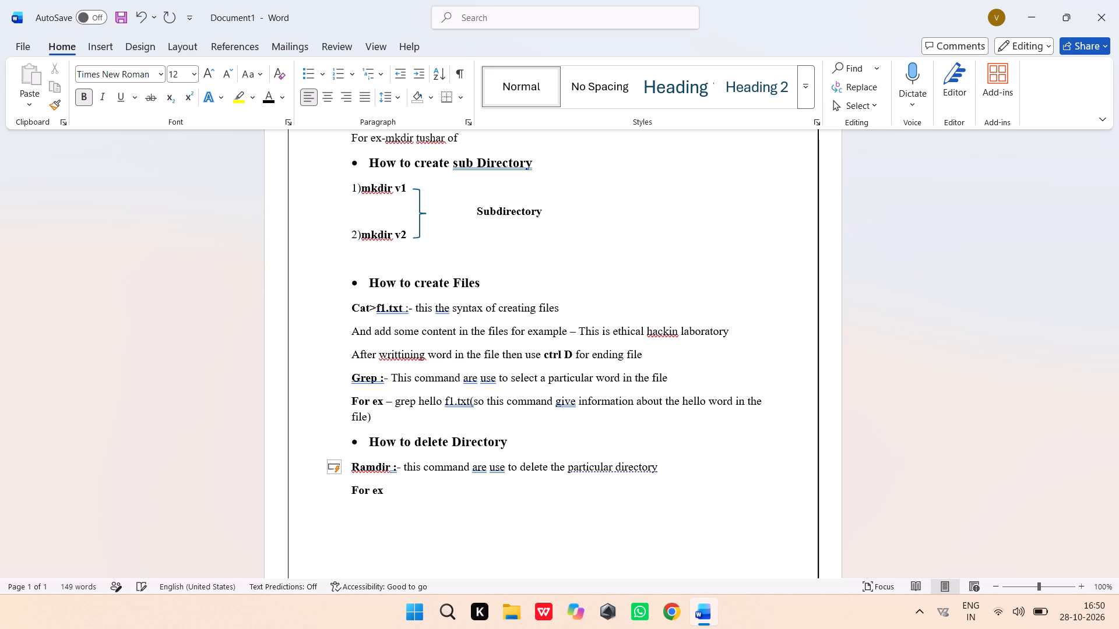
{"action": "key", "text": "space"}
{"action": "type", "text": "-"}
{"action": "key", "text": "space"}
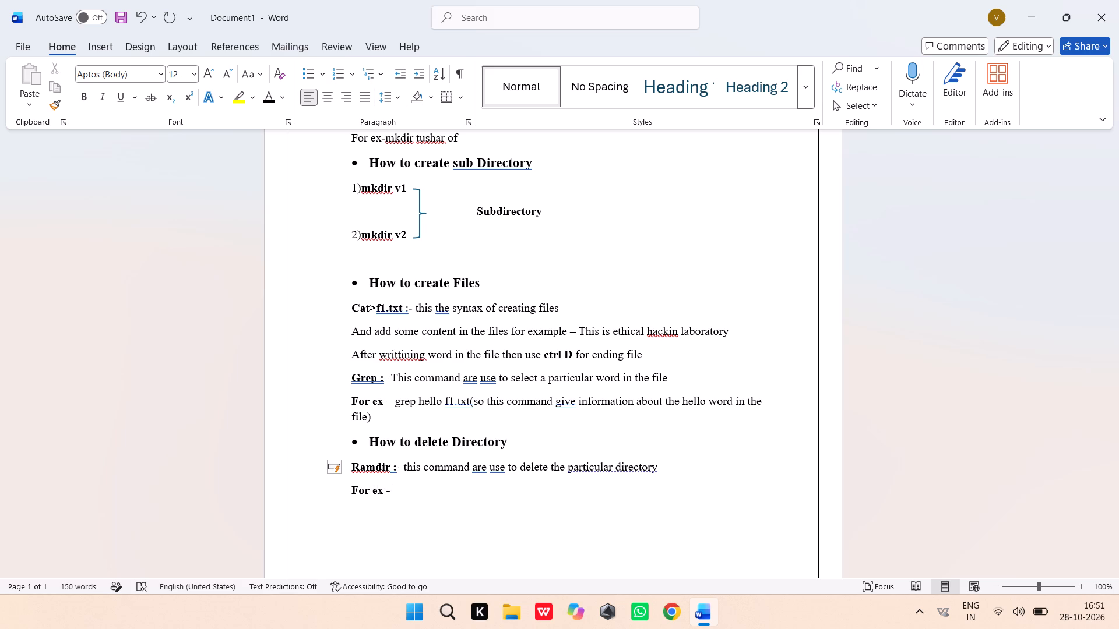
{"action": "type", "text": "ramdir"}
{"action": "key", "text": "space"}
{"action": "key", "text": "v"}
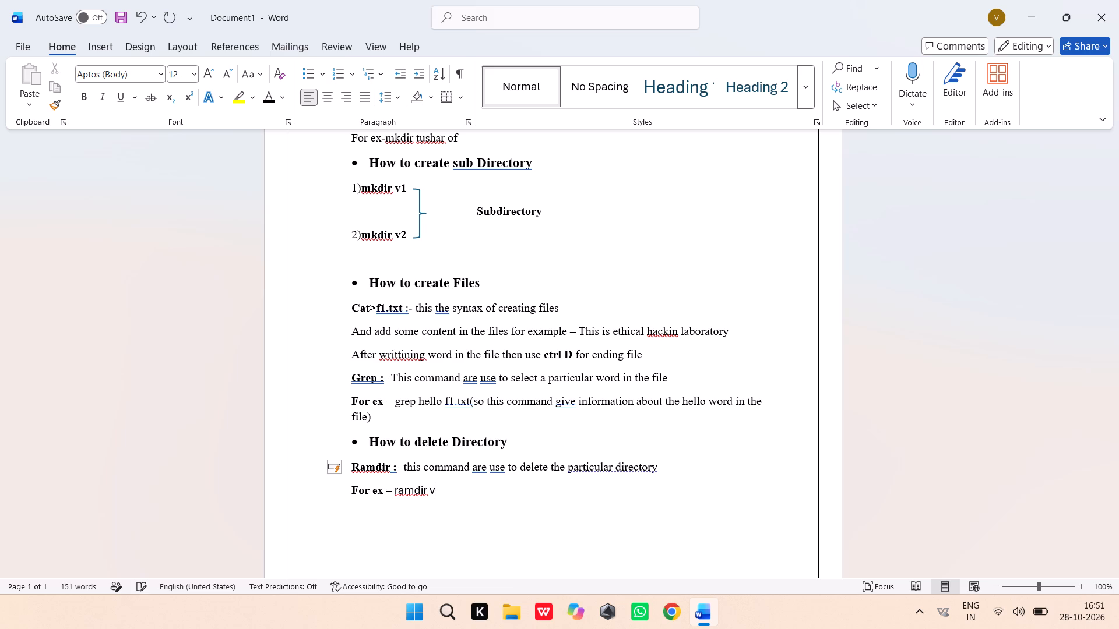
{"action": "key", "text": "1"}
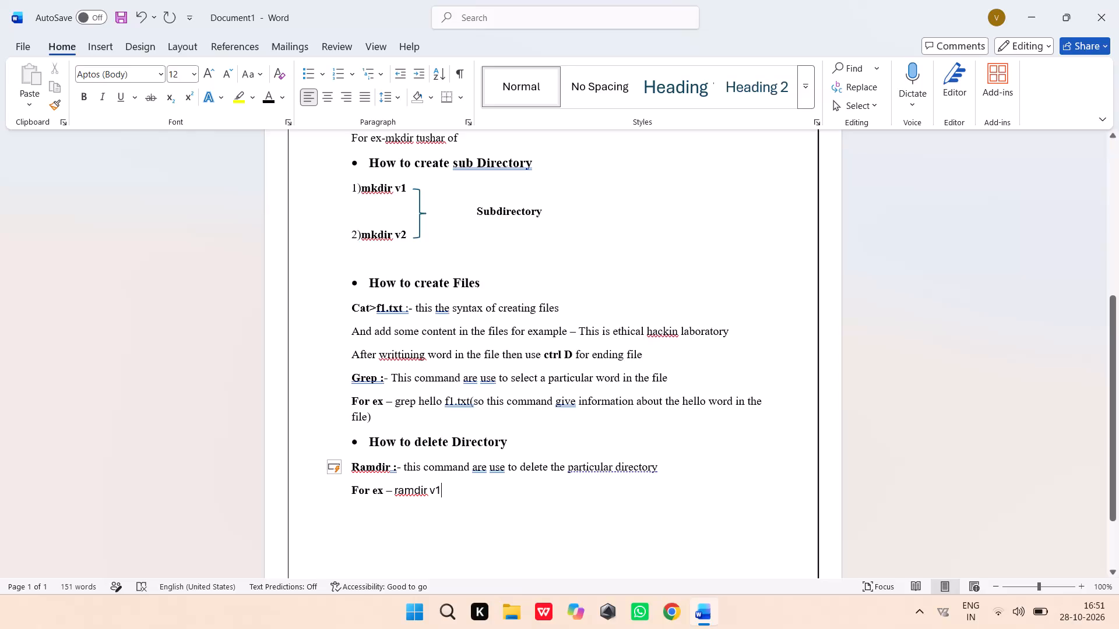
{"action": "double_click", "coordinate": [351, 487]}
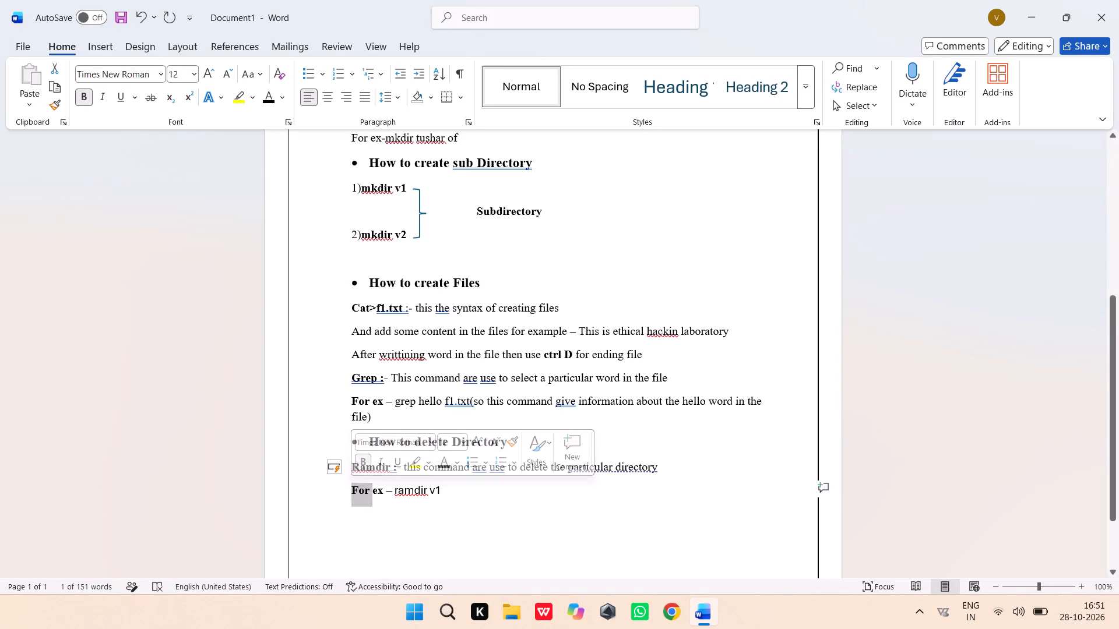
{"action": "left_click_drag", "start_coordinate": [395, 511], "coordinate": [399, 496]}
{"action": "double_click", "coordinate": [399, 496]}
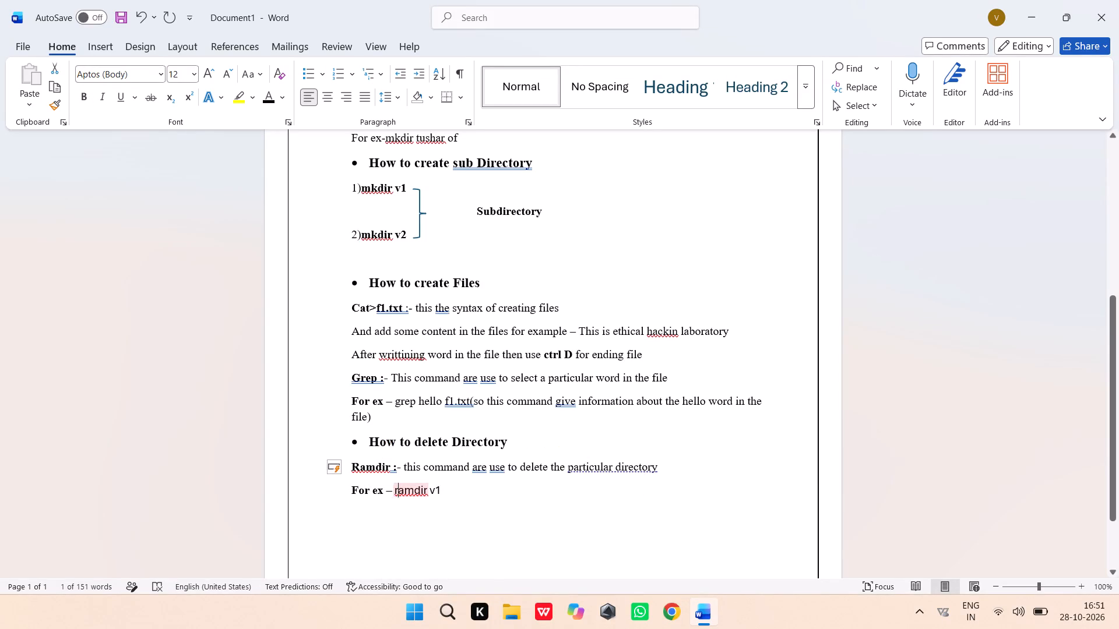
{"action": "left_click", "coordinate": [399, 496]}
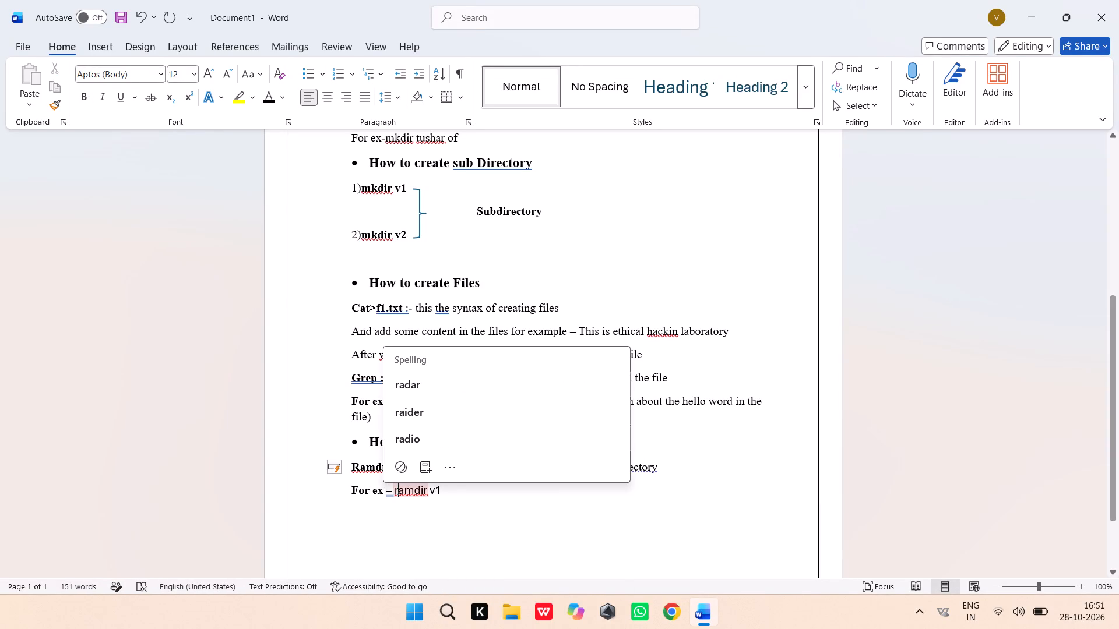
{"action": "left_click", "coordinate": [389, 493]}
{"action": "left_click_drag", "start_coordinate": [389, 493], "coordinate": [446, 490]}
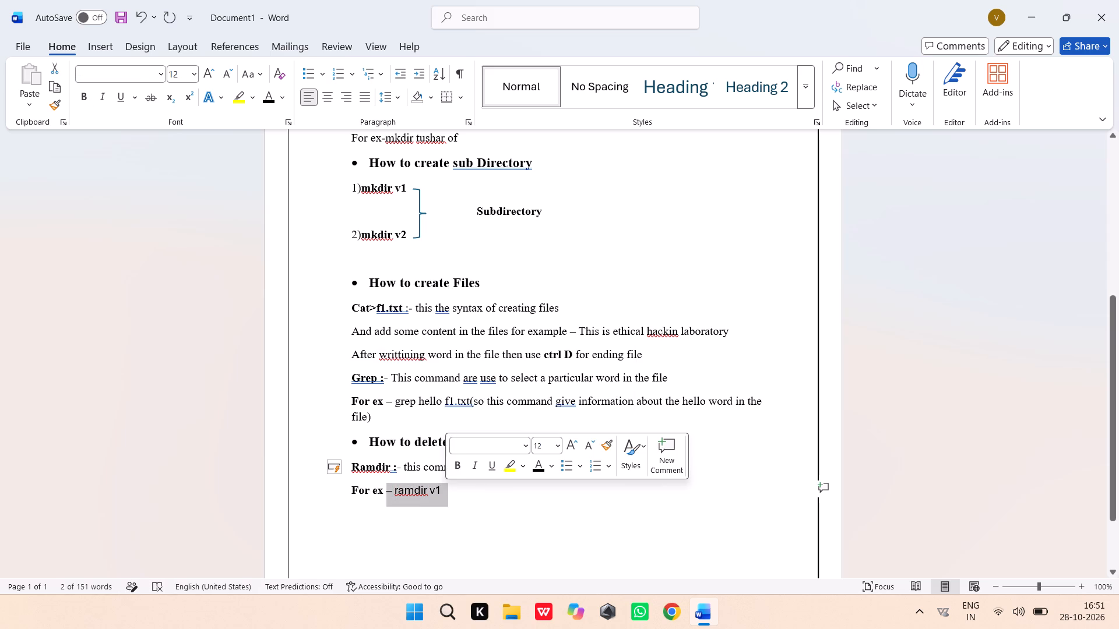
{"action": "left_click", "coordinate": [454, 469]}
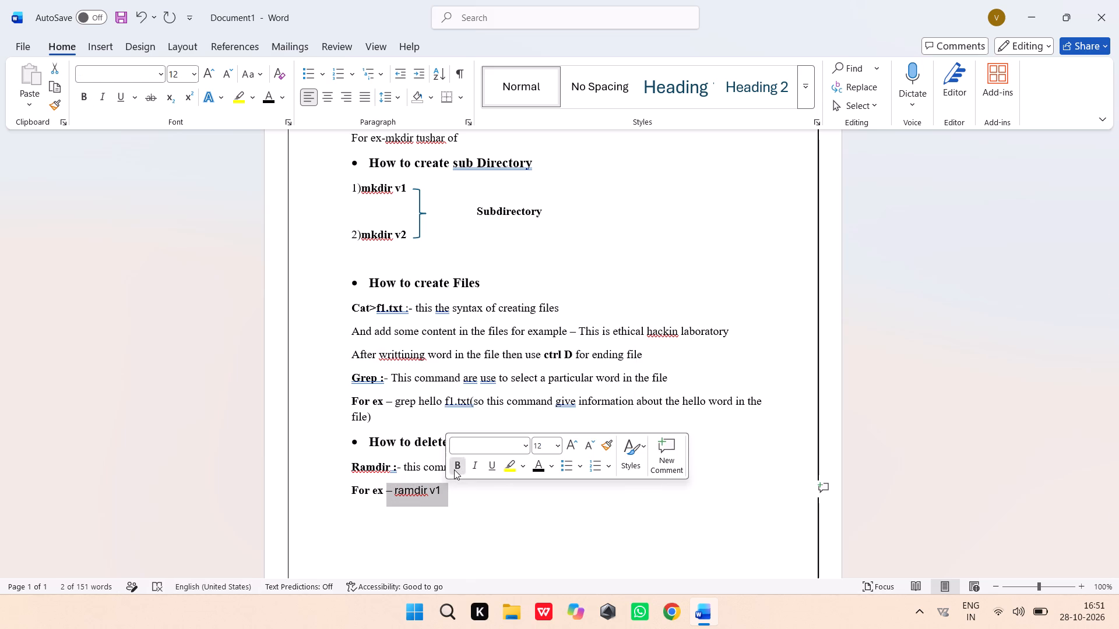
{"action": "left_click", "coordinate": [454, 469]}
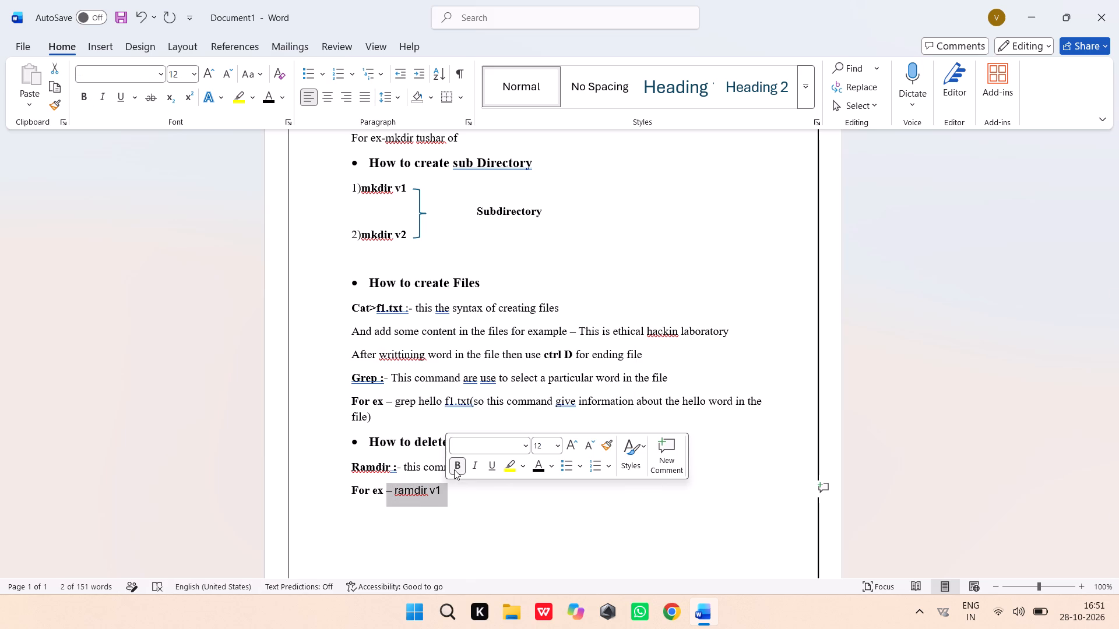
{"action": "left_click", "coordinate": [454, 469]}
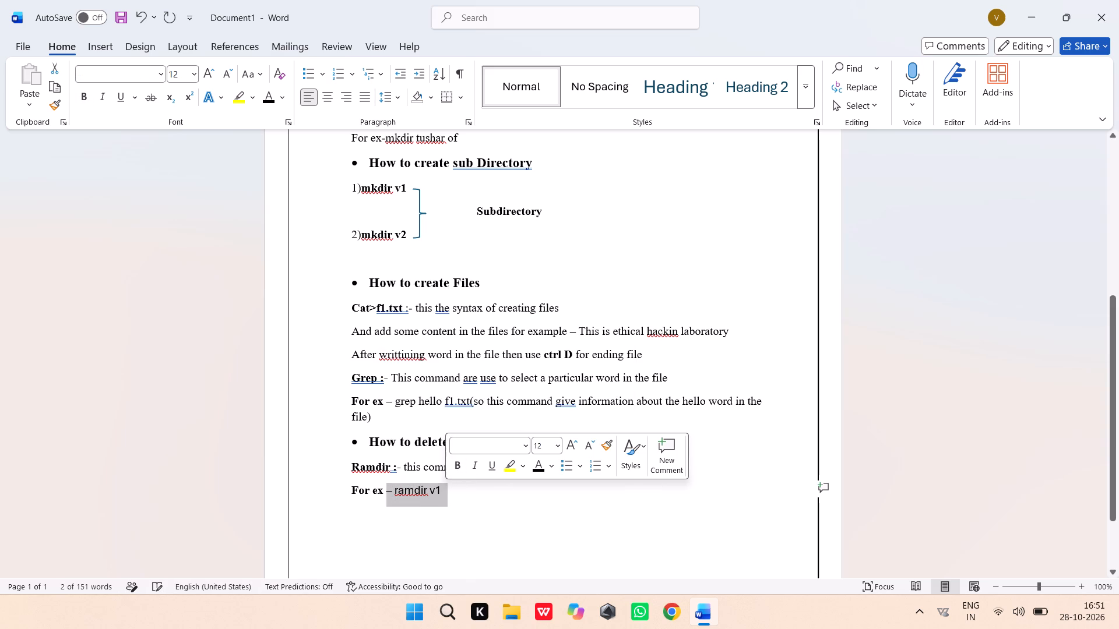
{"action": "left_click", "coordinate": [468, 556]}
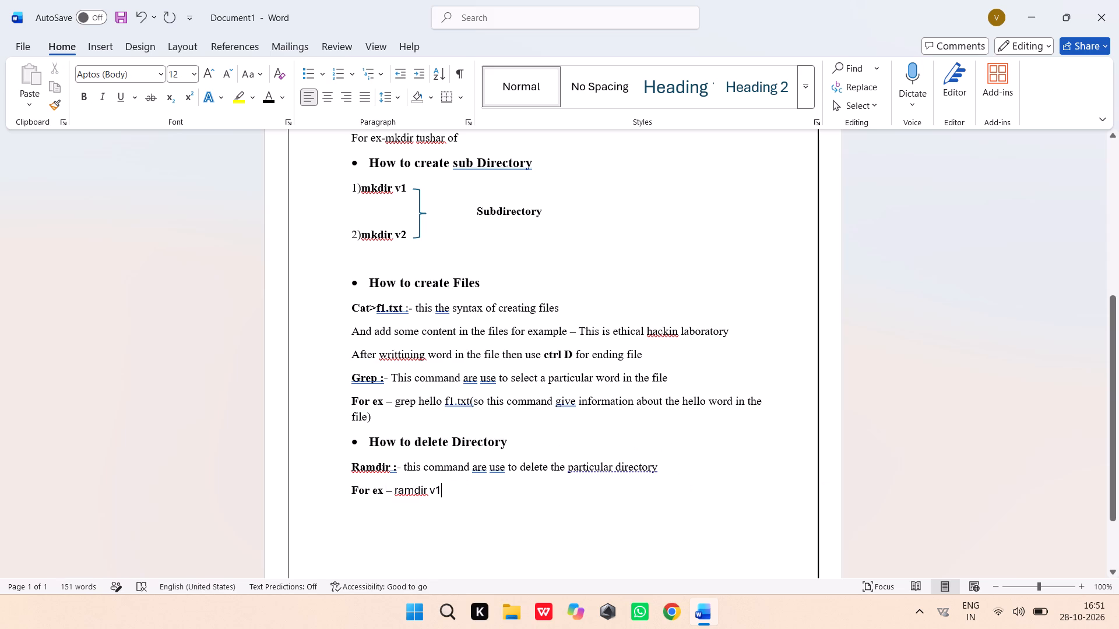
Start a new line after "For ex – ramdir v1" and insert a blank page there.
{"action": "key", "text": "Return"}
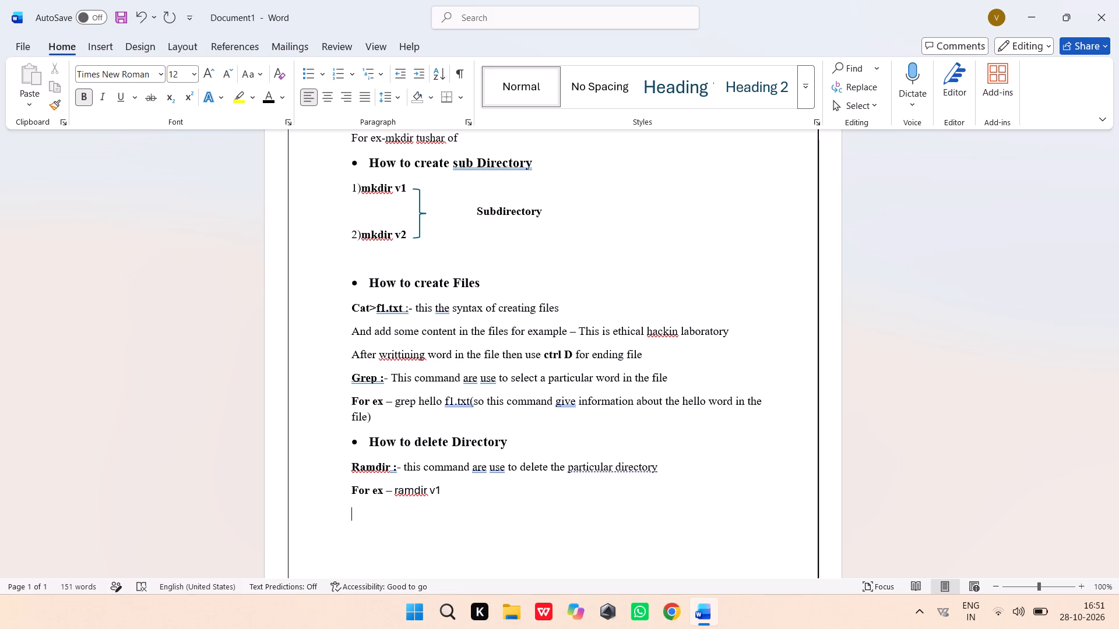
{"action": "scroll", "coordinate": [468, 556], "scroll_direction": "down", "scroll_amount": 6}
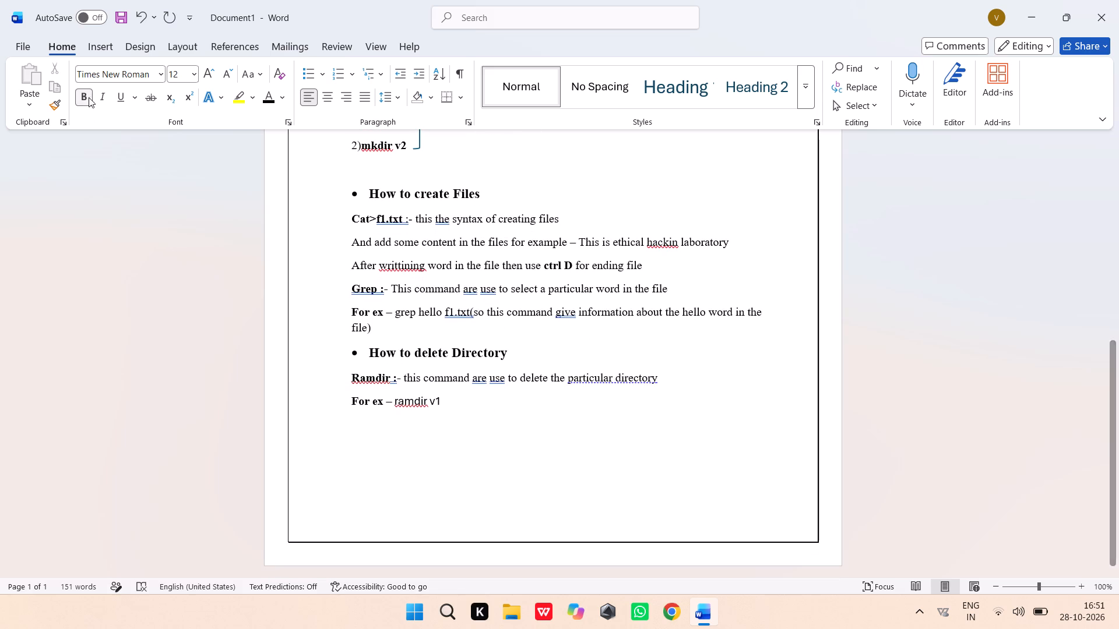
{"action": "left_click", "coordinate": [106, 47]}
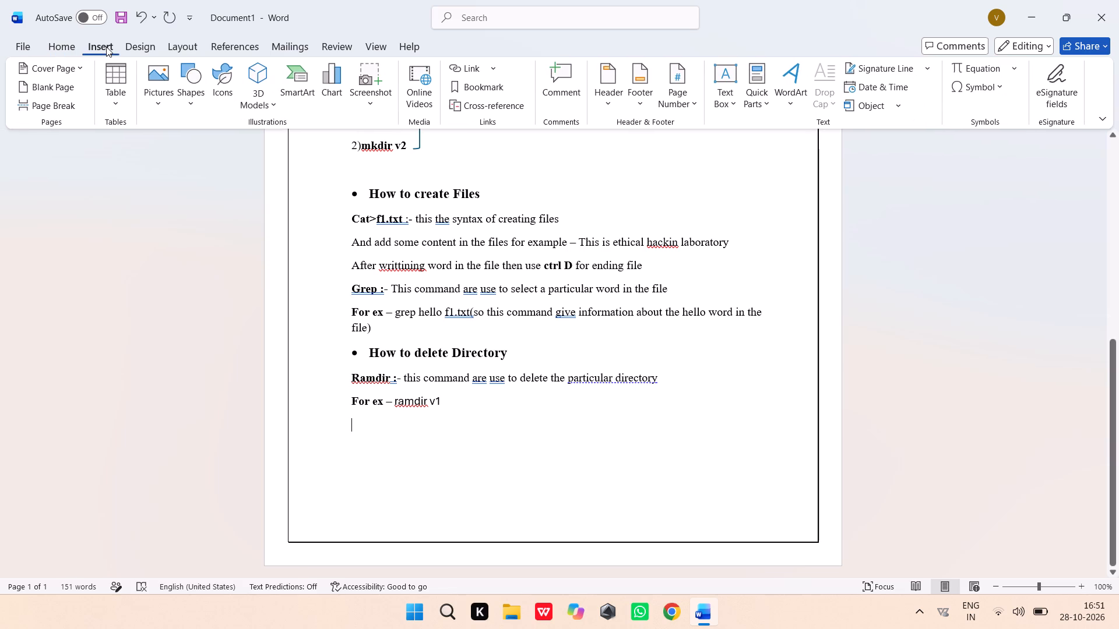
{"action": "left_click", "coordinate": [49, 80]}
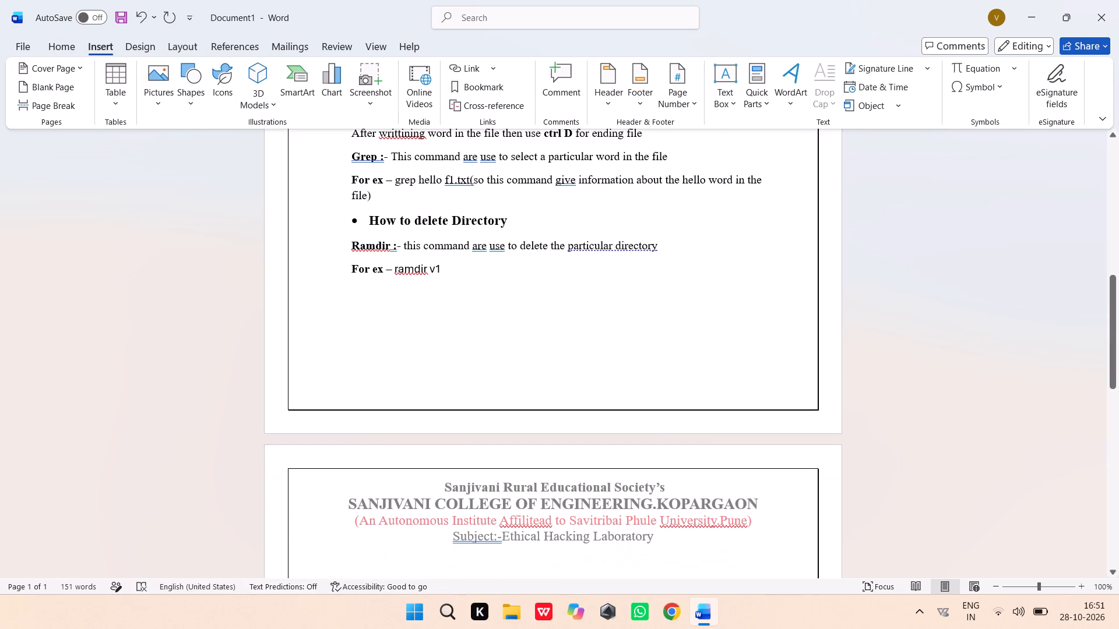
Enter the label "Mv source destination :-" on the second page, leaving one empty line above it.
{"action": "scroll", "coordinate": [391, 381], "scroll_direction": "down", "scroll_amount": 4}
{"action": "scroll", "coordinate": [397, 278], "scroll_direction": "up", "scroll_amount": 1}
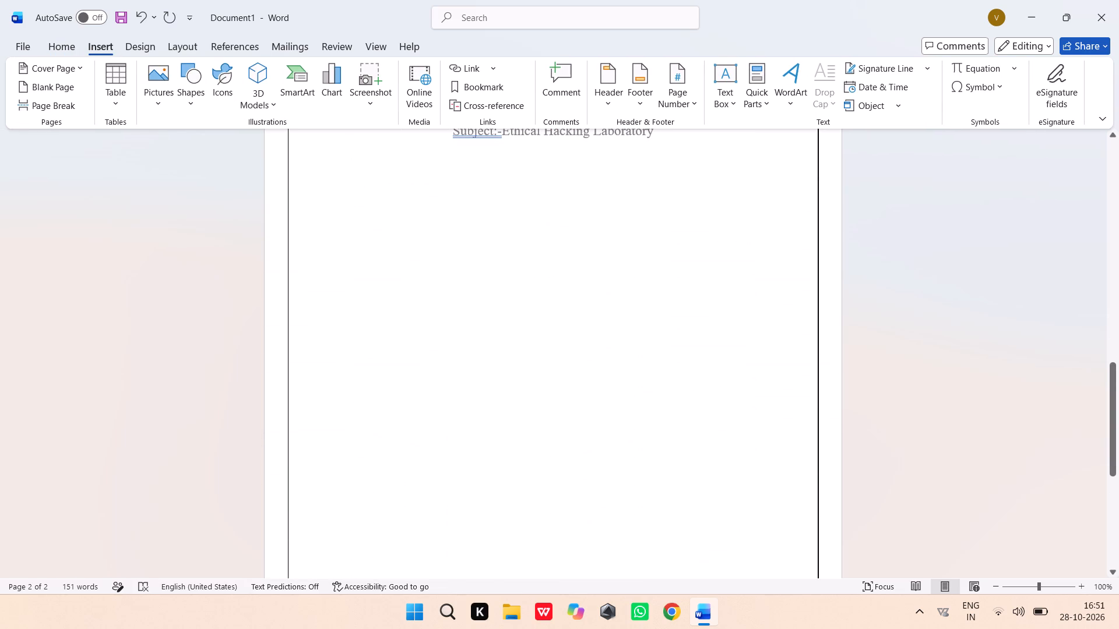
{"action": "scroll", "coordinate": [397, 278], "scroll_direction": "up", "scroll_amount": 1}
{"action": "left_click", "coordinate": [397, 278]}
{"action": "left_click", "coordinate": [387, 295]}
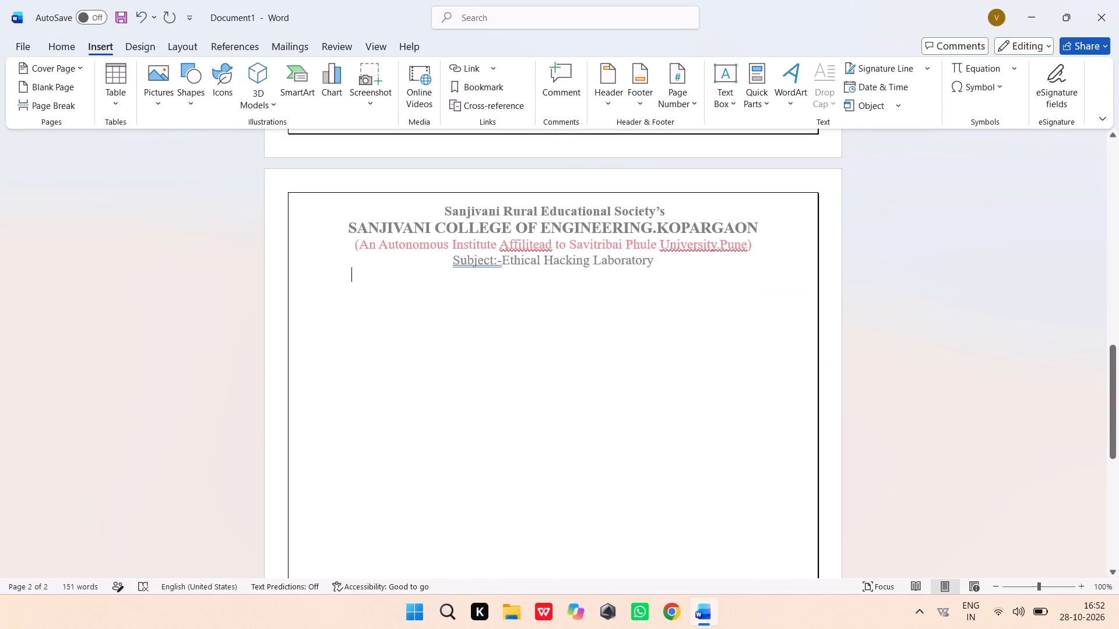
{"action": "key", "text": "Return"}
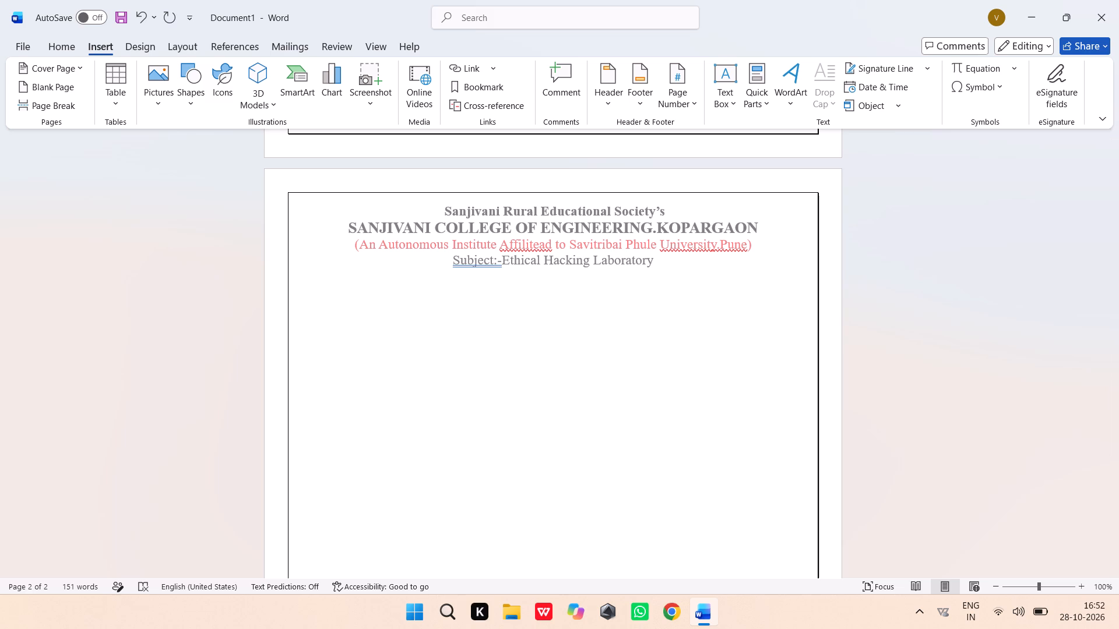
{"action": "key", "text": "shift+greater"}
{"action": "key", "text": "BackSpace"}
{"action": "type", "text": "mv"}
{"action": "key", "text": "space"}
{"action": "type", "text": "source destination"}
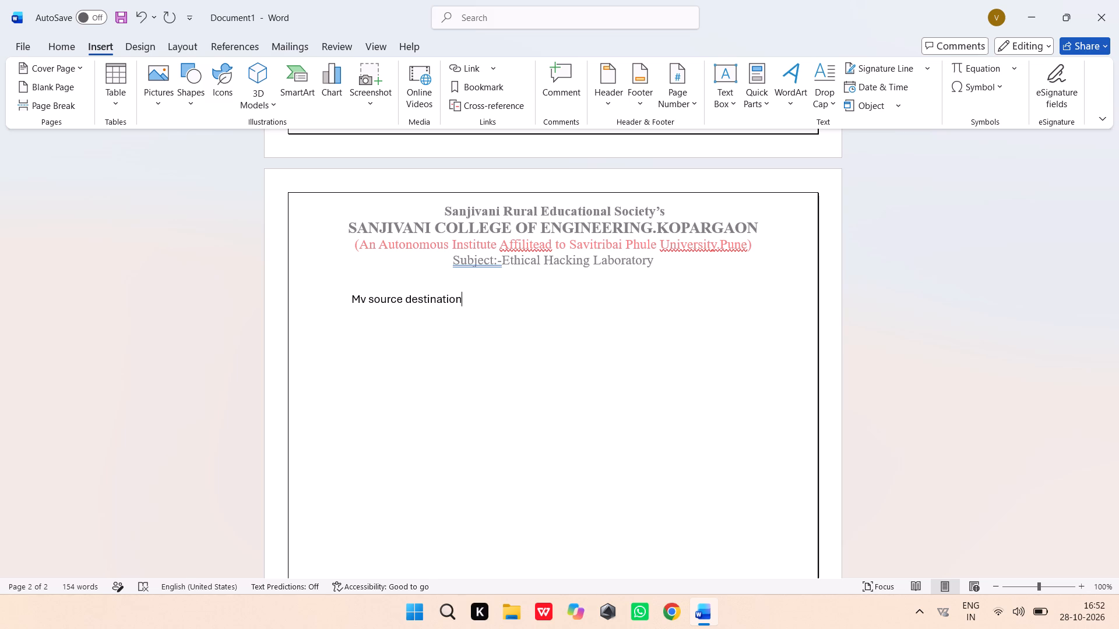
{"action": "key", "text": "shift+colon"}
{"action": "key", "text": "BackSpace"}
{"action": "key", "text": "space"}
{"action": "type", "text": ":-"}
{"action": "key", "text": "space"}
Add the description "it is not copy command it is relocated file from one location to another location" after "Mv source destination :-".
{"action": "type", "text": "it is not copy command"}
{"action": "key", "text": "space"}
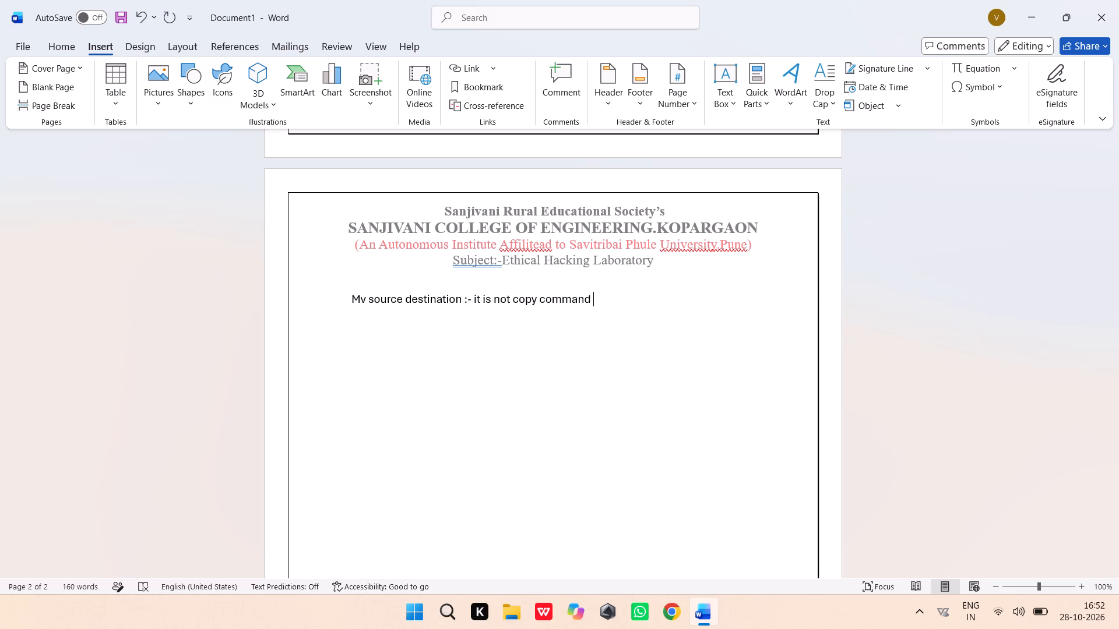
{"action": "type", "text": "it is relo"}
{"action": "type", "text": "cated"}
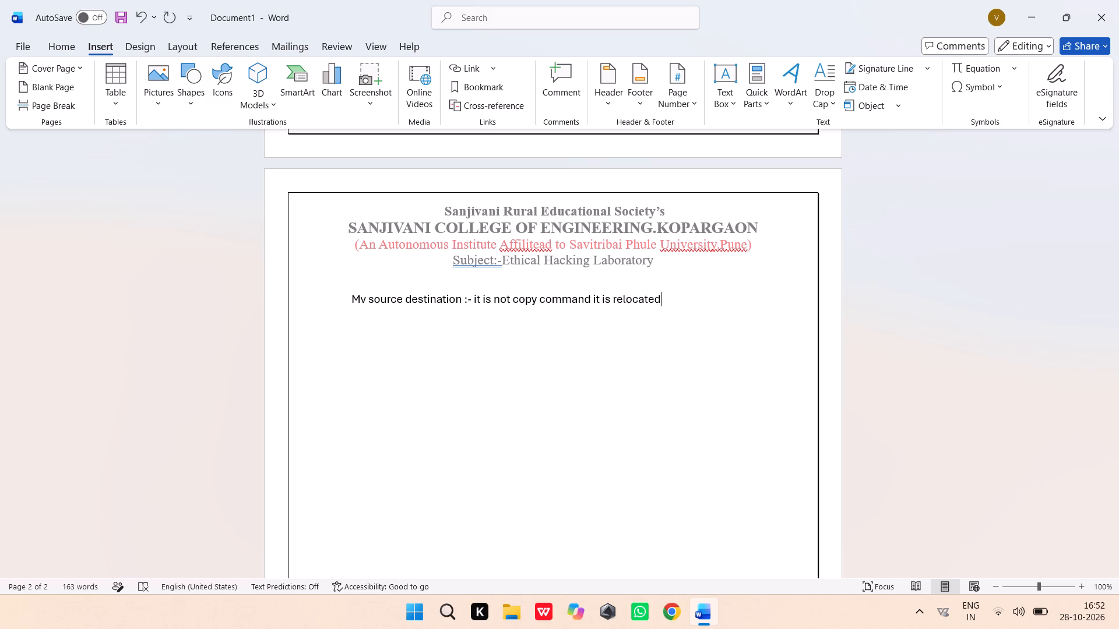
{"action": "key", "text": "space"}
{"action": "type", "text": "file from one location to another"}
{"action": "key", "text": "space"}
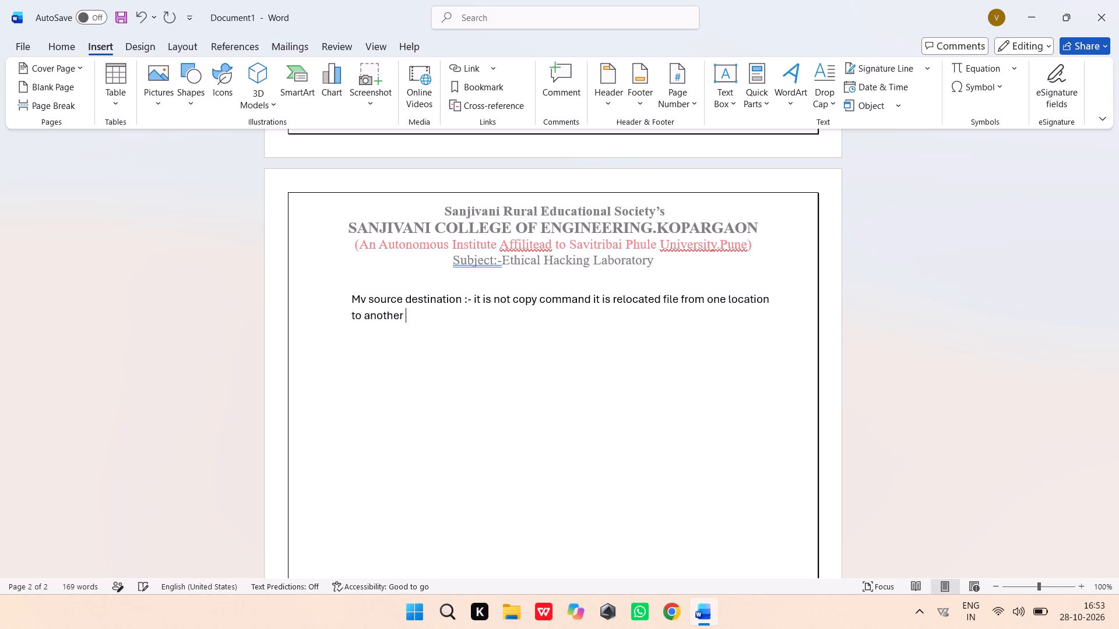
{"action": "type", "text": "location"}
Make only the label "Mv source destination :-" on the second page bold.
{"action": "left_click", "coordinate": [350, 298]}
{"action": "left_click_drag", "start_coordinate": [350, 298], "coordinate": [471, 303]}
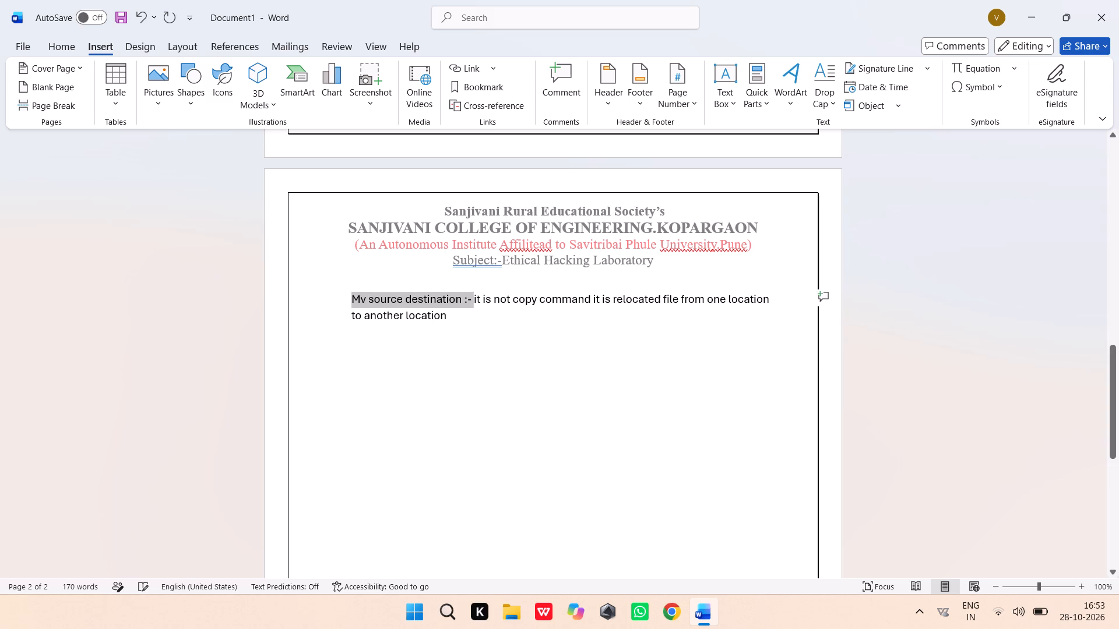
{"action": "left_click_drag", "start_coordinate": [471, 303], "coordinate": [470, 303]}
{"action": "left_click", "coordinate": [481, 279]}
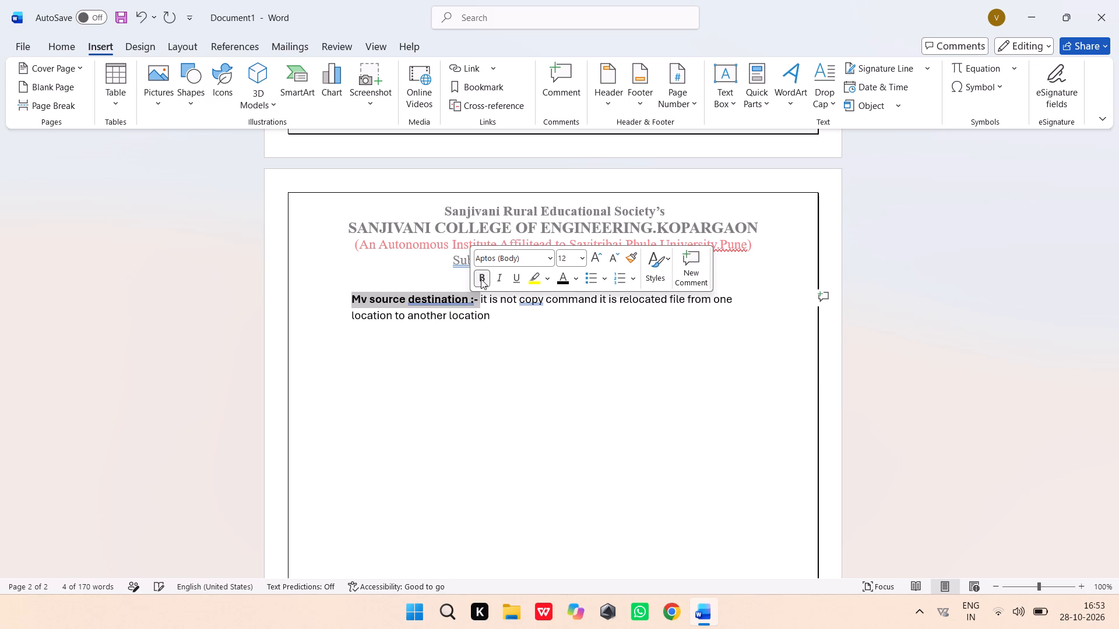
{"action": "left_click", "coordinate": [456, 362]}
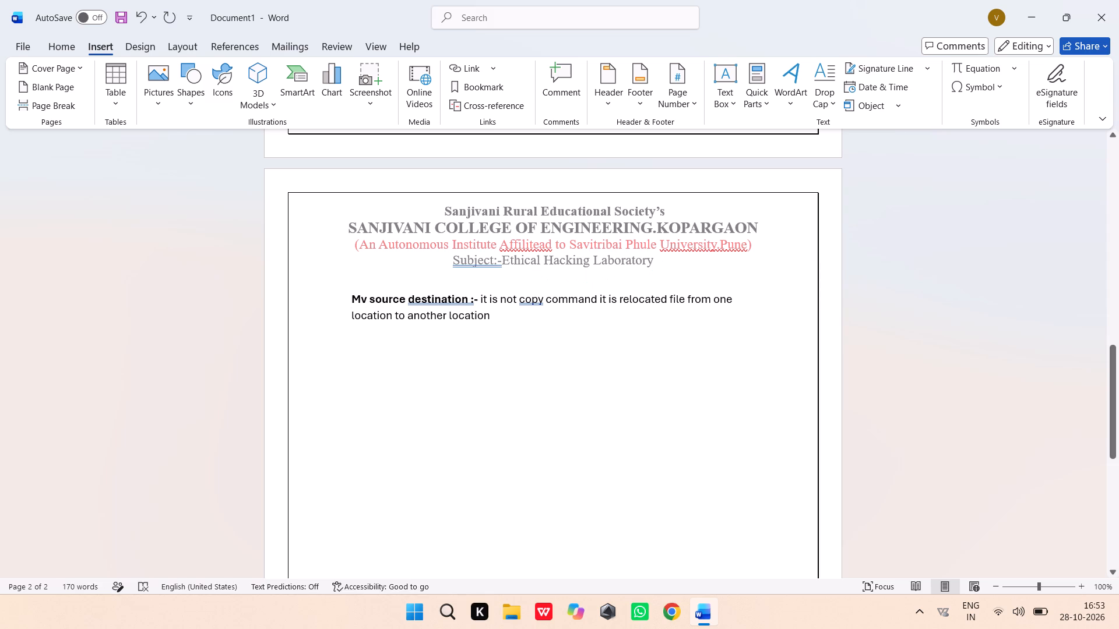
Start a new line below the Mv description and enter the label "Cp source destination :-".
{"action": "left_click", "coordinate": [501, 323]}
{"action": "key", "text": "Return"}
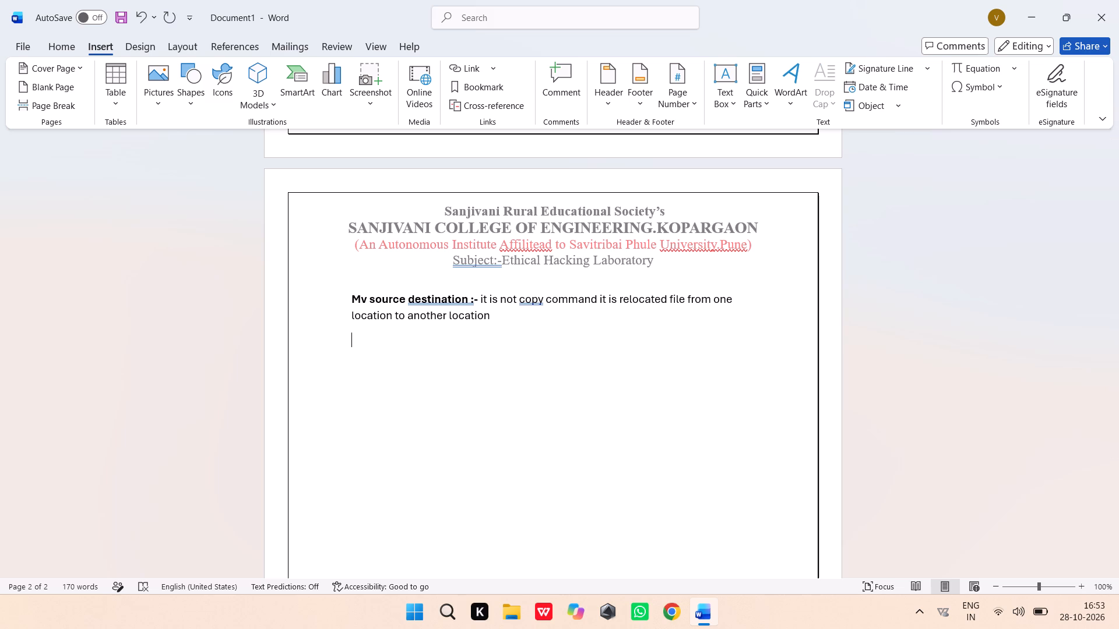
{"action": "type", "text": "cp source"}
{"action": "key", "text": "space"}
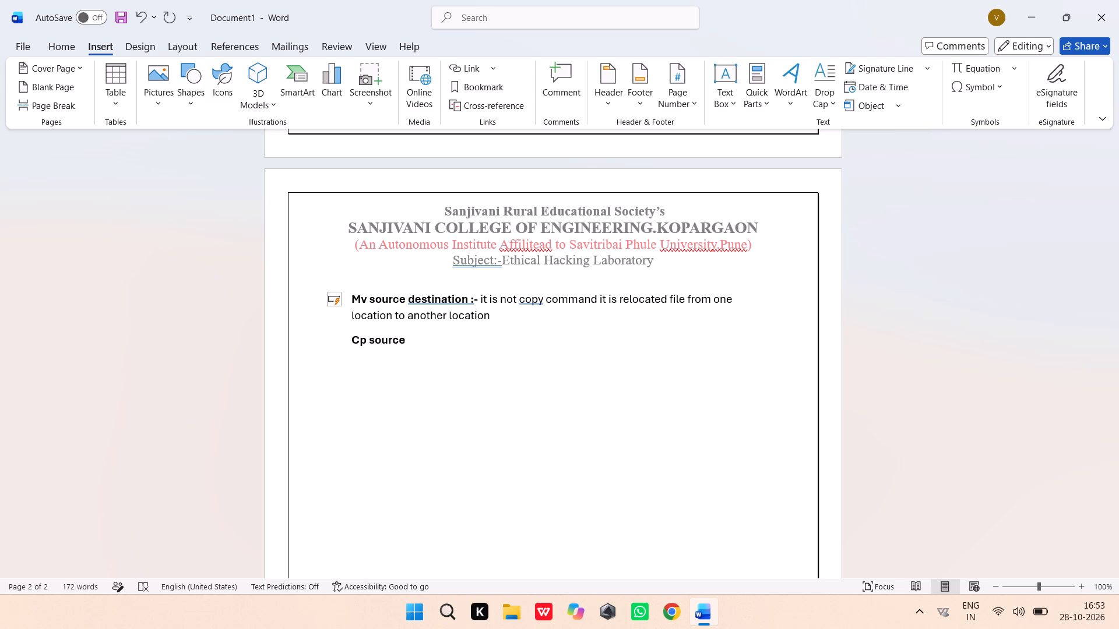
{"action": "type", "text": "destination"}
{"action": "key", "text": "space"}
{"action": "key", "text": "shift+colon"}
{"action": "type", "text": "-"}
{"action": "key", "text": "space"}
Add the description "create a copy store then paste inanother" after the "Cp source destination :-" label.
{"action": "type", "text": "create"}
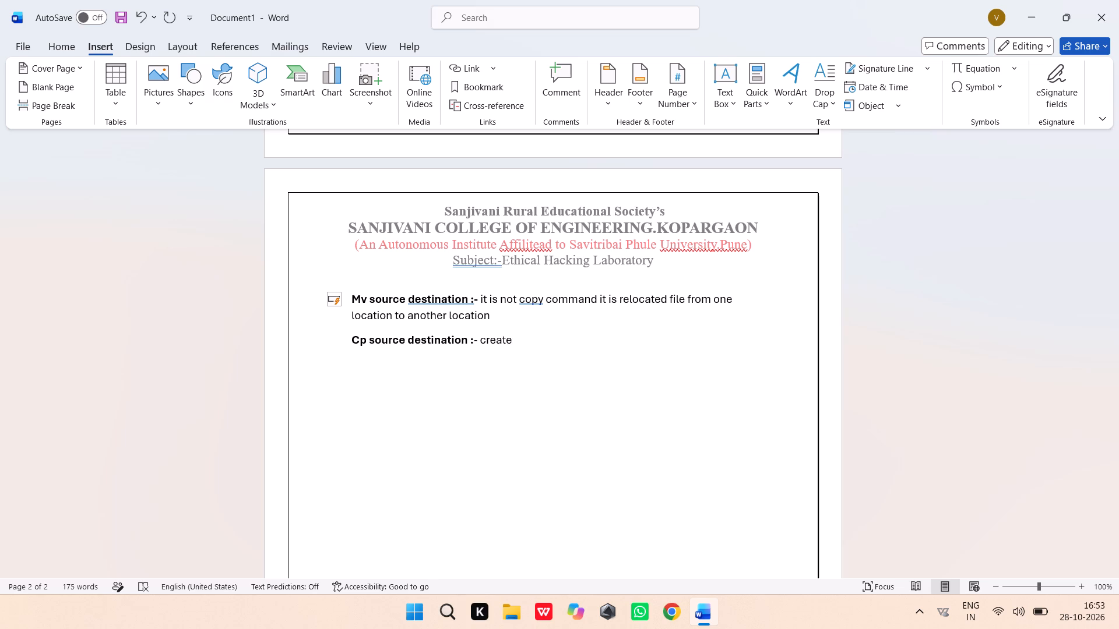
{"action": "key", "text": "space"}
{"action": "type", "text": "a copy"}
{"action": "key", "text": "space"}
{"action": "type", "text": "store"}
{"action": "key", "text": "space"}
{"action": "type", "text": "then"}
{"action": "key", "text": "space"}
{"action": "type", "text": "paste in"}
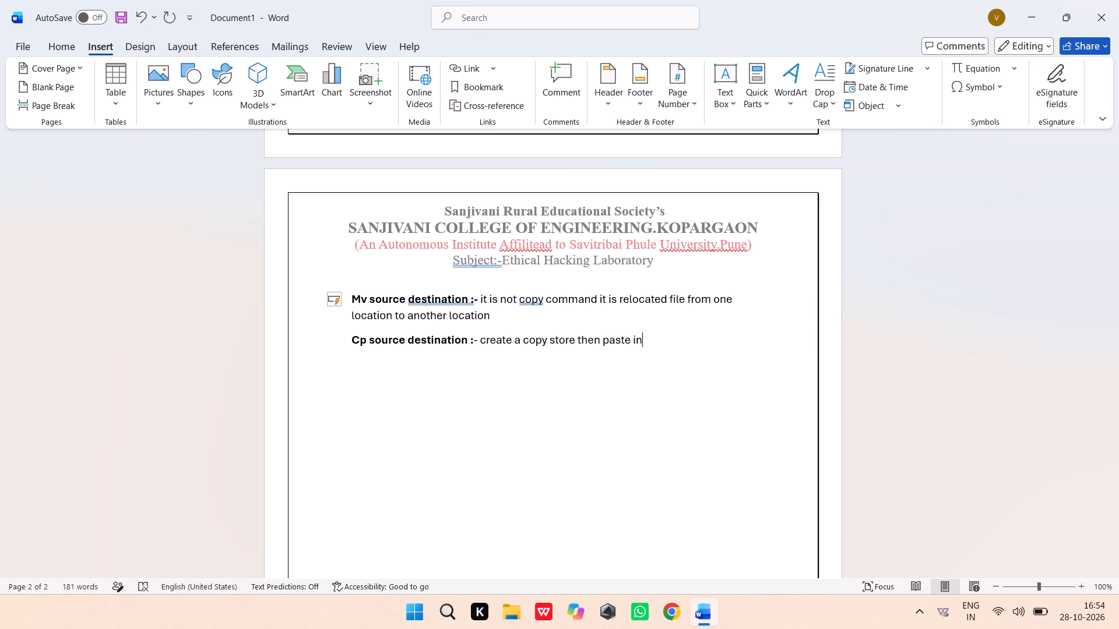
{"action": "type", "text": "another"}
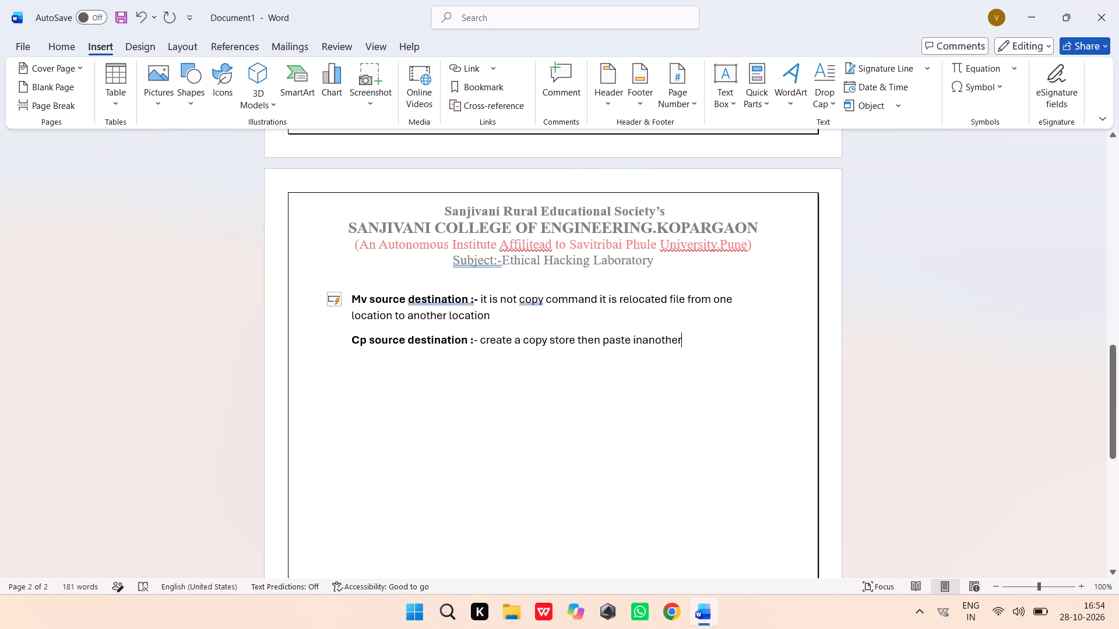
Start a new line below the Cp description and enter the label "Man grep :-".
{"action": "key", "text": "Return"}
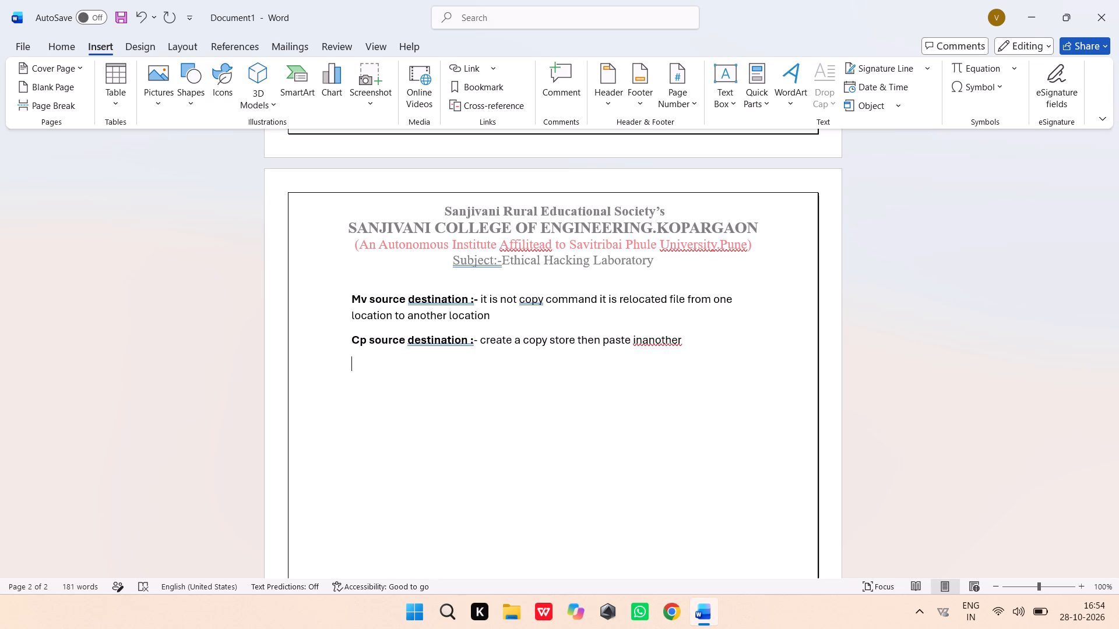
{"action": "type", "text": "man"}
{"action": "key", "text": "space"}
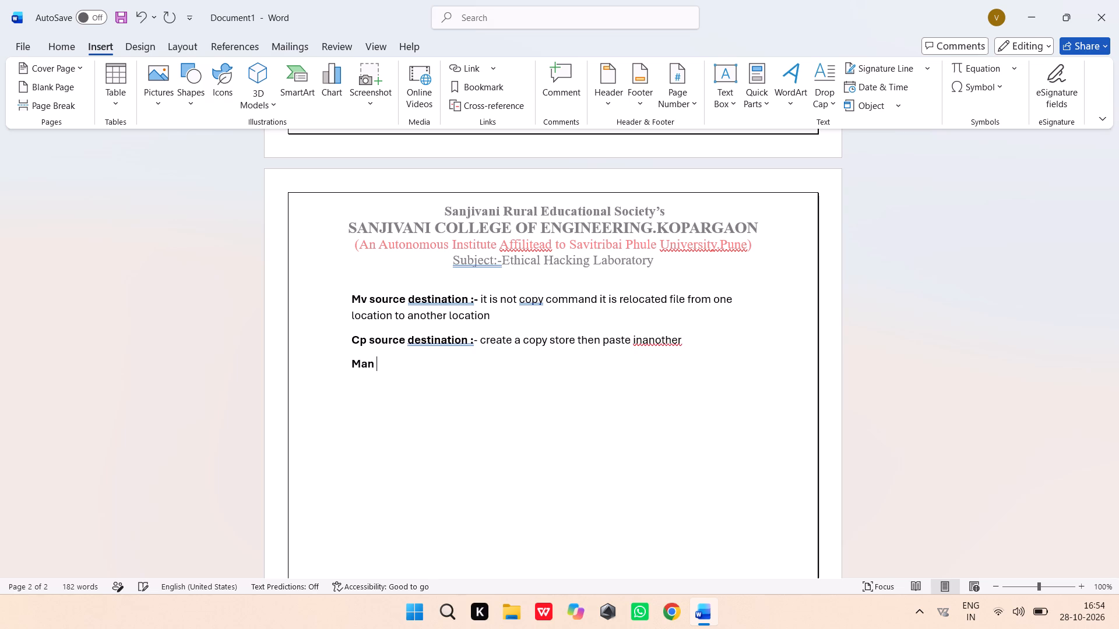
{"action": "type", "text": "gr"}
{"action": "type", "text": "ep"}
{"action": "key", "text": "space"}
{"action": "type", "text": ":-"}
{"action": "key", "text": "space"}
{"action": "key", "text": "space"}
Add the description "provide information about that command those you written after man command" after the "Man grep :-" label.
{"action": "type", "text": "pro"}
{"action": "type", "text": "vide"}
{"action": "key", "text": "space"}
{"action": "type", "text": "information"}
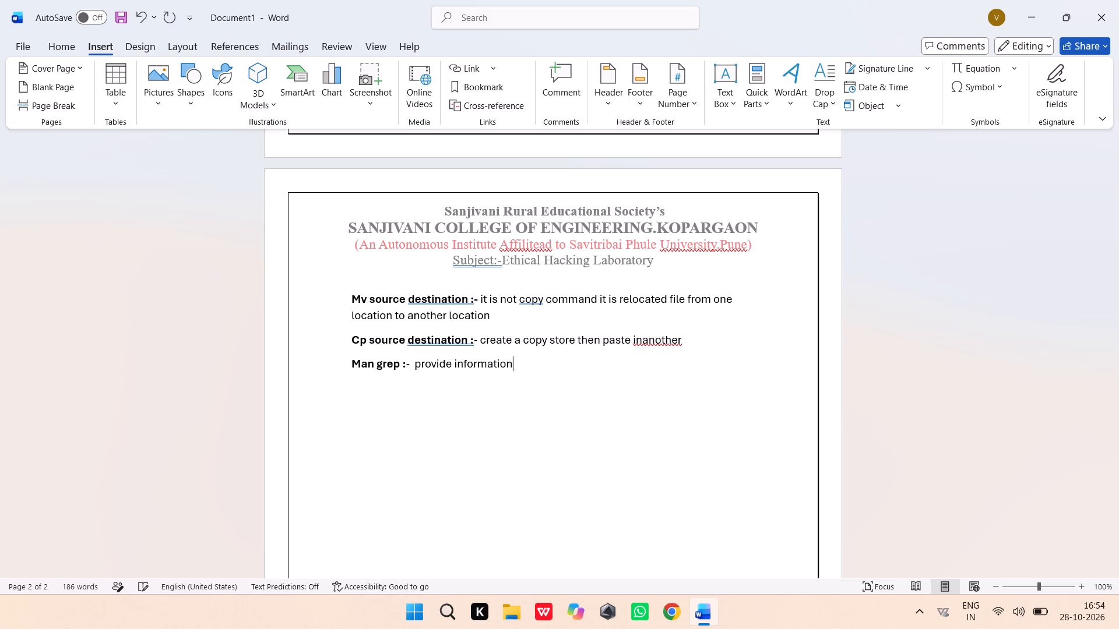
{"action": "key", "text": "space"}
{"action": "type", "text": "about"}
{"action": "key", "text": "space"}
{"action": "type", "text": "that"}
{"action": "key", "text": "space"}
{"action": "type", "text": "command"}
{"action": "key", "text": "space"}
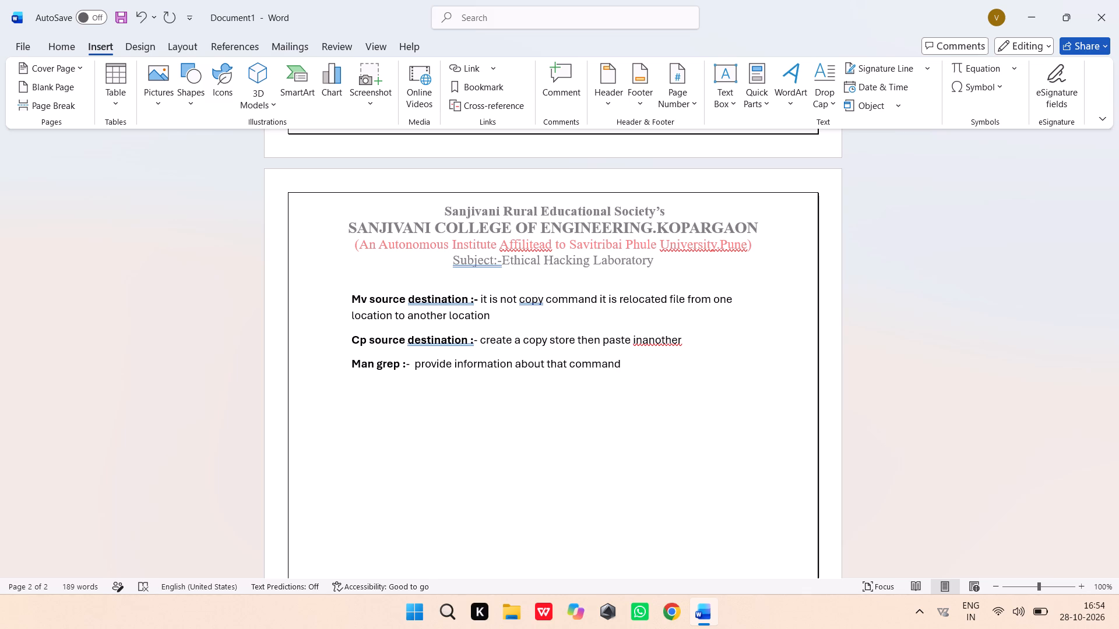
{"action": "type", "text": "those"}
{"action": "key", "text": "space"}
{"action": "type", "text": "you"}
{"action": "key", "text": "space"}
{"action": "type", "text": "written"}
{"action": "key", "text": "space"}
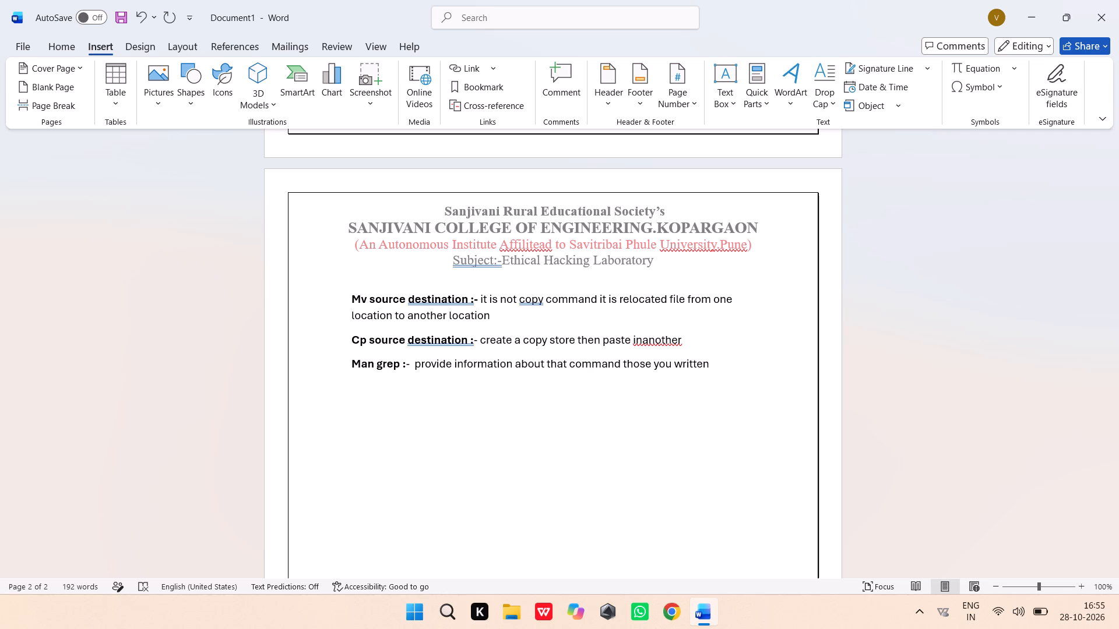
{"action": "type", "text": "after"}
{"action": "key", "text": "space"}
{"action": "type", "text": "man command"}
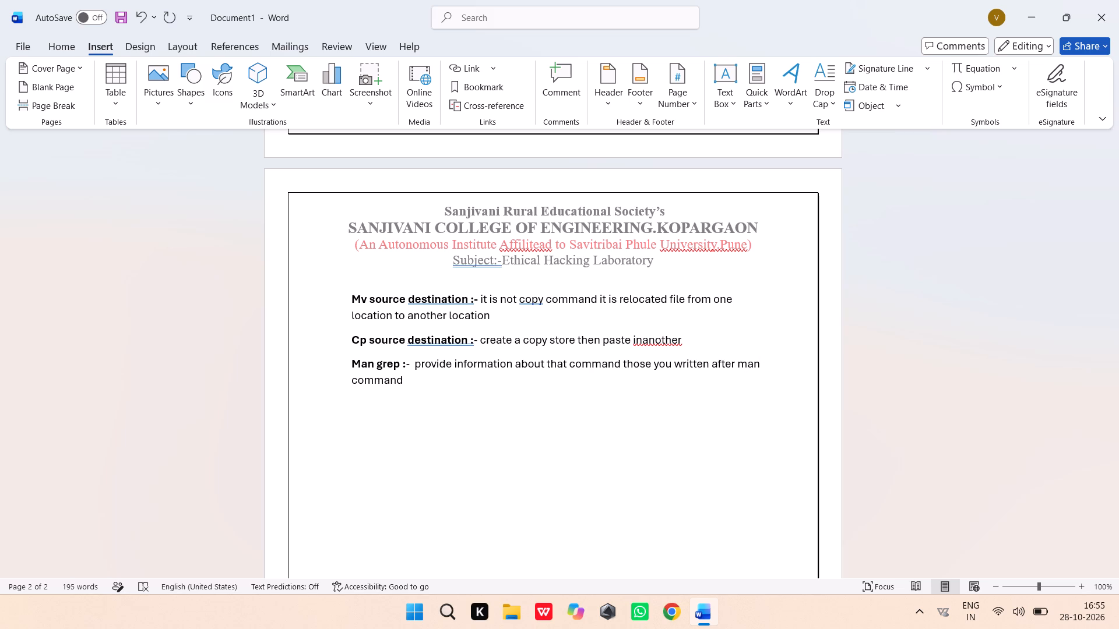
Start a new line below the Man grep description and enter the label "Ping :-".
{"action": "key", "text": "Return"}
{"action": "type", "text": "pin"}
{"action": "key", "text": "g"}
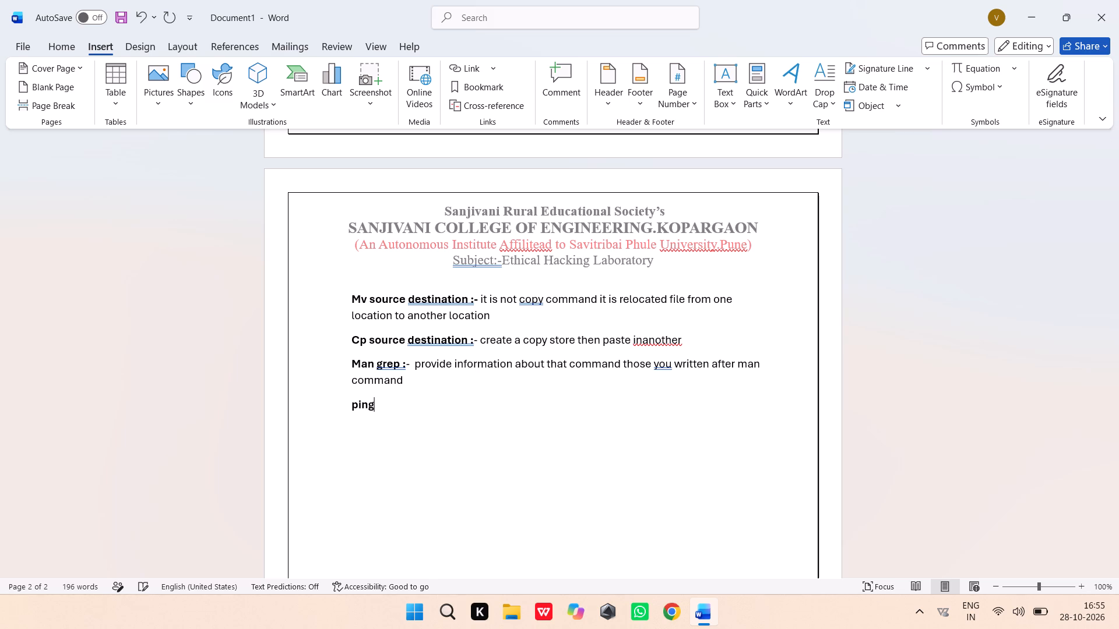
{"action": "key", "text": "space"}
{"action": "type", "text": ";"}
{"action": "key", "text": "minus"}
{"action": "key", "text": "BackSpace"}
{"action": "key", "text": "BackSpace"}
{"action": "key", "text": "shift+colon"}
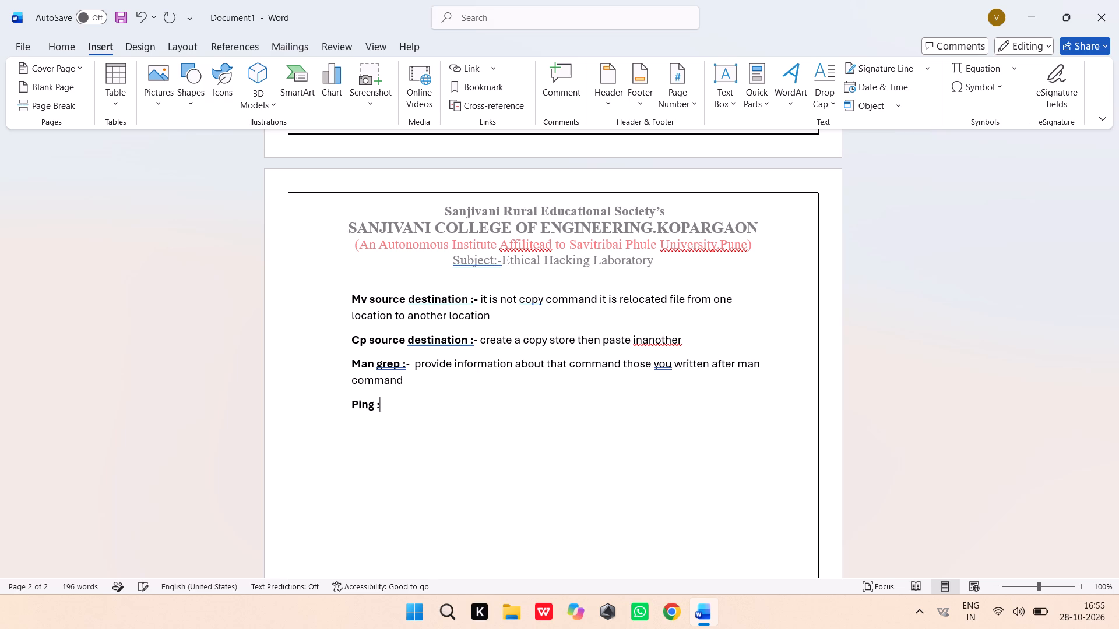
{"action": "type", "text": "-"}
{"action": "key", "text": "space"}
Add the description "this command are use to check the internet connection or to check the wheather host is active or not" after the "Ping :-" label.
{"action": "type", "text": "this command are use to check"}
{"action": "key", "text": "space"}
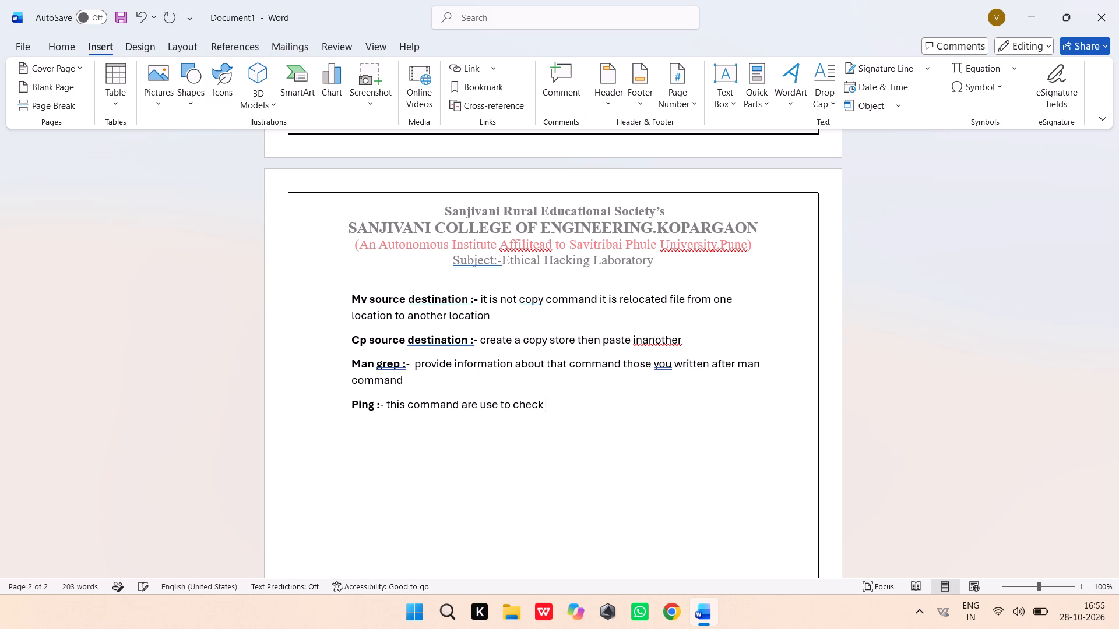
{"action": "type", "text": "the"}
{"action": "key", "text": "space"}
{"action": "type", "text": "internet connection"}
{"action": "key", "text": "space"}
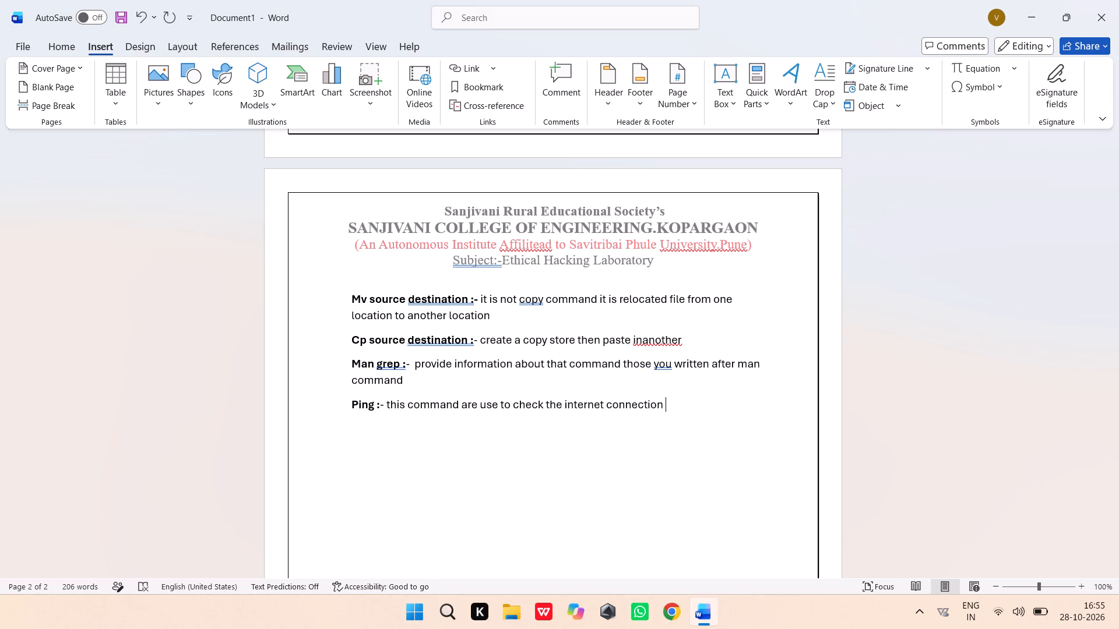
{"action": "type", "text": "or"}
{"action": "key", "text": "space"}
{"action": "type", "text": "to check the"}
{"action": "key", "text": "space"}
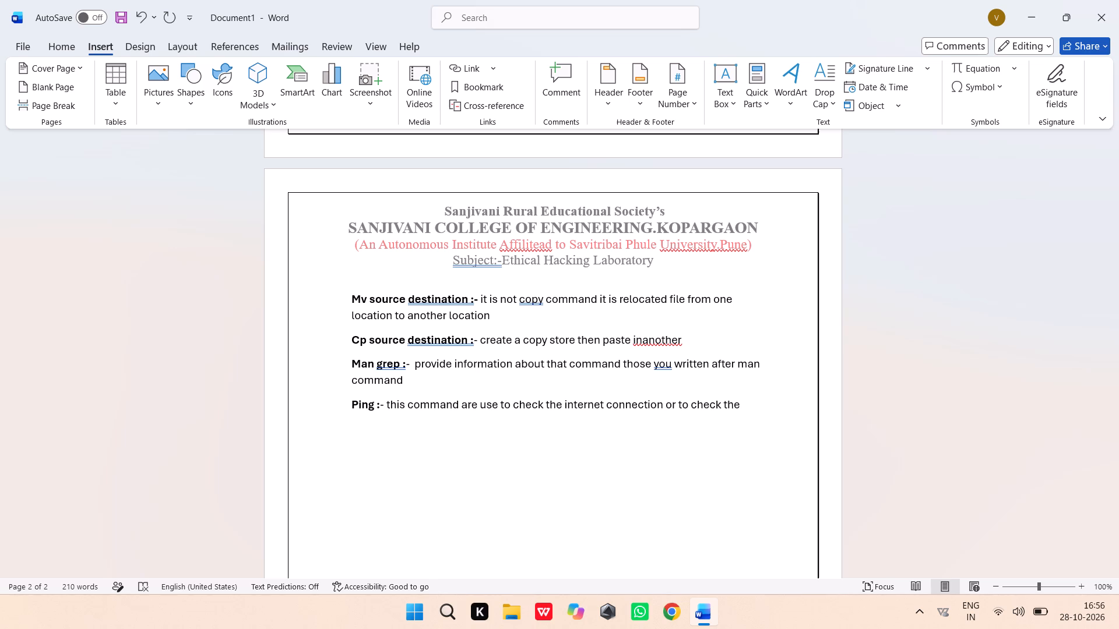
{"action": "type", "text": "wheather"}
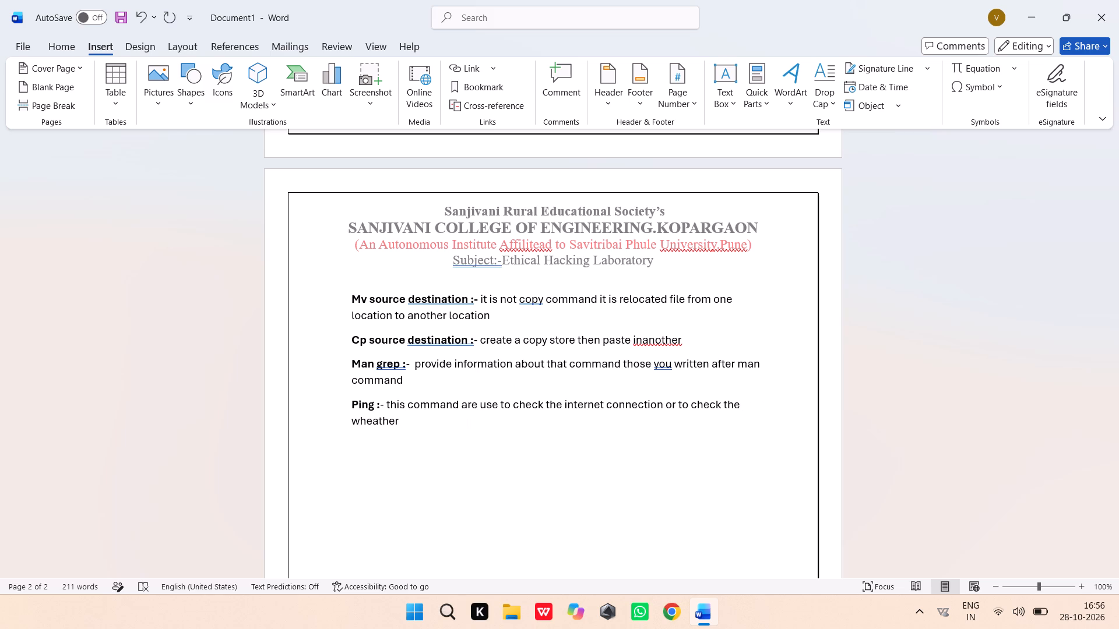
{"action": "key", "text": "space"}
{"action": "type", "text": "host is"}
{"action": "key", "text": "space"}
{"action": "type", "text": "ac"}
{"action": "type", "text": "tive"}
{"action": "key", "text": "space"}
{"action": "type", "text": "or not"}
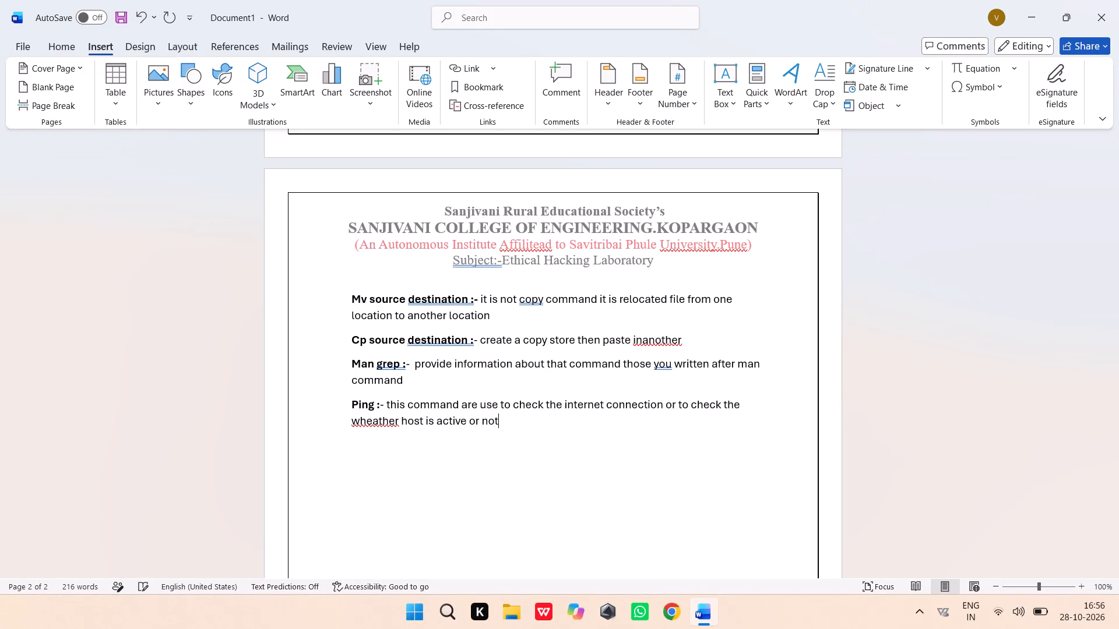
Start a new line below the Ping description and enter the label "If config :-".
{"action": "key", "text": "Return"}
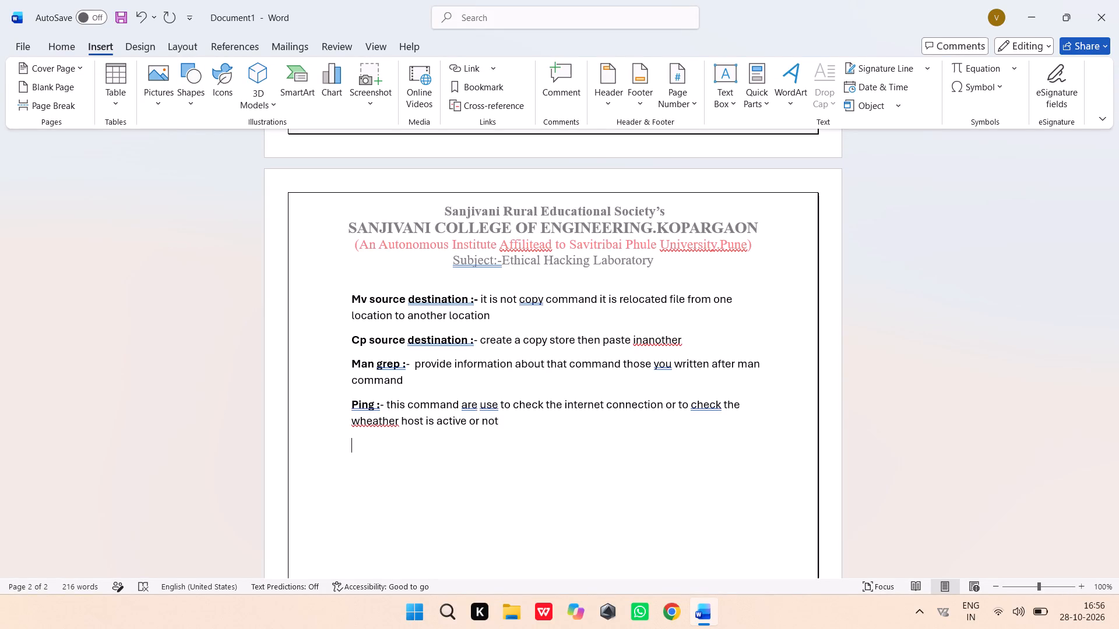
{"action": "type", "text": "if"}
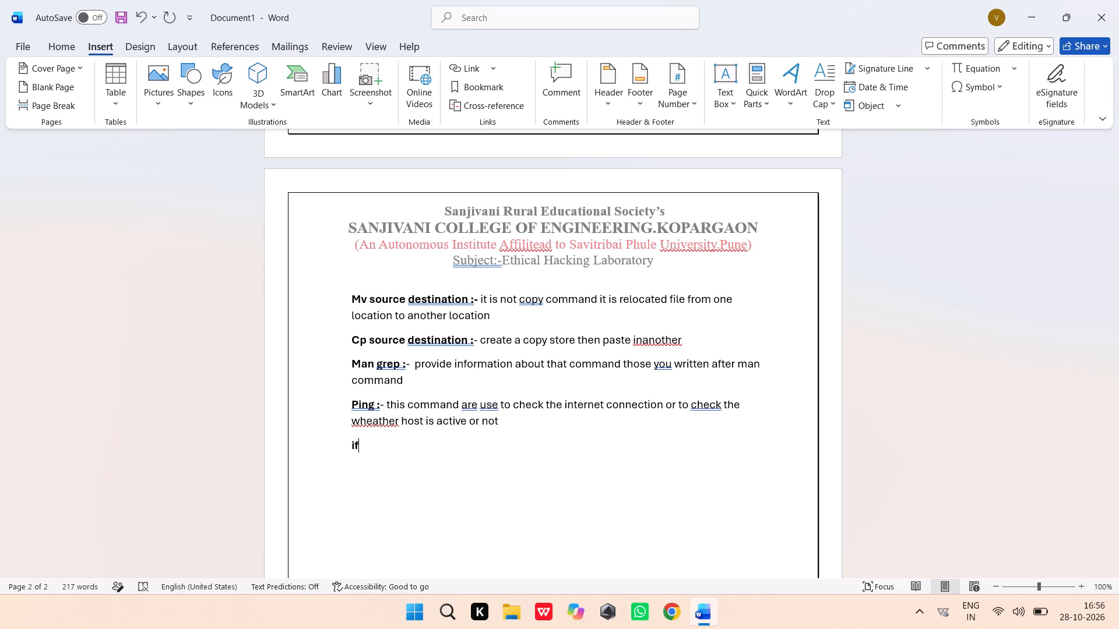
{"action": "key", "text": "space"}
{"action": "type", "text": "config"}
{"action": "key", "text": "space"}
{"action": "type", "text": ":-"}
{"action": "key", "text": "space"}
Enter the text "this command display the network interfaces use" after the "If config :-" label.
{"action": "type", "text": "this command display the network"}
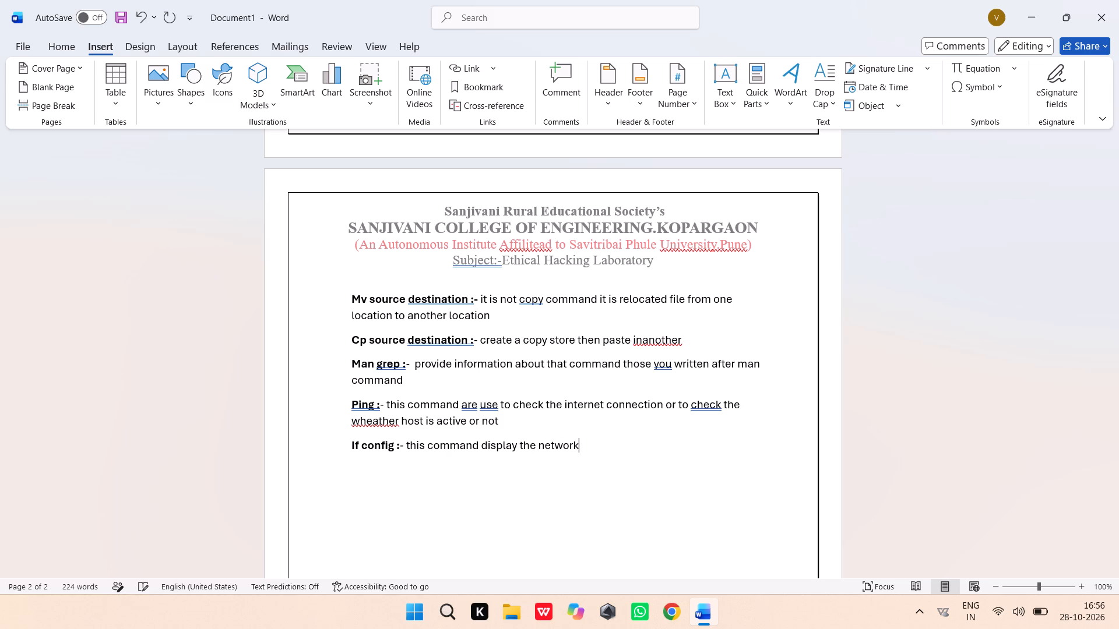
{"action": "key", "text": "space"}
{"action": "type", "text": "interfaces"}
{"action": "key", "text": "space"}
{"action": "type", "text": "use"}
{"action": "key", "text": "space"}
Replace the wording after "this command" in the If config description with "is use to display network interfaces connected to the system".
{"action": "key", "text": "BackSpace"}
{"action": "key", "text": "BackSpace"}
{"action": "key", "text": "BackSpace"}
{"action": "key", "text": "BackSpace"}
{"action": "key", "text": "BackSpace"}
{"action": "key", "text": "BackSpace"}
{"action": "key", "text": "BackSpace"}
{"action": "key", "text": "BackSpace"}
{"action": "key", "text": "BackSpace"}
{"action": "key", "text": "BackSpace"}
{"action": "key", "text": "BackSpace"}
{"action": "key", "text": "BackSpace"}
{"action": "key", "text": "BackSpace"}
{"action": "key", "text": "BackSpace"}
{"action": "key", "text": "BackSpace"}
{"action": "key", "text": "BackSpace"}
{"action": "key", "text": "BackSpace"}
{"action": "key", "text": "BackSpace"}
{"action": "key", "text": "BackSpace"}
{"action": "key", "text": "BackSpace"}
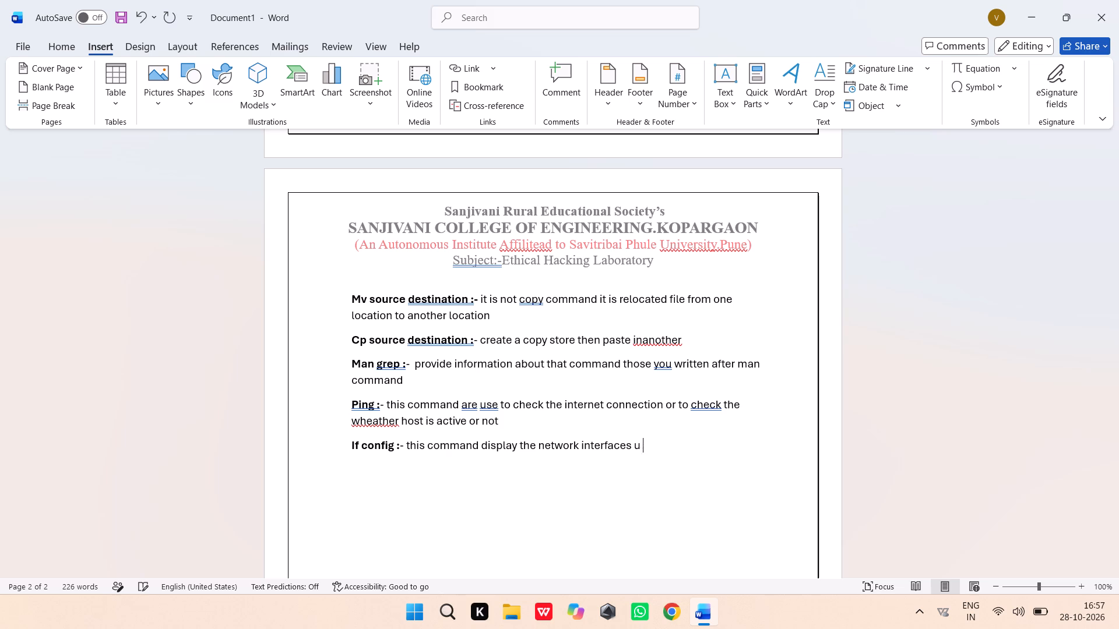
{"action": "key", "text": "BackSpace"}
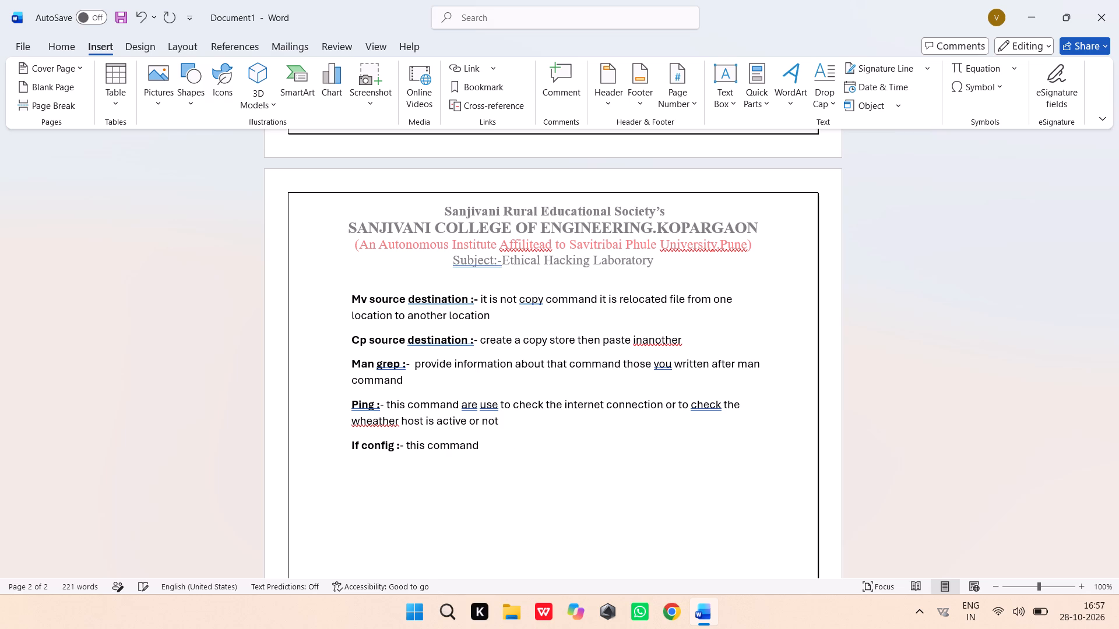
{"action": "type", "text": "is use to display"}
{"action": "key", "text": "space"}
{"action": "type", "text": "network interfaces"}
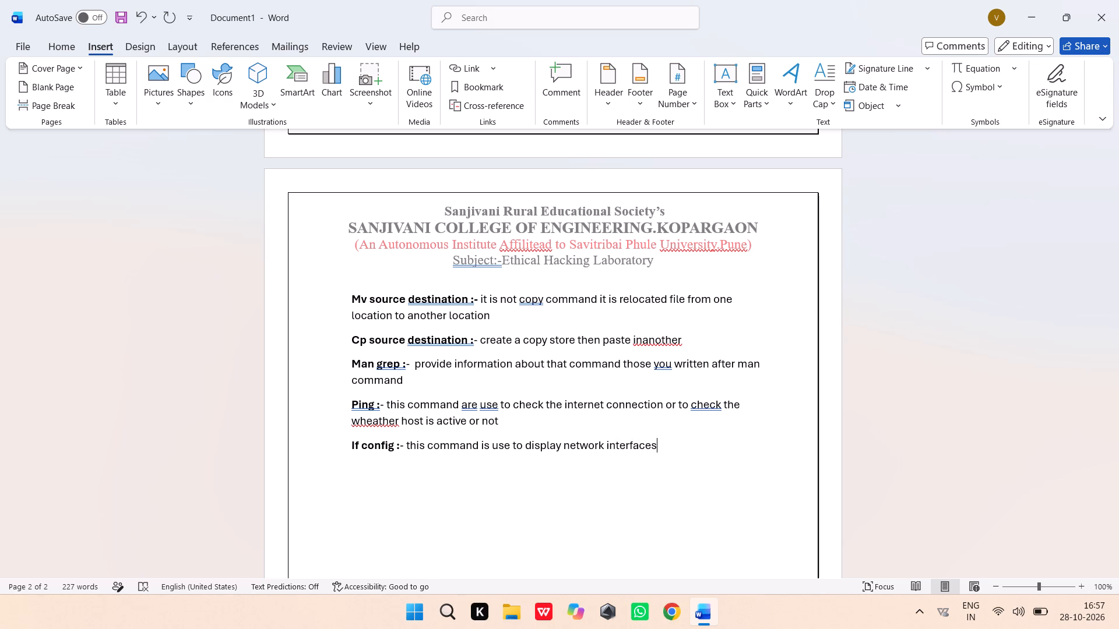
{"action": "key", "text": "space"}
{"action": "type", "text": "connected tp"}
{"action": "key", "text": "BackSpace"}
{"action": "key", "text": "o"}
{"action": "key", "text": "space"}
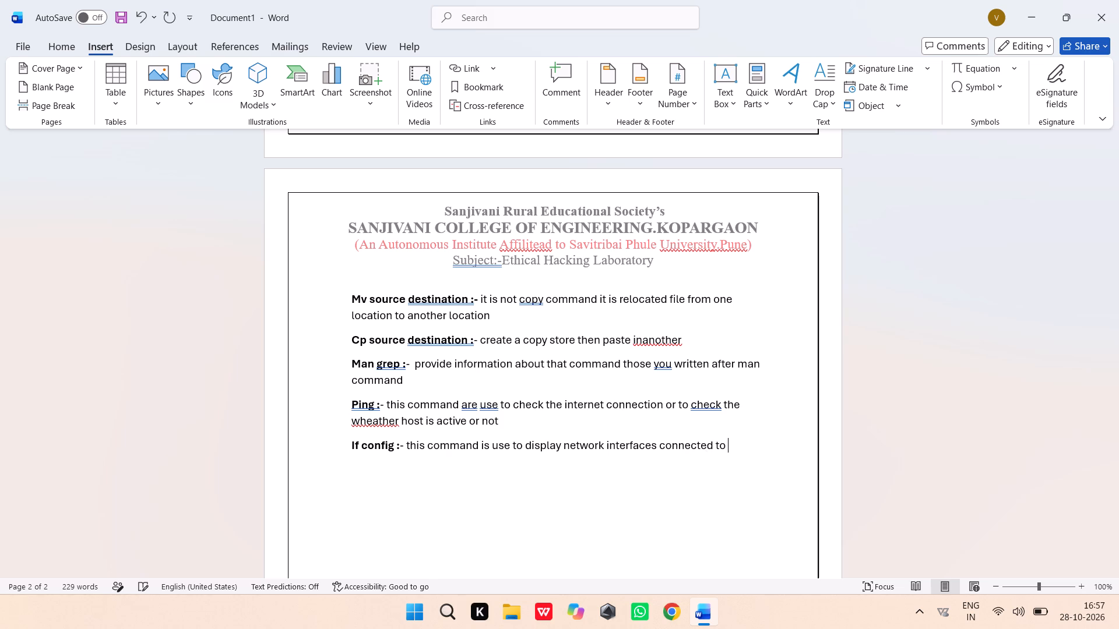
{"action": "type", "text": "the system"}
Start a new line below the If config description and enter the label "Wget download filelink :-".
{"action": "key", "text": "Return"}
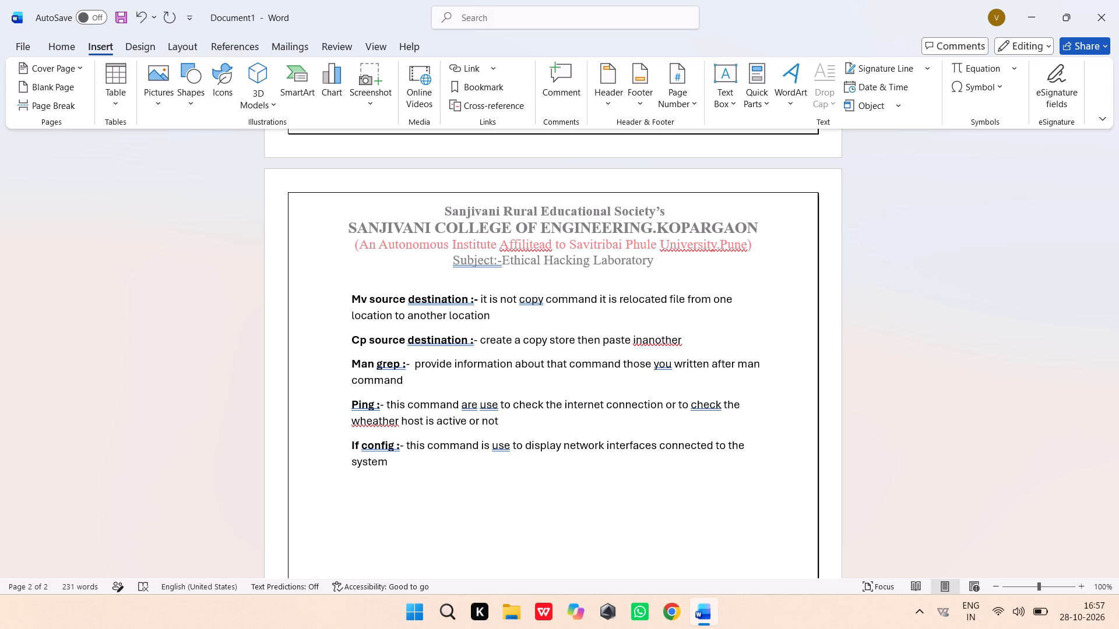
{"action": "type", "text": "wget"}
{"action": "key", "text": "space"}
{"action": "type", "text": "download"}
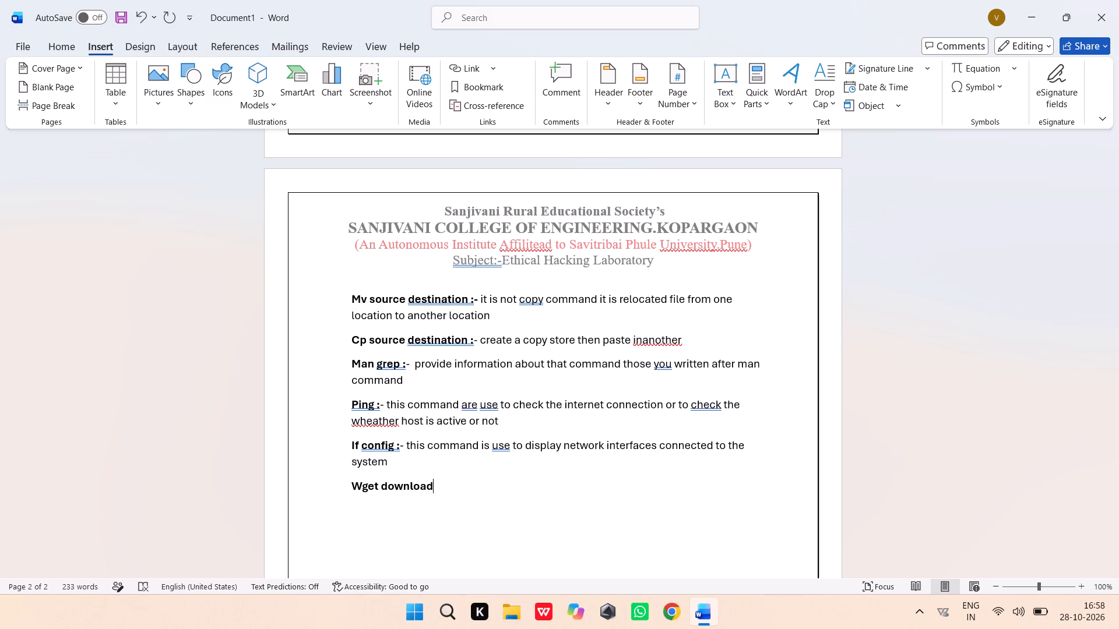
{"action": "key", "text": "space"}
{"action": "type", "text": "file"}
{"action": "type", "text": "lin"}
{"action": "key", "text": "k"}
{"action": "key", "text": "space"}
{"action": "type", "text": ":-"}
{"action": "key", "text": "space"}
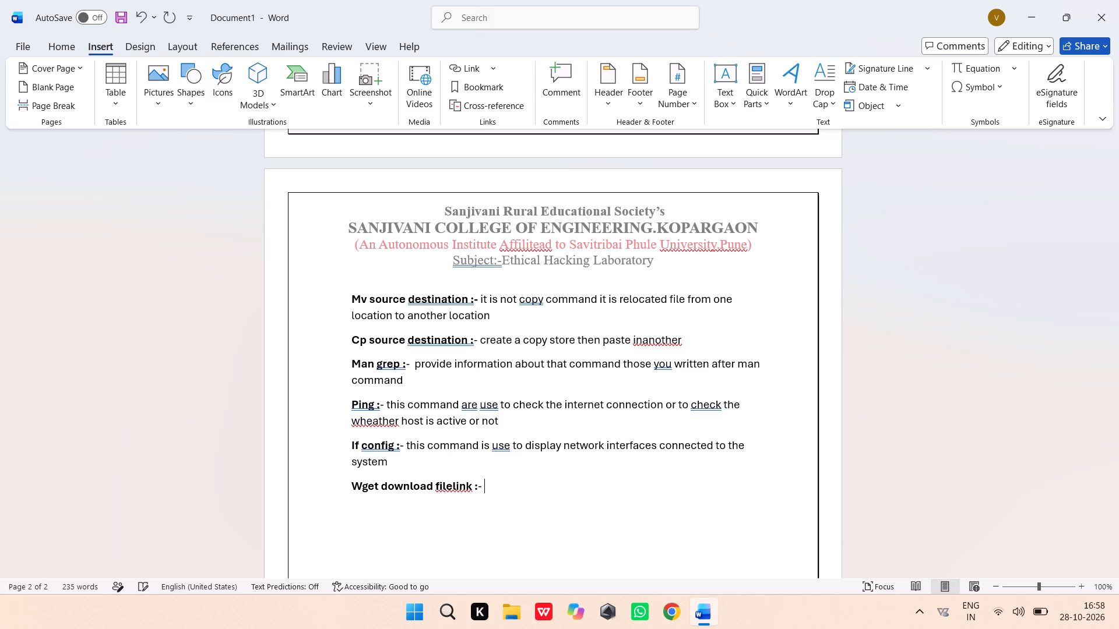
Enter the Wget description "this command download the file from link entered into the system" after its label.
{"action": "type", "text": "this co"}
{"action": "type", "text": "mmand"}
{"action": "key", "text": "space"}
{"action": "type", "text": "do"}
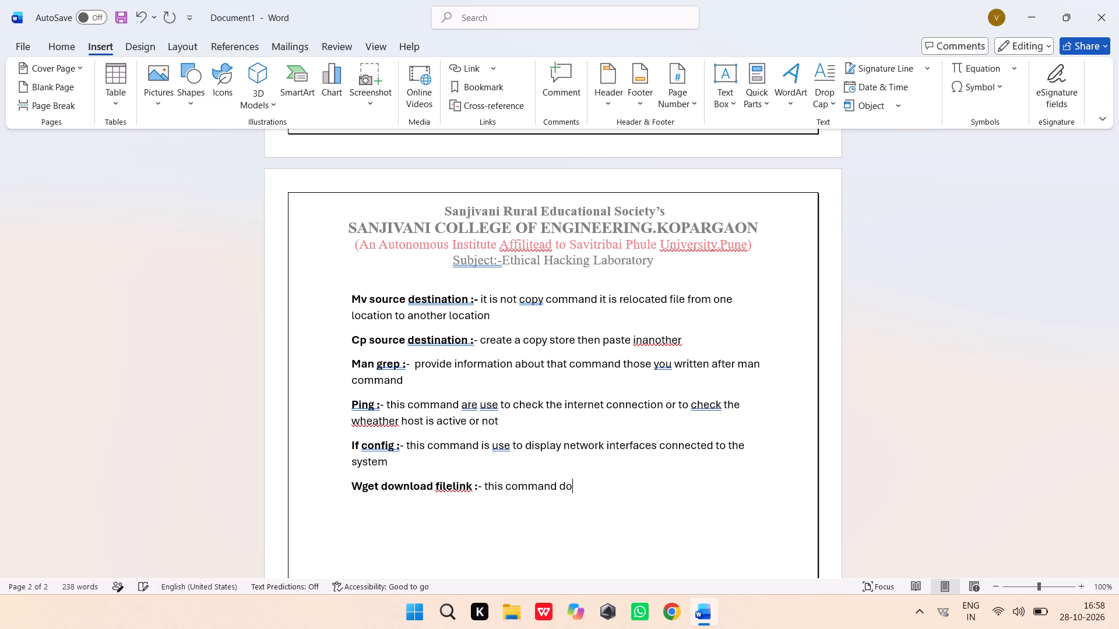
{"action": "type", "text": "wnload the"}
{"action": "key", "text": "space"}
{"action": "type", "text": "file from"}
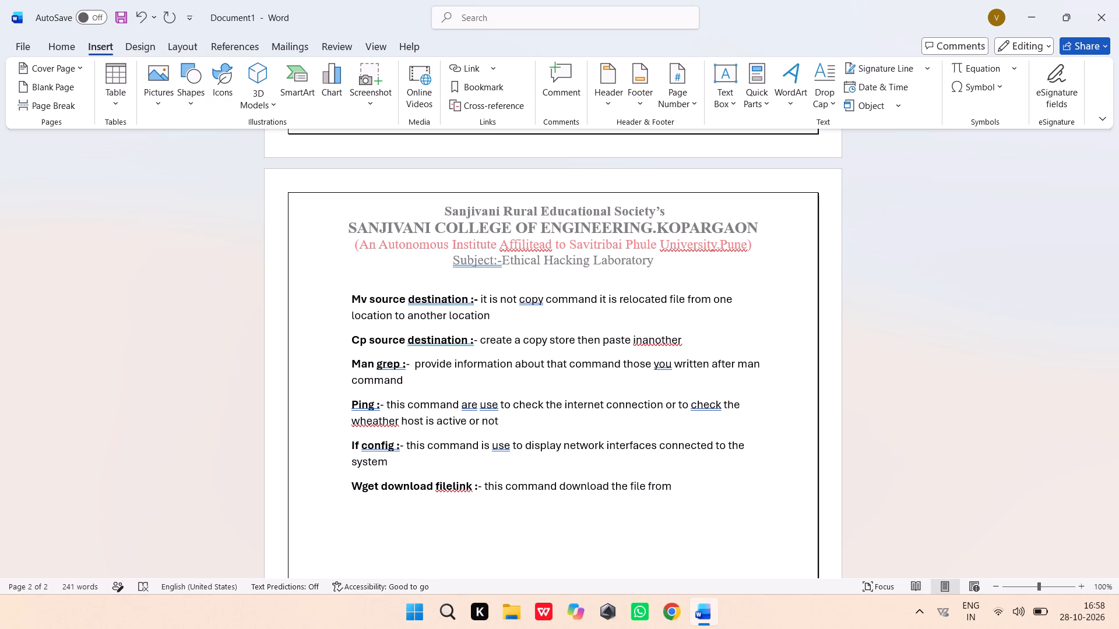
{"action": "key", "text": "space"}
{"action": "type", "text": "link entered"}
{"action": "key", "text": "space"}
{"action": "type", "text": "into"}
{"action": "type", "text": "the"}
{"action": "key", "text": "space"}
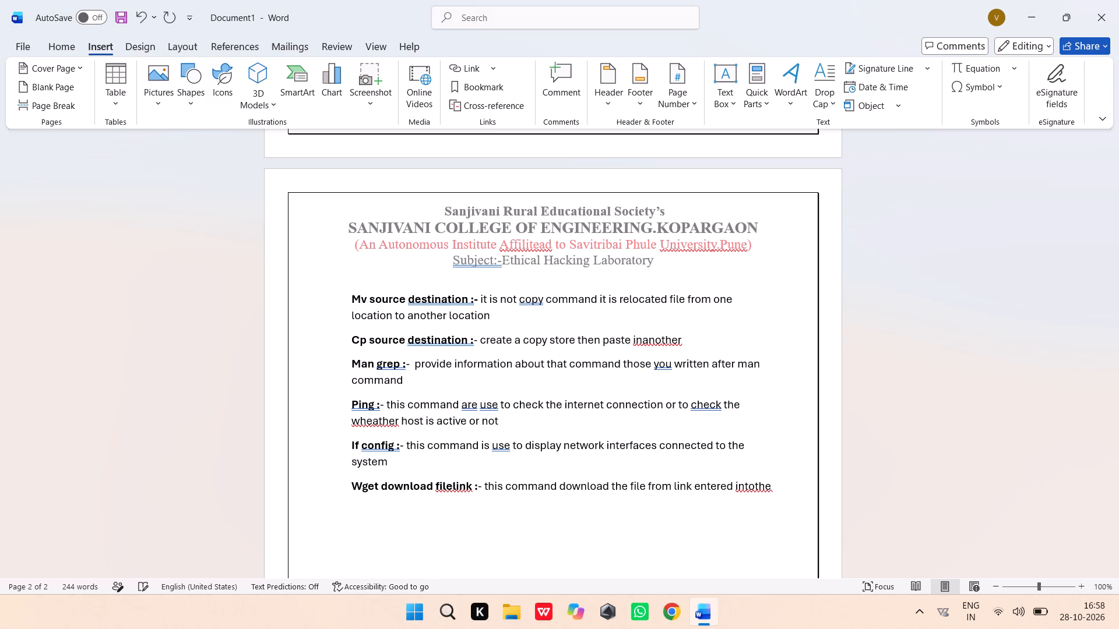
{"action": "key", "text": "BackSpace"}
{"action": "key", "text": "BackSpace"}
{"action": "key", "text": "BackSpace"}
{"action": "key", "text": "BackSpace"}
{"action": "key", "text": "space"}
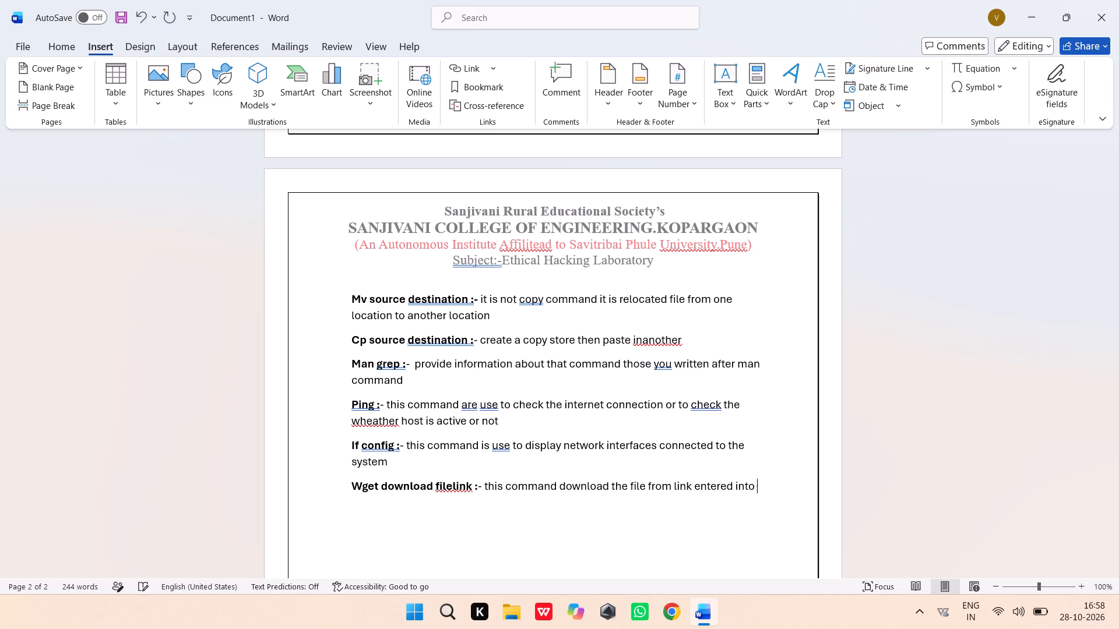
{"action": "type", "text": "the"}
{"action": "key", "text": "space"}
{"action": "type", "text": "system"}
Start a new line below the Wget description and enter the label "Sudo apt install packagename :-".
{"action": "key", "text": "Return"}
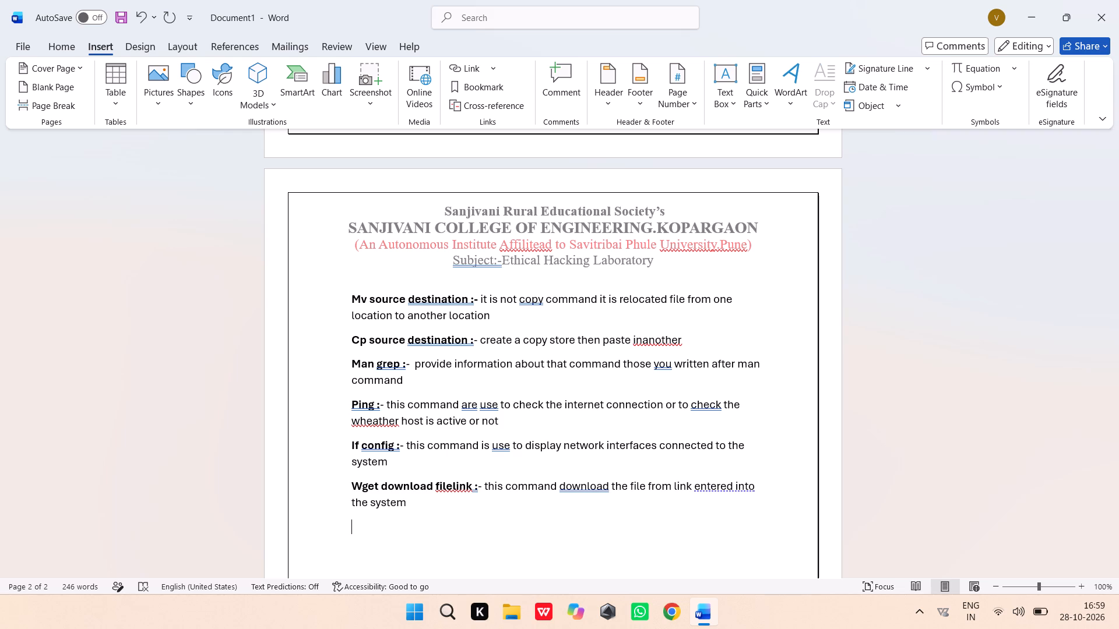
{"action": "type", "text": "sudo apt install"}
{"action": "key", "text": "space"}
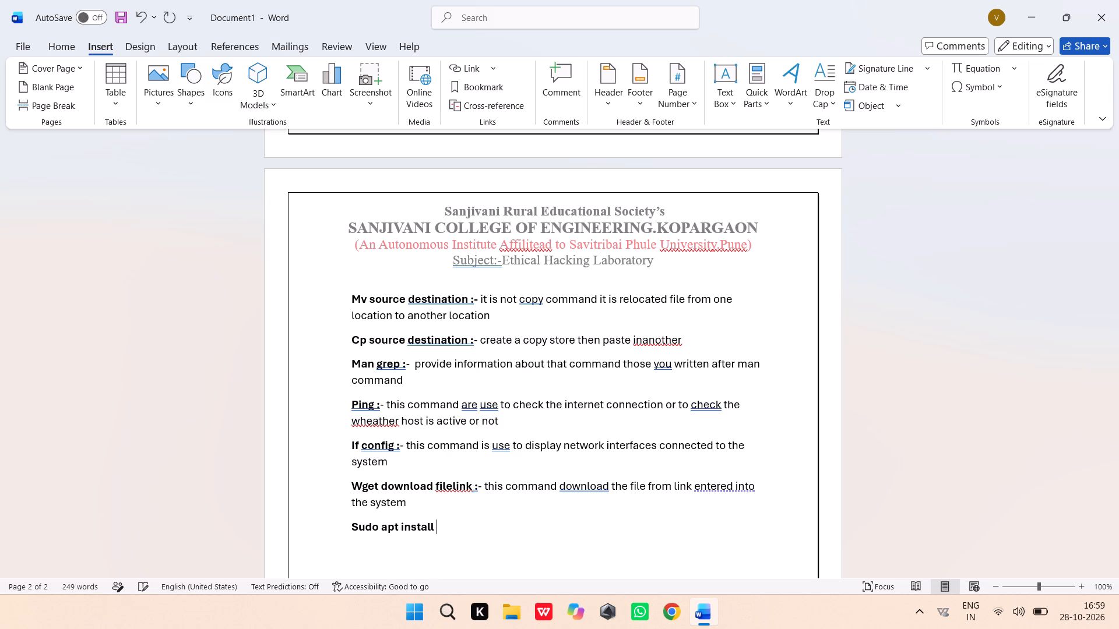
{"action": "type", "text": ":-"}
{"action": "key", "text": "space"}
{"action": "left_click", "coordinate": [434, 531]}
{"action": "key", "text": "space"}
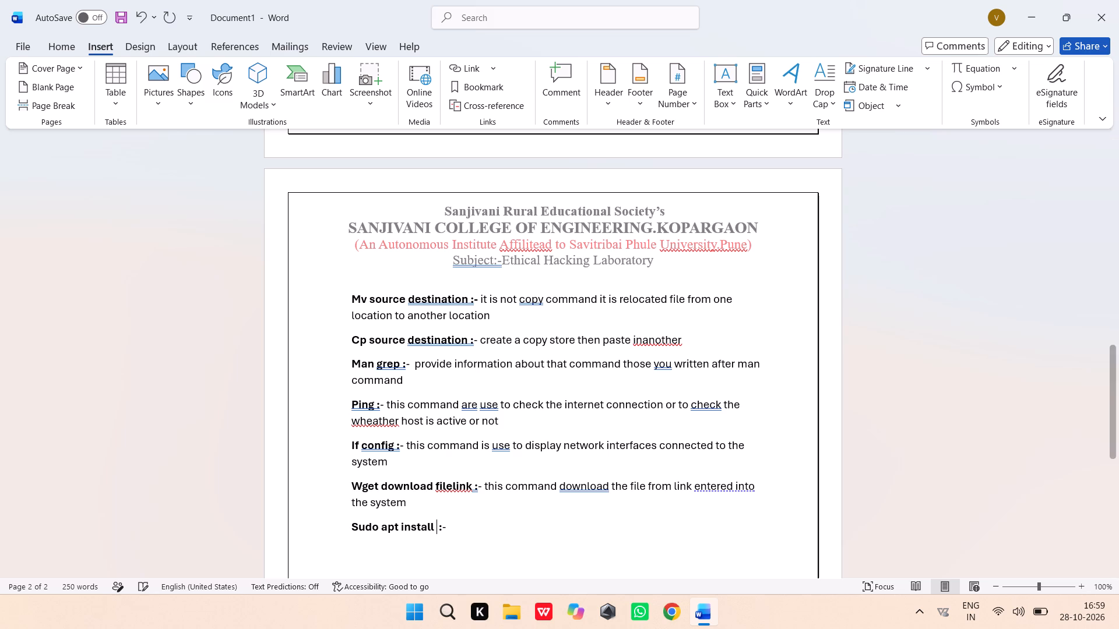
{"action": "type", "text": "packa"}
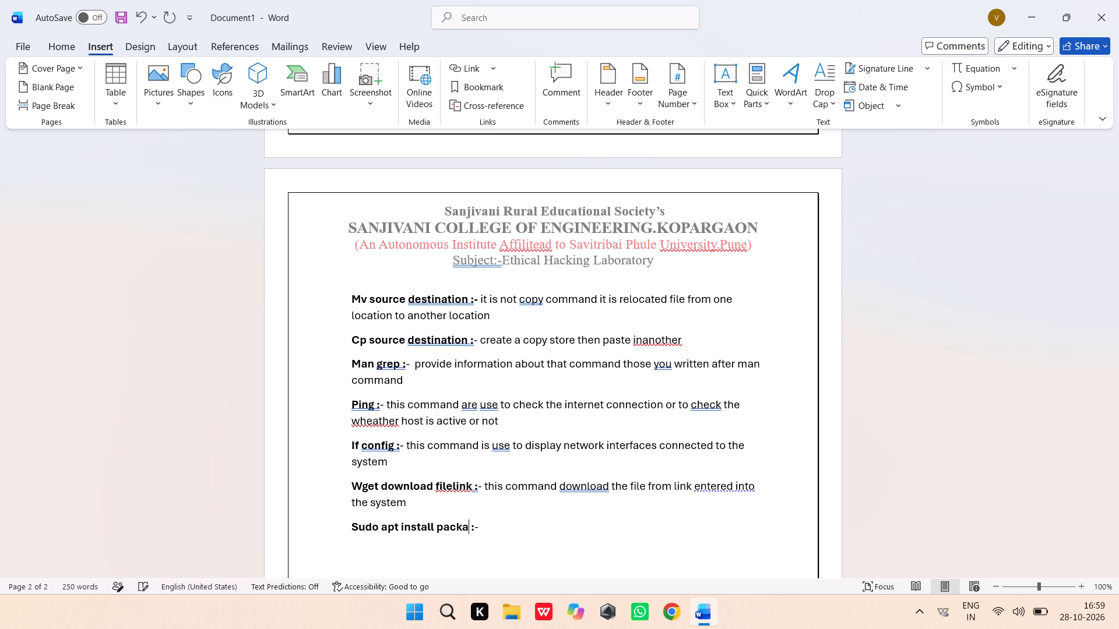
{"action": "type", "text": "ge"}
{"action": "type", "text": "name"}
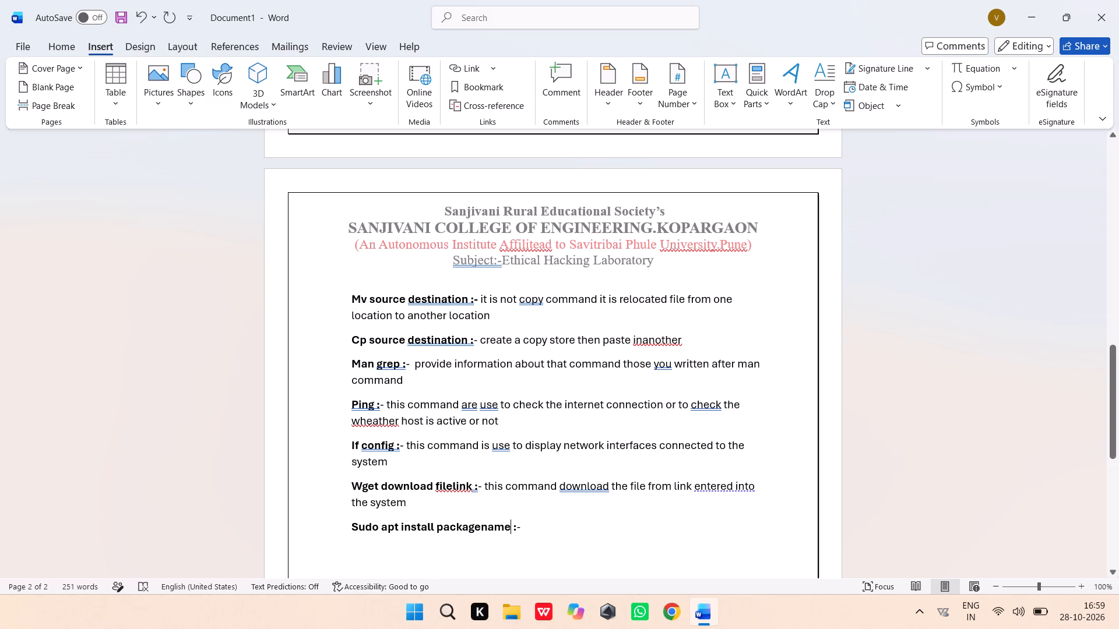
Enter the description "this command are use to install thepackage" after the "Sudo apt install packagename :-" label.
{"action": "left_click", "coordinate": [536, 527]}
{"action": "key", "text": "i"}
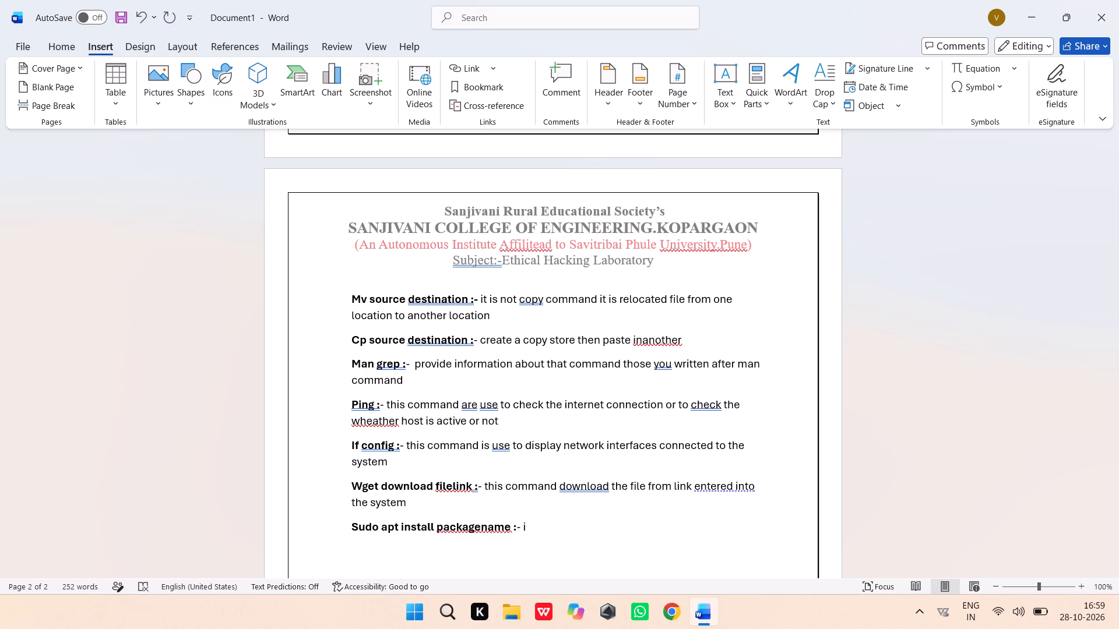
{"action": "key", "text": "BackSpace"}
{"action": "type", "text": "this command"}
{"action": "key", "text": "space"}
{"action": "type", "text": "are use to"}
{"action": "key", "text": "space"}
{"action": "type", "text": "install the"}
{"action": "type", "text": "package"}
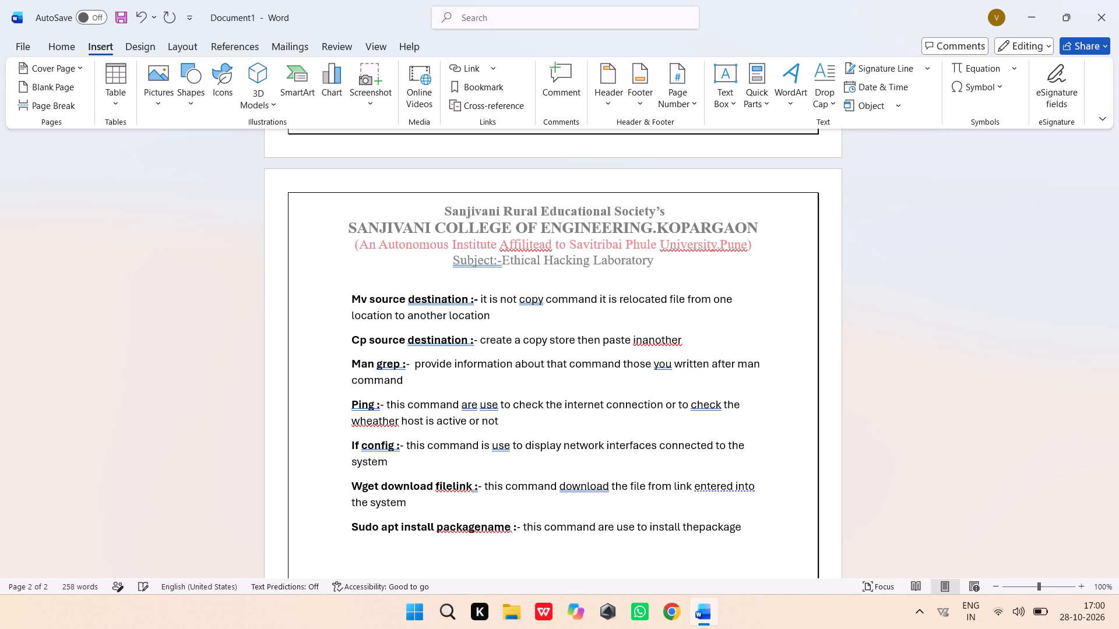
Start a new line below the Sudo apt install description and enter the label "Sudo apt remove package :-".
{"action": "key", "text": "Return"}
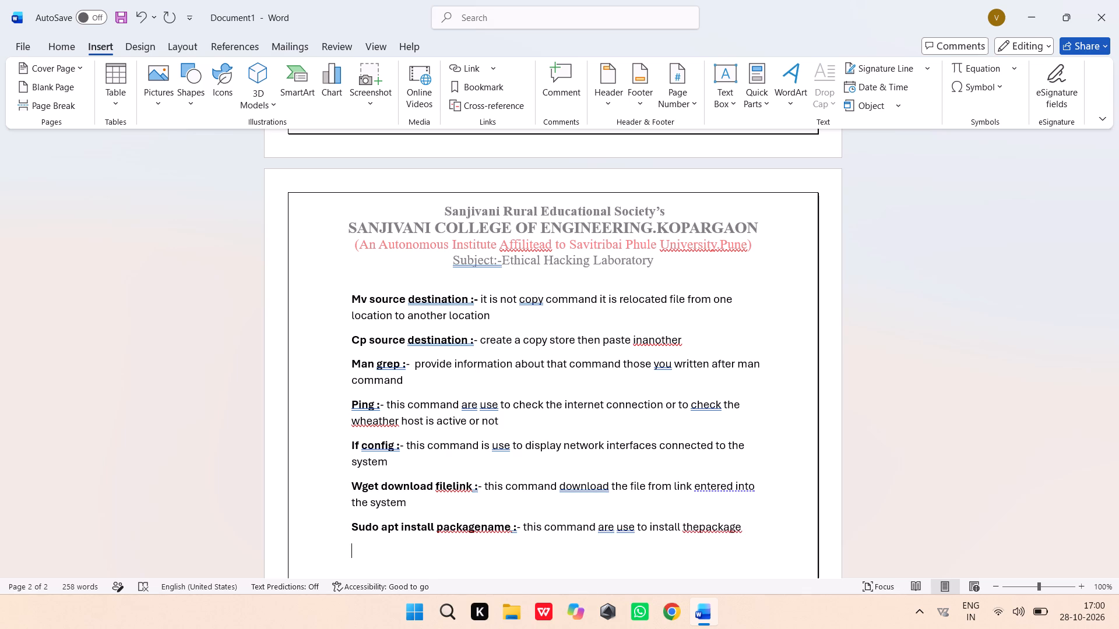
{"action": "type", "text": "sudo apt"}
{"action": "key", "text": "space"}
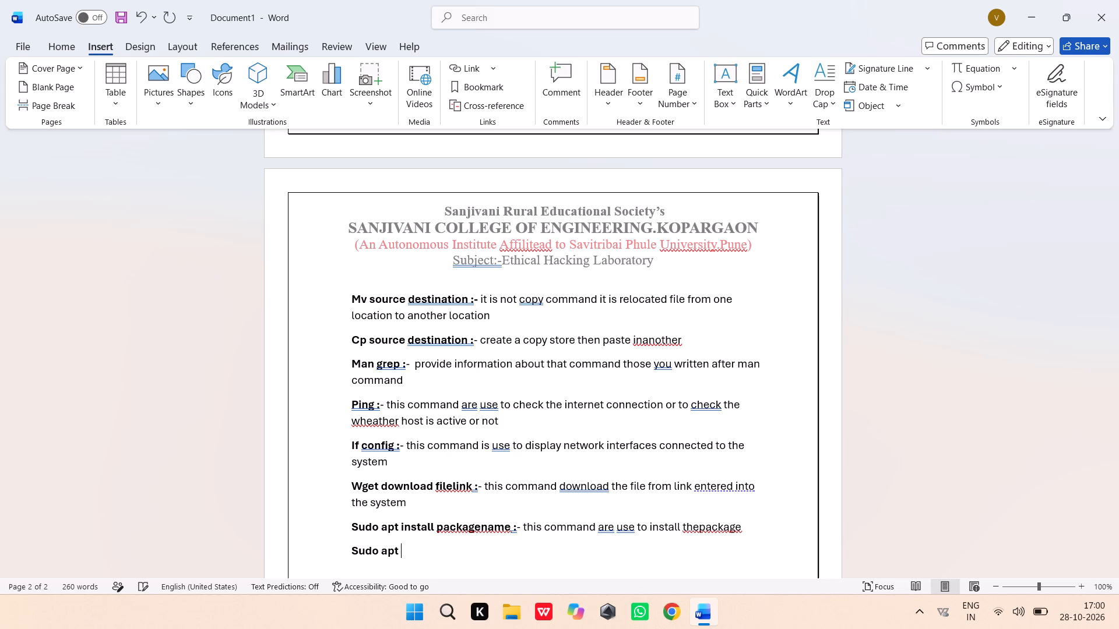
{"action": "type", "text": "remove"}
{"action": "key", "text": "space"}
{"action": "type", "text": "packa"}
{"action": "type", "text": "ge"}
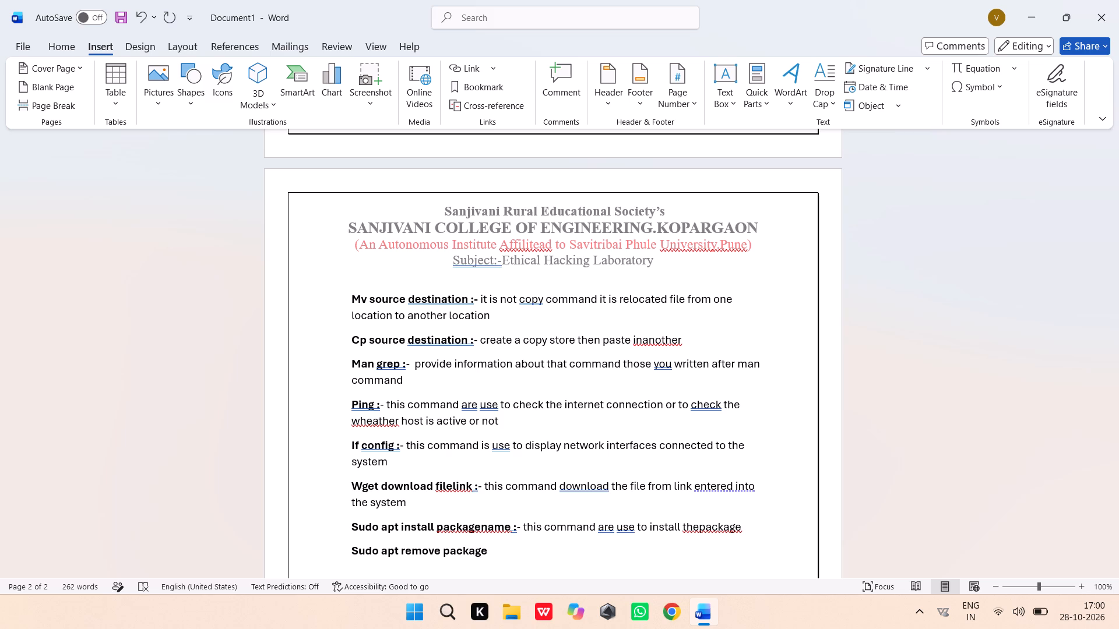
{"action": "key", "text": "space"}
{"action": "type", "text": ":-"}
{"action": "key", "text": "space"}
Enter the description "this command are use to remove the package" after the "Sudo apt remove package :-" label.
{"action": "type", "text": "this"}
{"action": "key", "text": "space"}
{"action": "type", "text": "command are"}
{"action": "key", "text": "space"}
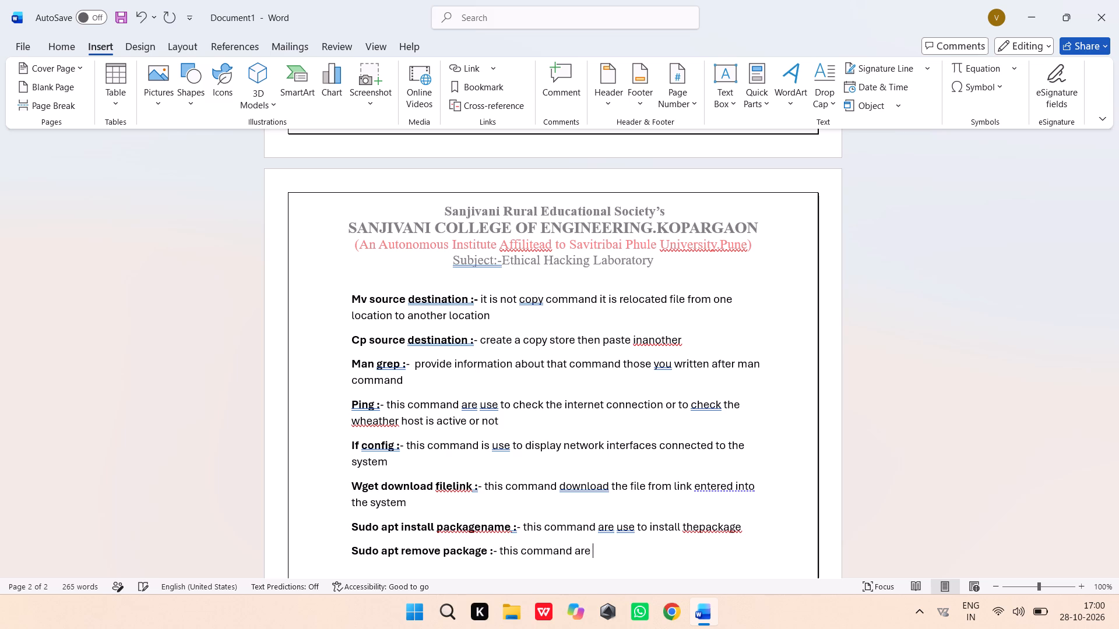
{"action": "type", "text": "use to"}
{"action": "key", "text": "space"}
{"action": "type", "text": "remove the"}
{"action": "key", "text": "space"}
{"action": "type", "text": "package"}
Start a new line below the Sudo apt remove description and enter the label "Sudo apt update :-".
{"action": "key", "text": "Return"}
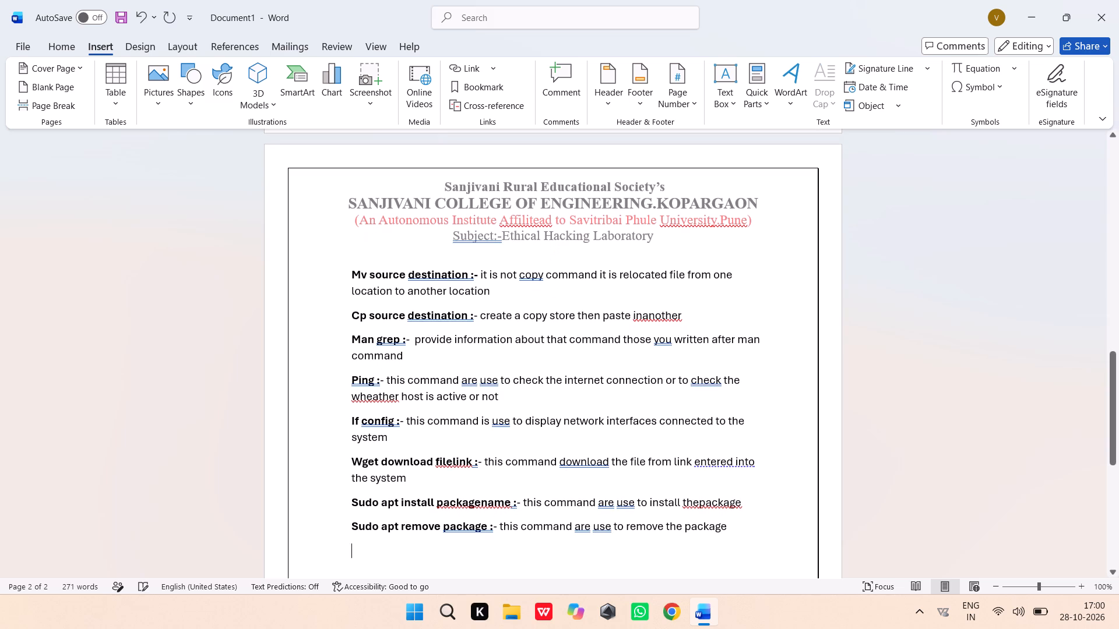
{"action": "type", "text": "sudo apt"}
{"action": "key", "text": "space"}
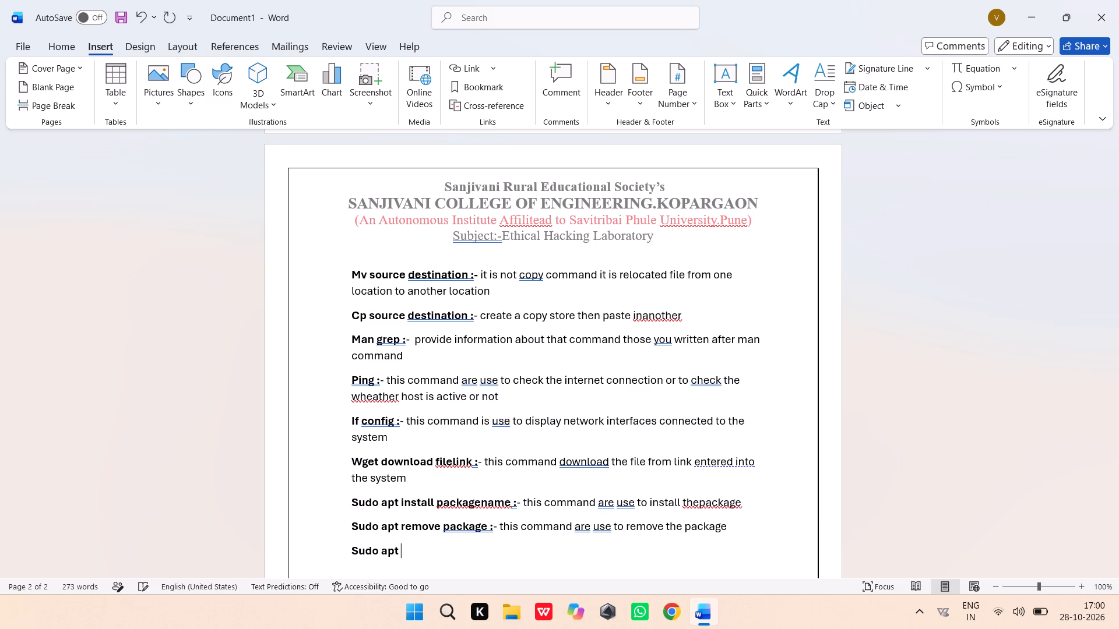
{"action": "type", "text": "update"}
{"action": "key", "text": "space"}
{"action": "type", "text": ":-"}
{"action": "key", "text": "space"}
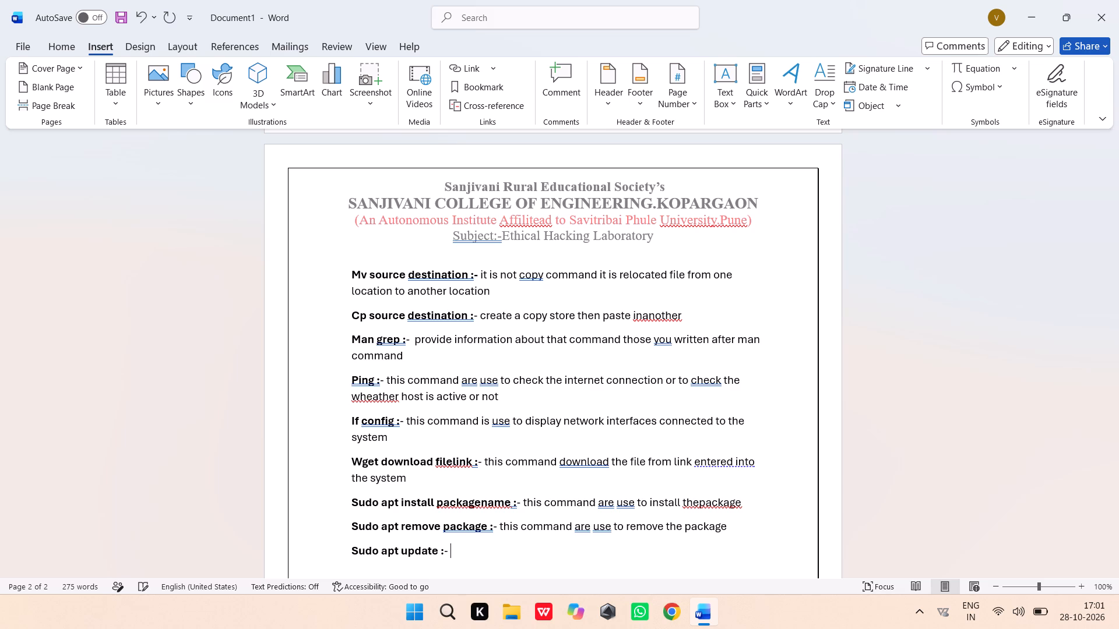
Enter the description "check the update for given package" after the "Sudo apt update :-" label.
{"action": "type", "text": "check"}
{"action": "key", "text": "space"}
{"action": "type", "text": "the update"}
{"action": "key", "text": "space"}
{"action": "type", "text": "for"}
{"action": "key", "text": "space"}
{"action": "type", "text": "given"}
{"action": "key", "text": "space"}
{"action": "type", "text": "package"}
Start a new line below the Sudo apt update description and enter the label "Whoami :-".
{"action": "key", "text": "Return"}
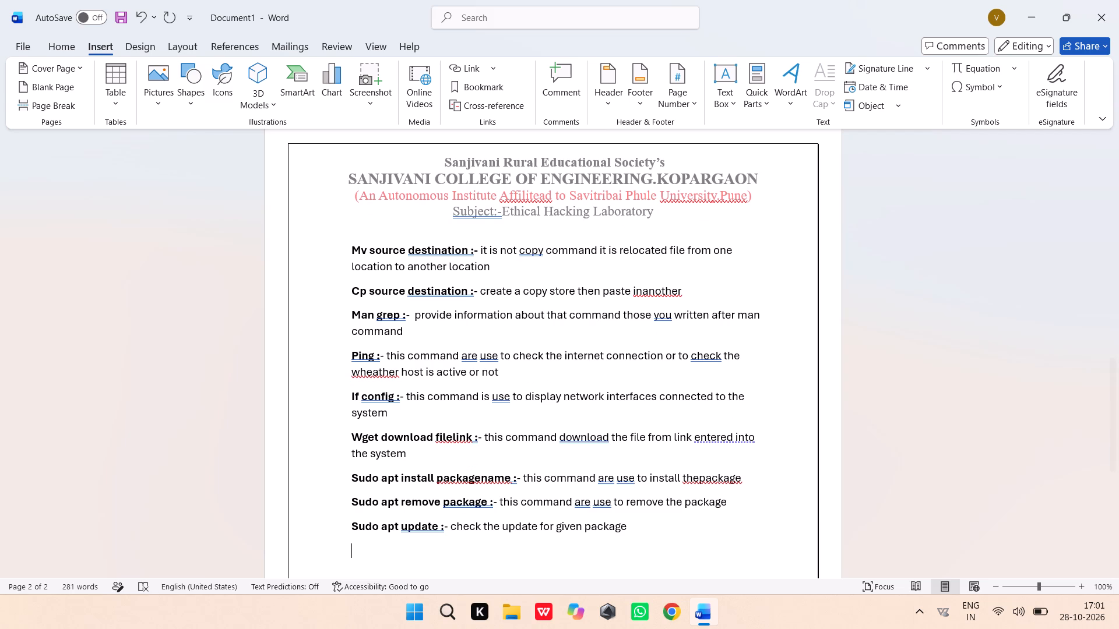
{"action": "type", "text": "who"}
{"action": "type", "text": "ami ;"}
{"action": "key", "text": "BackSpace"}
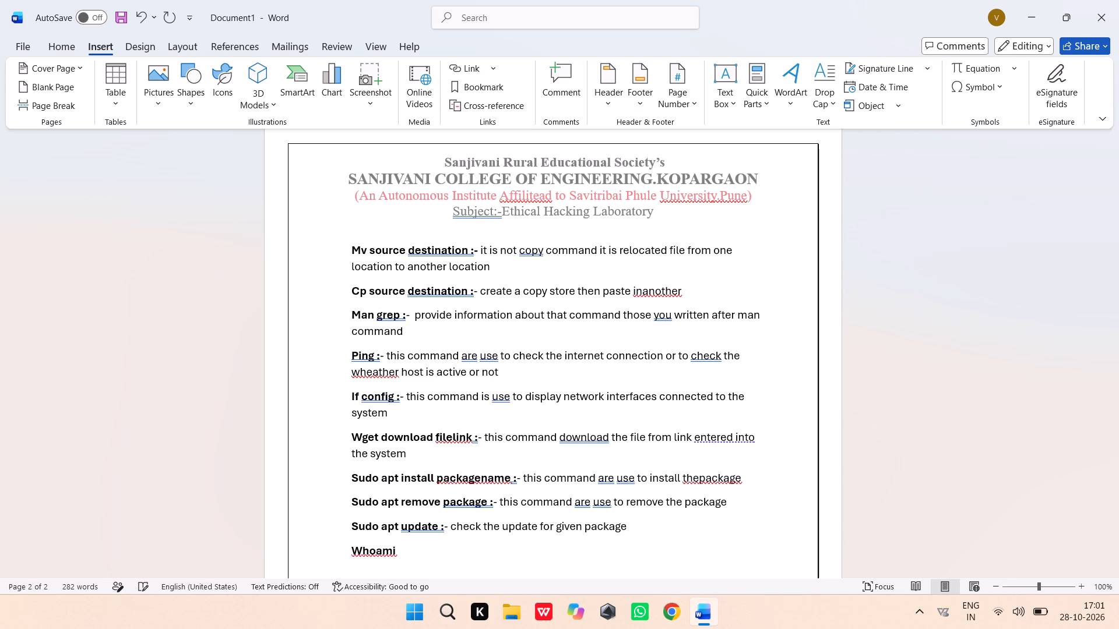
{"action": "type", "text": ":-"}
{"action": "key", "text": "space"}
Enter the description "this command are use to get the current username" after the "Whoami :-" label.
{"action": "type", "text": "to g"}
{"action": "key", "text": "BackSpace"}
{"action": "key", "text": "BackSpace"}
{"action": "key", "text": "BackSpace"}
{"action": "key", "text": "BackSpace"}
{"action": "type", "text": "this command are use to get"}
{"action": "key", "text": "space"}
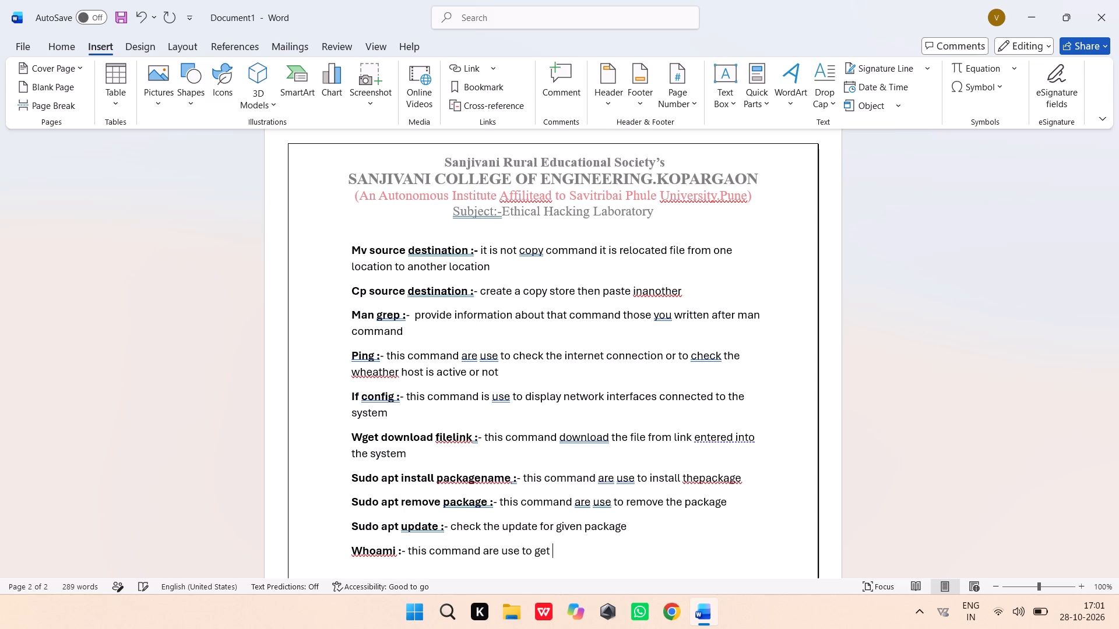
{"action": "type", "text": "the"}
{"action": "key", "text": "space"}
{"action": "type", "text": "current"}
{"action": "key", "text": "space"}
{"action": "type", "text": "username"}
{"action": "key", "text": "space"}
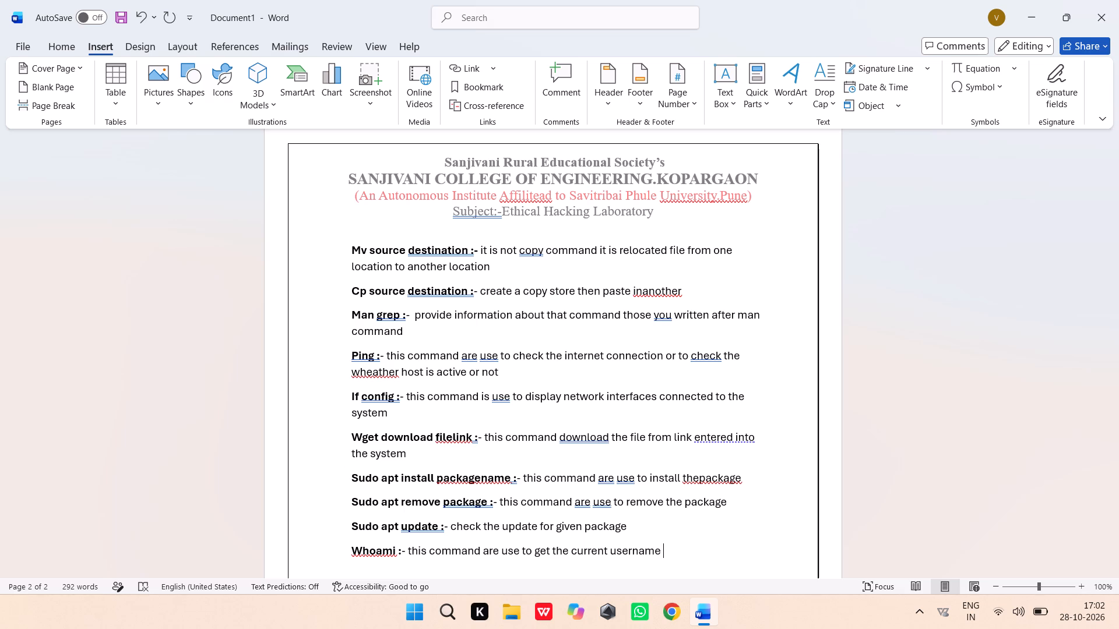
Start a new line below the Whoami description and enter the label "Sudo su :-".
{"action": "key", "text": "Return"}
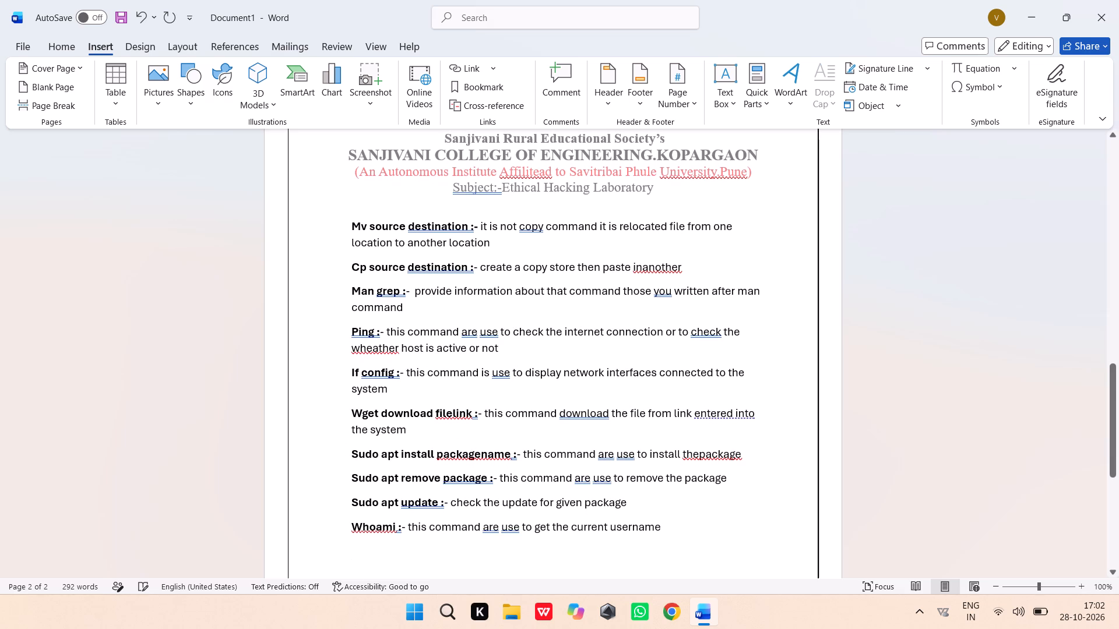
{"action": "type", "text": "sudo su"}
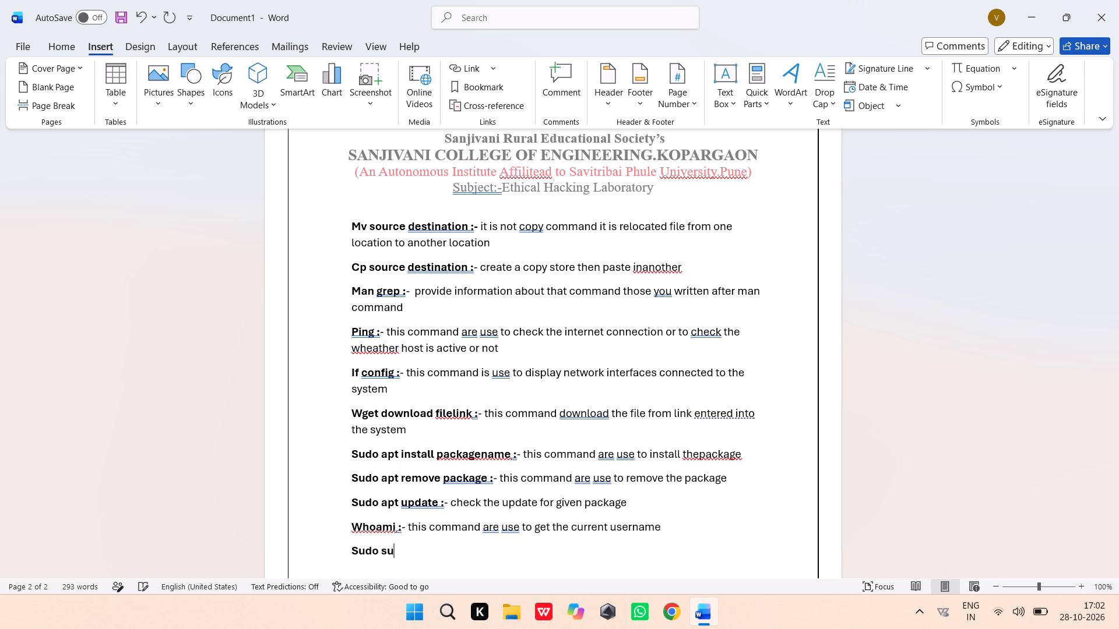
{"action": "key", "text": "space"}
{"action": "type", "text": ":-"}
{"action": "key", "text": "space"}
Enter the description "this command are use to change the current user to super user" after the "Sudo su :-" label.
{"action": "type", "text": "this command are use to check th"}
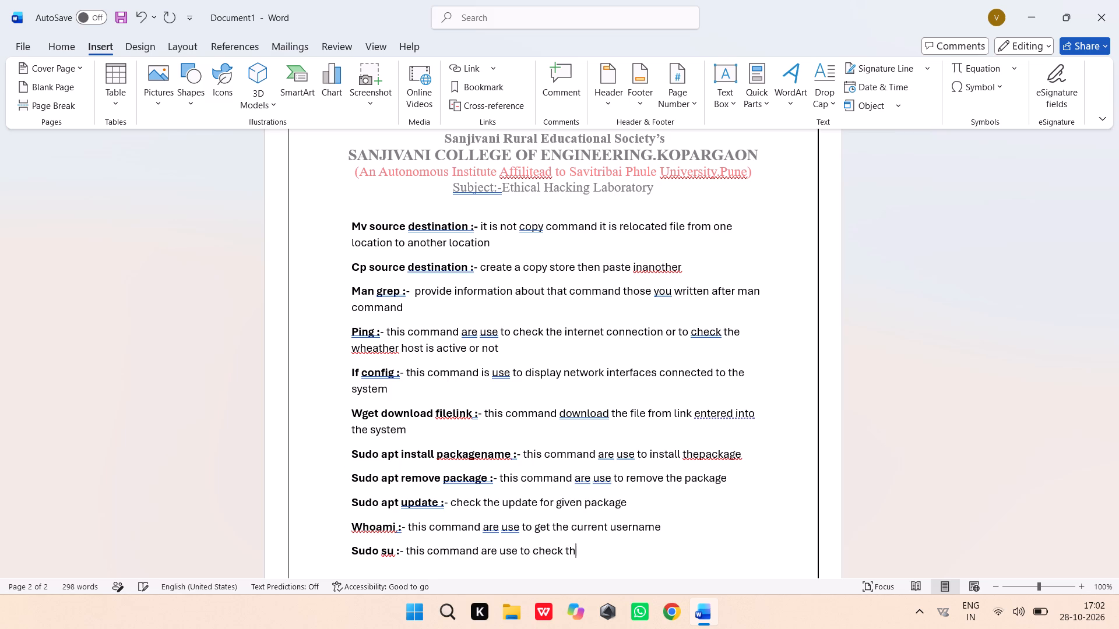
{"action": "type", "text": "e"}
{"action": "key", "text": "space"}
{"action": "key", "text": "BackSpace"}
{"action": "key", "text": "BackSpace"}
{"action": "key", "text": "BackSpace"}
{"action": "key", "text": "BackSpace"}
{"action": "key", "text": "BackSpace"}
{"action": "key", "text": "BackSpace"}
{"action": "key", "text": "BackSpace"}
{"action": "key", "text": "BackSpace"}
{"action": "type", "text": "ange the current user to super user"}
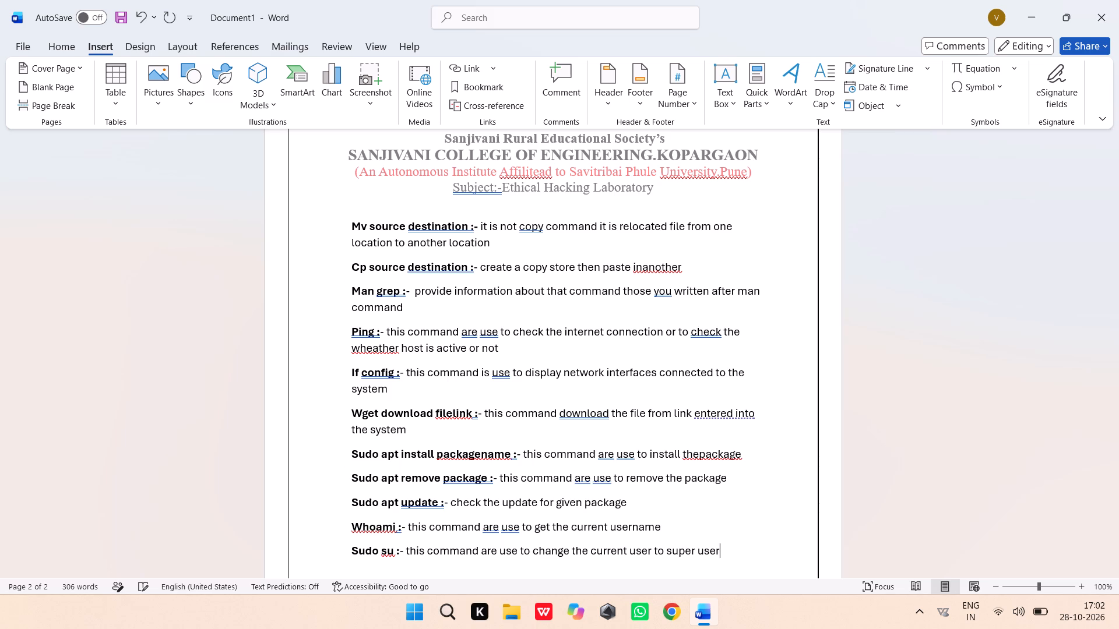
Start a new line below the Sudo su description and enter the label "Echo :-".
{"action": "key", "text": "Return"}
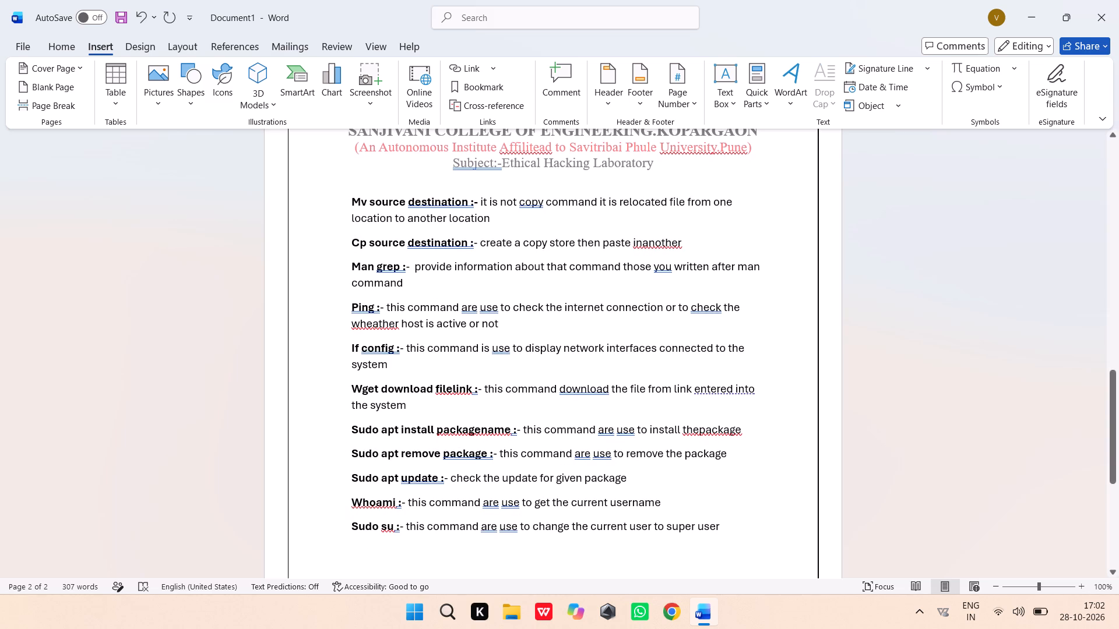
{"action": "type", "text": "echo"}
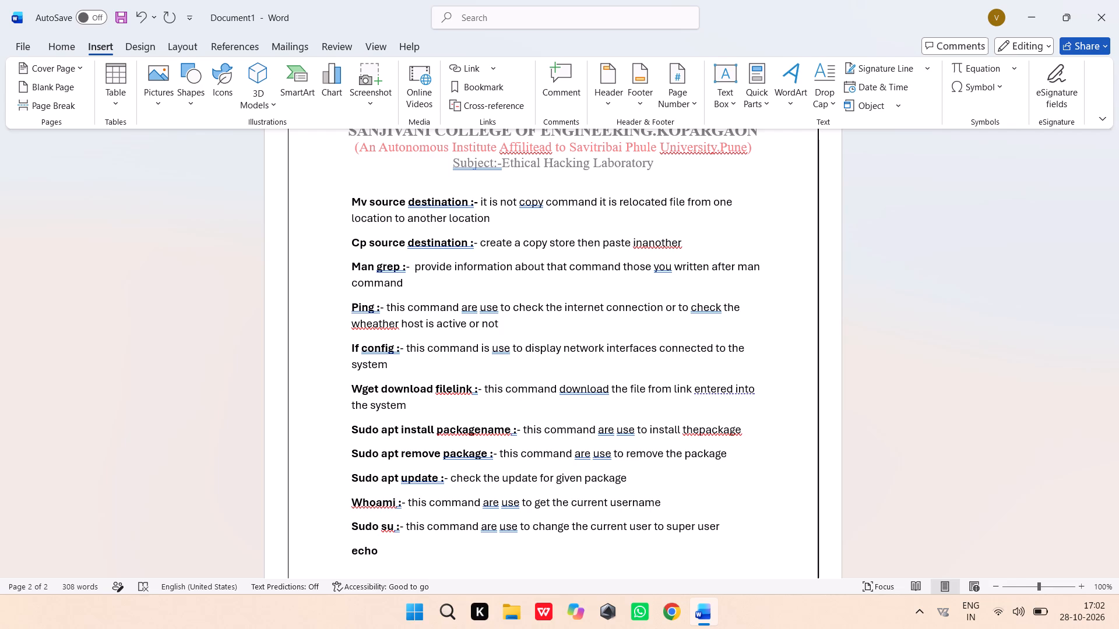
{"action": "key", "text": "space"}
{"action": "type", "text": ":-"}
{"action": "key", "text": "Return"}
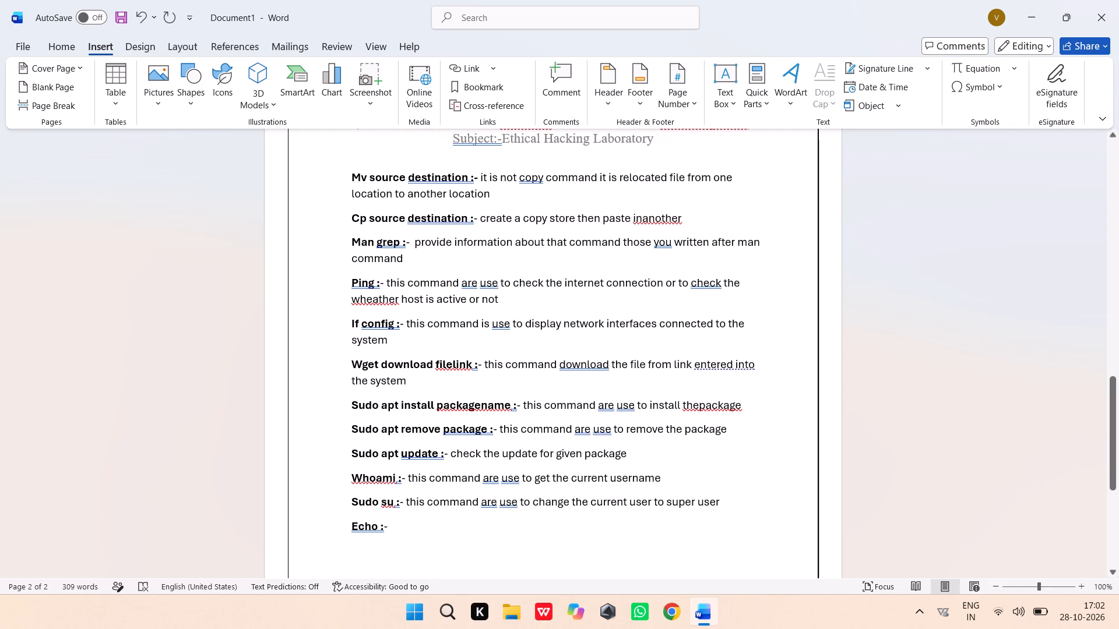
{"action": "key", "text": "BackSpace"}
{"action": "key", "text": "BackSpace"}
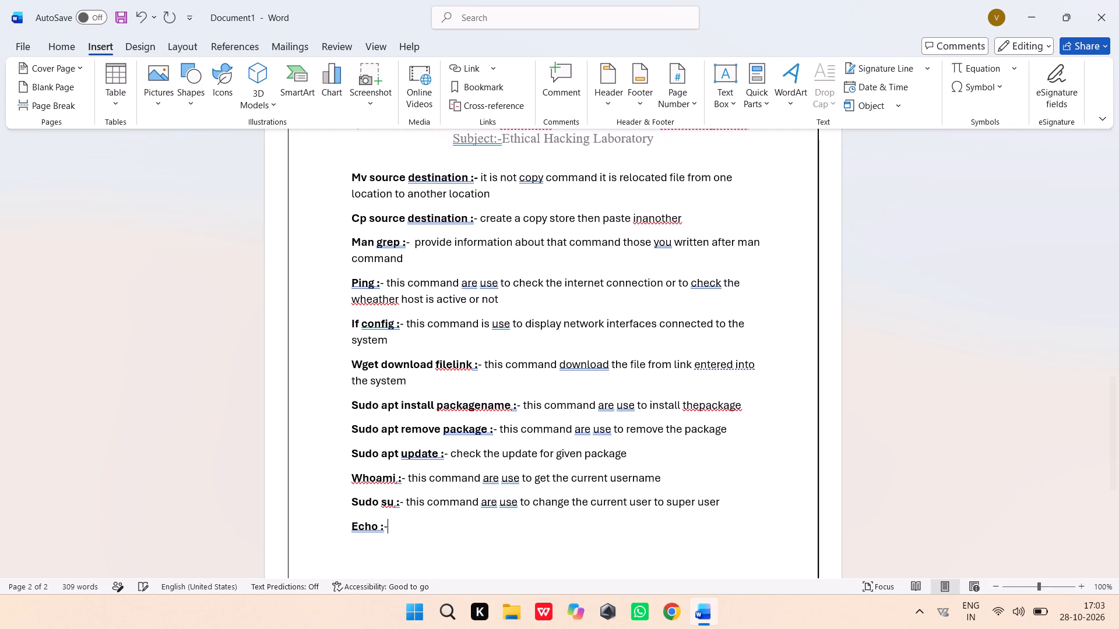
{"action": "key", "text": "space"}
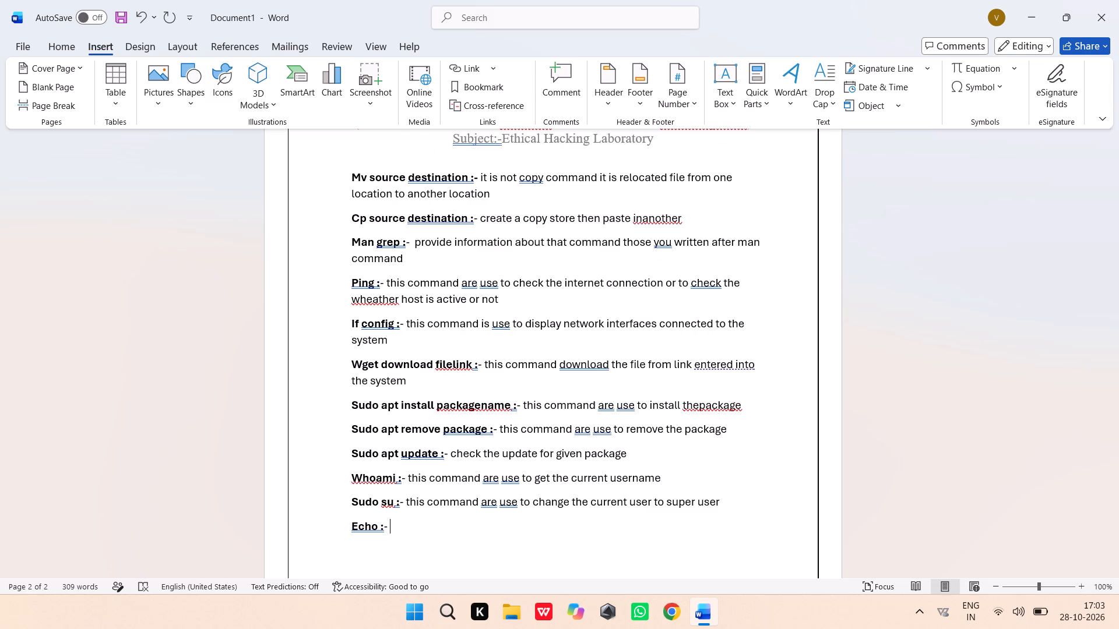
Enter the description "this command are use to print the some text on terminal" after the "Echo :-" label.
{"action": "type", "text": "this command are"}
{"action": "key", "text": "space"}
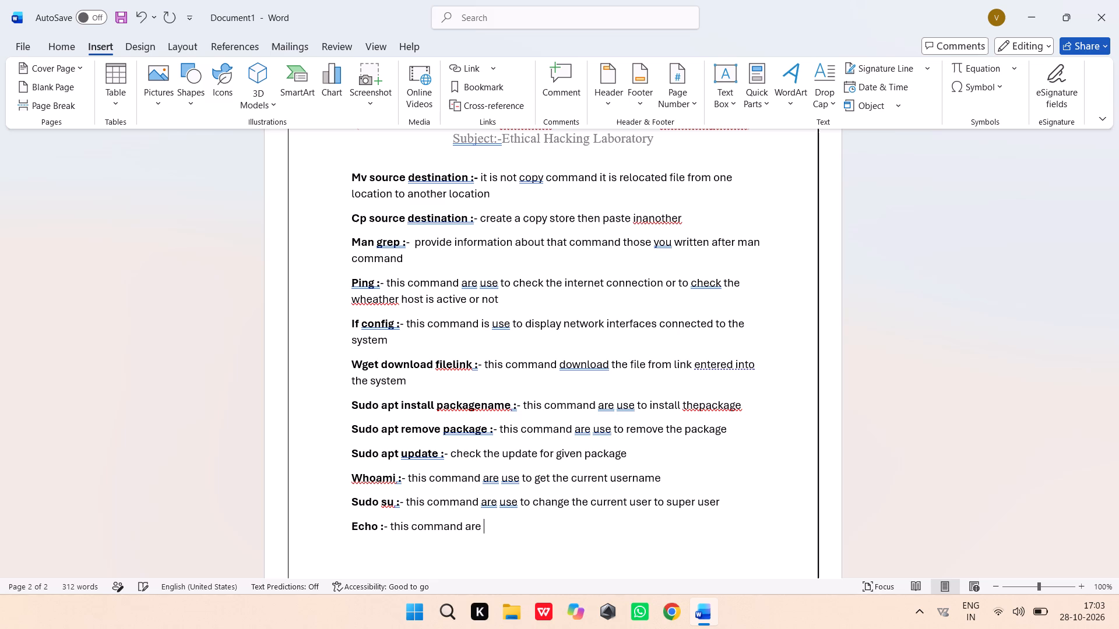
{"action": "type", "text": "use to"}
{"action": "key", "text": "space"}
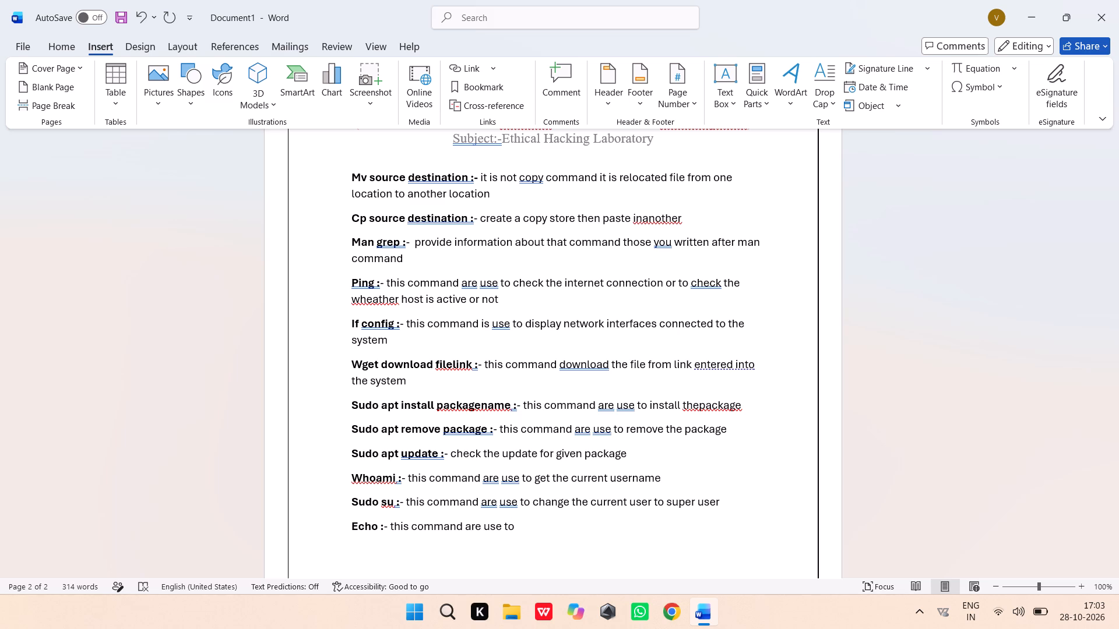
{"action": "type", "text": "print the"}
{"action": "key", "text": "space"}
{"action": "type", "text": "some"}
{"action": "key", "text": "space"}
{"action": "type", "text": "text"}
{"action": "key", "text": "space"}
{"action": "type", "text": "on terminal"}
Start a new line below the Echo description and enter the label "For ex -".
{"action": "key", "text": "Return"}
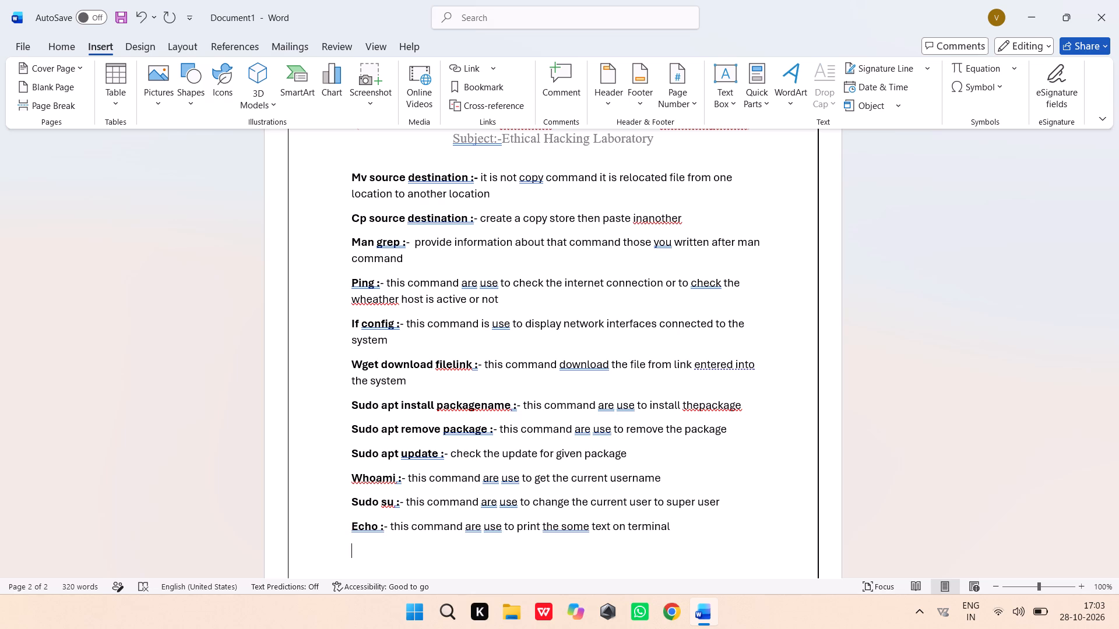
{"action": "type", "text": "for ex"}
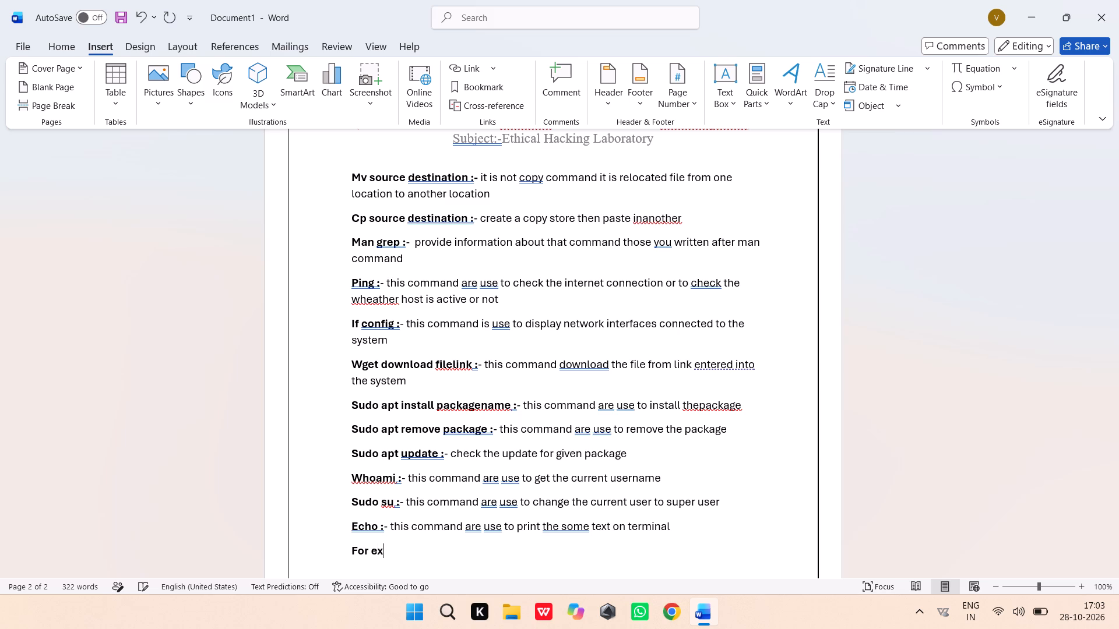
{"action": "key", "text": "space"}
{"action": "type", "text": "-"}
{"action": "key", "text": "space"}
Enter the quoted example text "hello my name is tushar" after the "For ex" label under Echo.
{"action": "key", "text": "shift+quotedbl"}
{"action": "type", "text": "he"}
{"action": "type", "text": "llo"}
{"action": "key", "text": "space"}
{"action": "type", "text": "my"}
{"action": "key", "text": "space"}
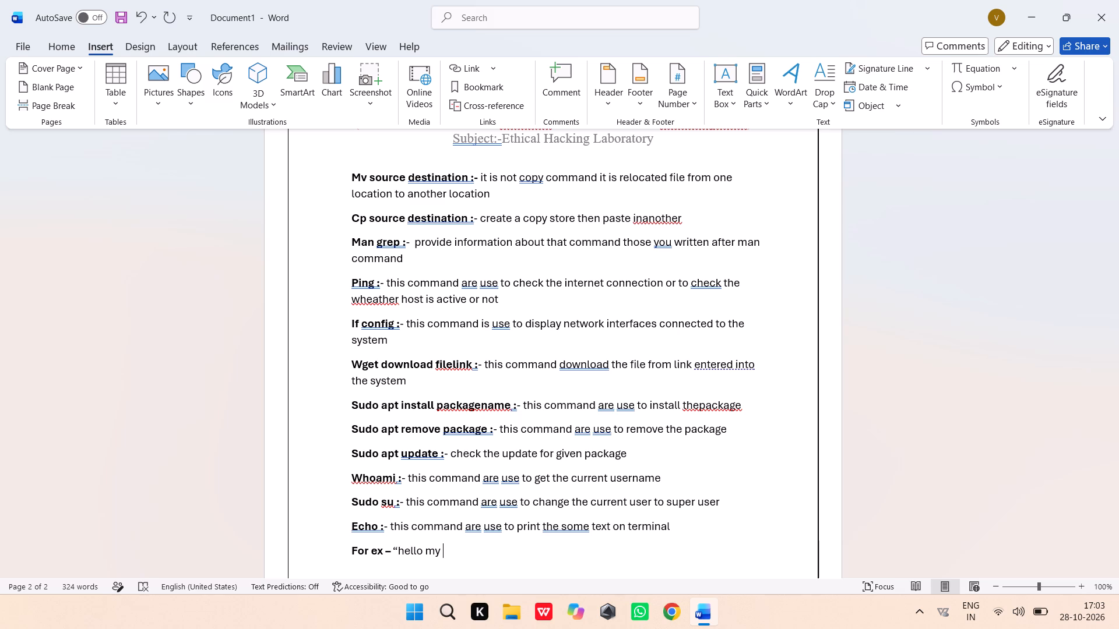
{"action": "key", "text": "shift+n"}
{"action": "key", "text": "BackSpace"}
{"action": "type", "text": "na"}
{"action": "type", "text": "me is tushar"}
{"action": "key", "text": "shift+quotedbl"}
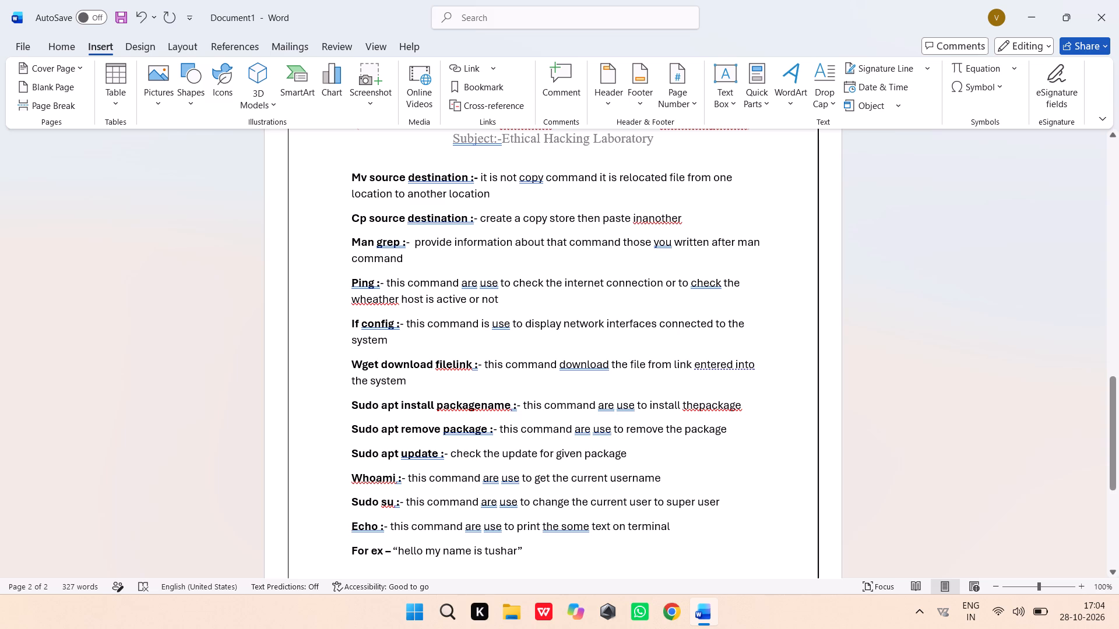
Review both pages of the assignment, including the college header and the list of command descriptions.
{"action": "scroll", "coordinate": [584, 350], "scroll_direction": "up", "scroll_amount": 1}
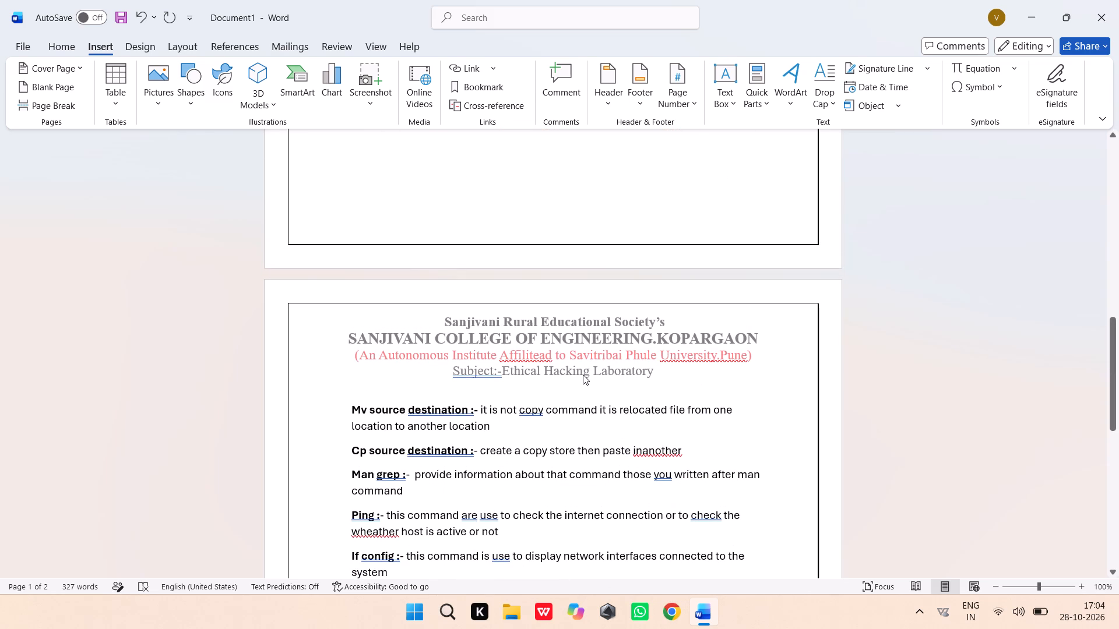
{"action": "scroll", "coordinate": [661, 388], "scroll_direction": "up", "scroll_amount": 2}
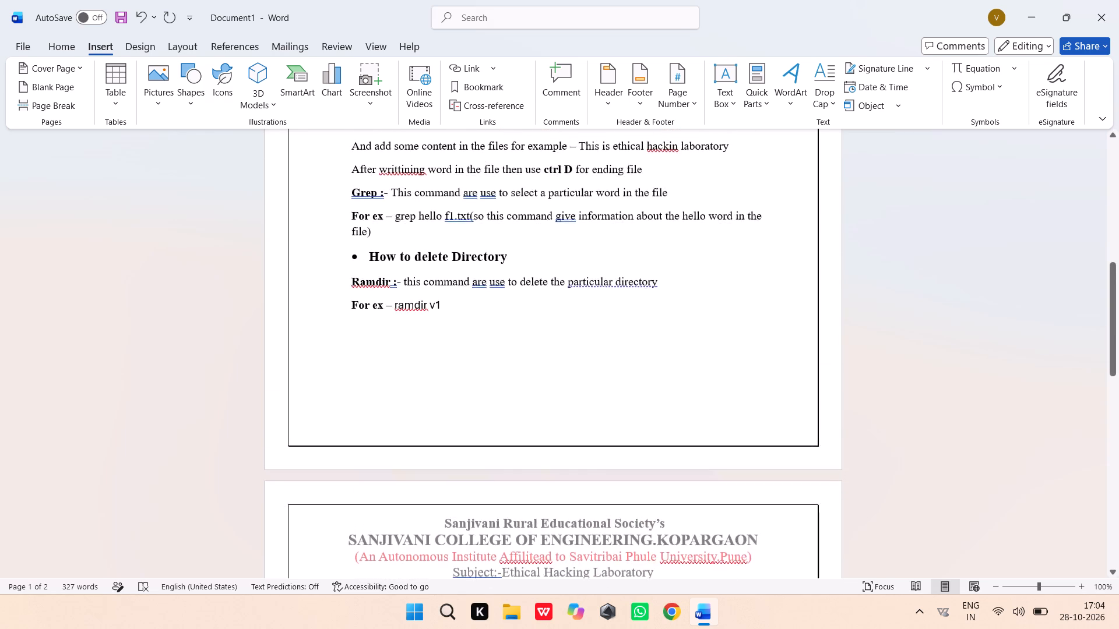
{"action": "scroll", "coordinate": [661, 388], "scroll_direction": "up", "scroll_amount": 5}
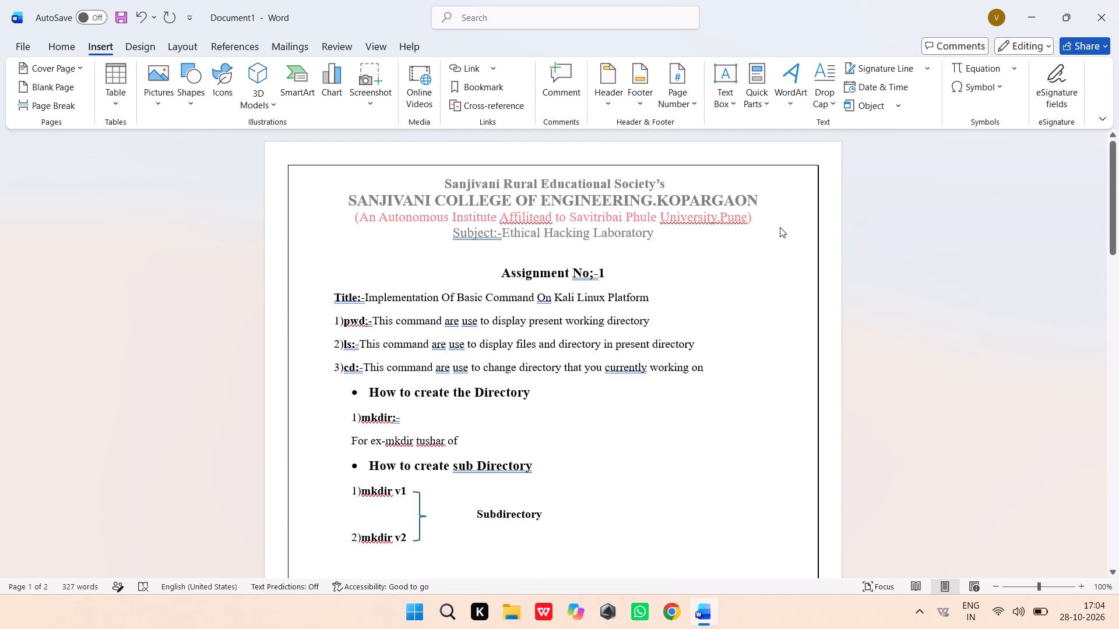
{"action": "left_click", "coordinate": [783, 215]}
{"action": "double_click", "coordinate": [786, 202]}
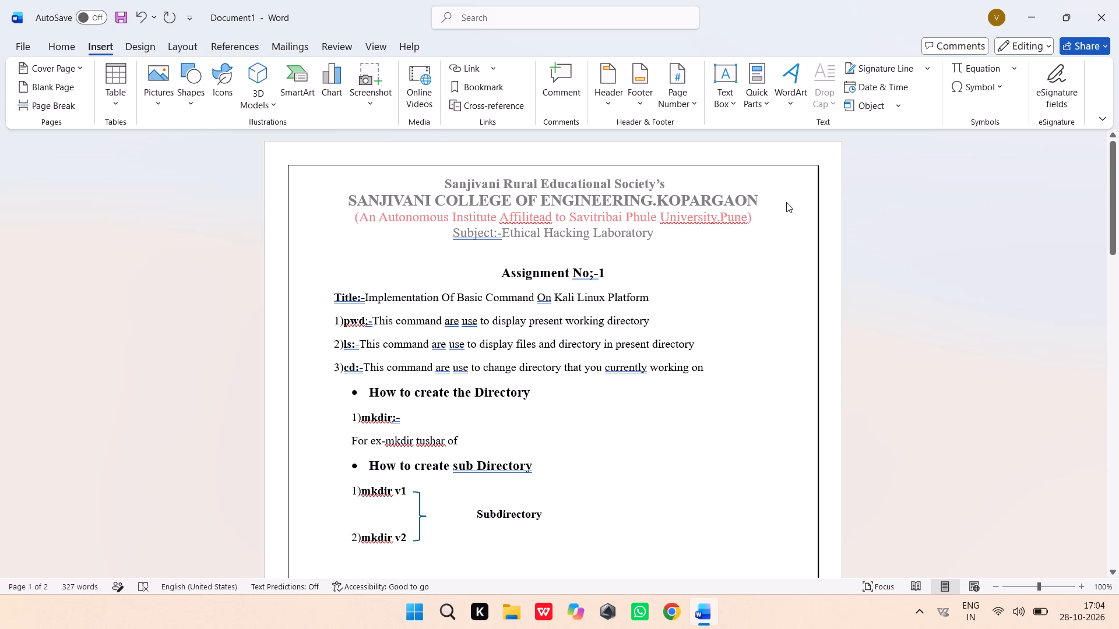
{"action": "scroll", "coordinate": [757, 292], "scroll_direction": "down", "scroll_amount": 4}
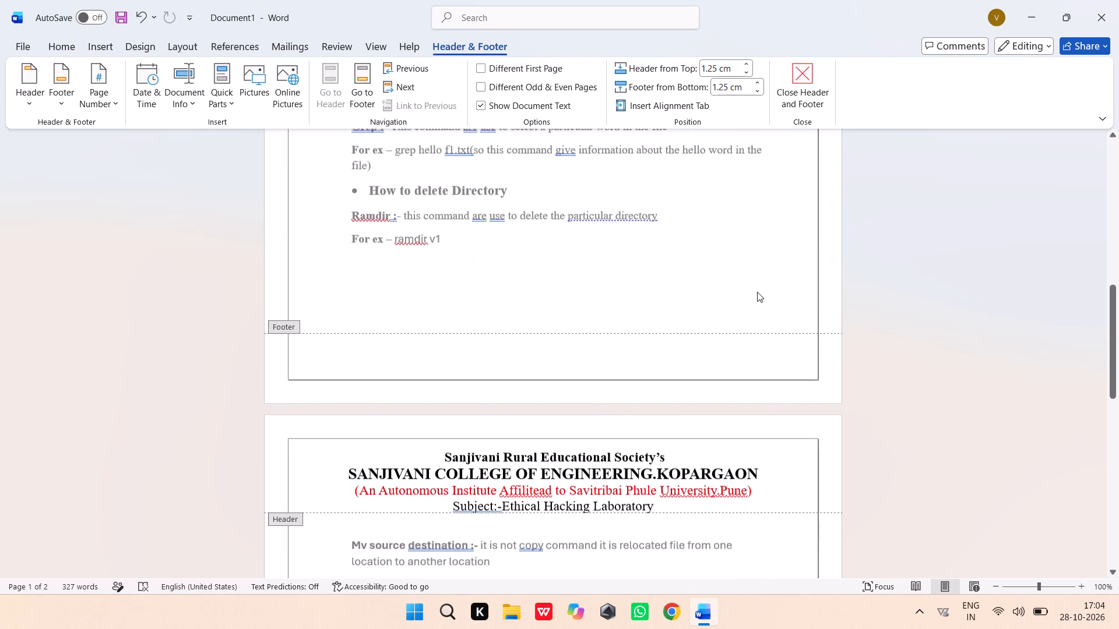
{"action": "scroll", "coordinate": [757, 292], "scroll_direction": "down", "scroll_amount": 3}
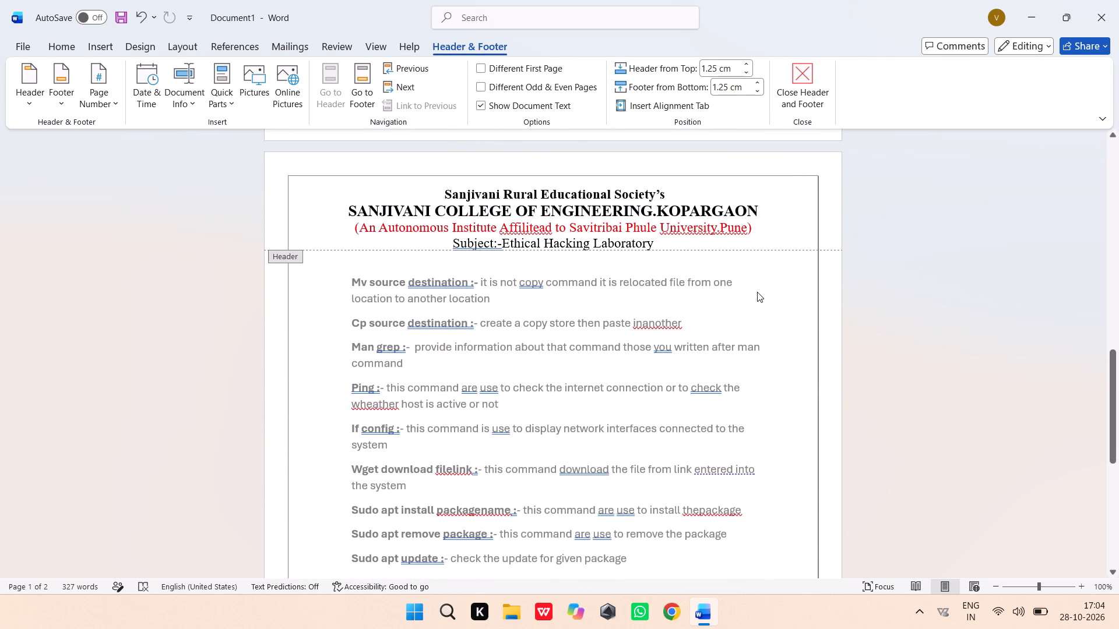
{"action": "scroll", "coordinate": [757, 292], "scroll_direction": "down", "scroll_amount": 1}
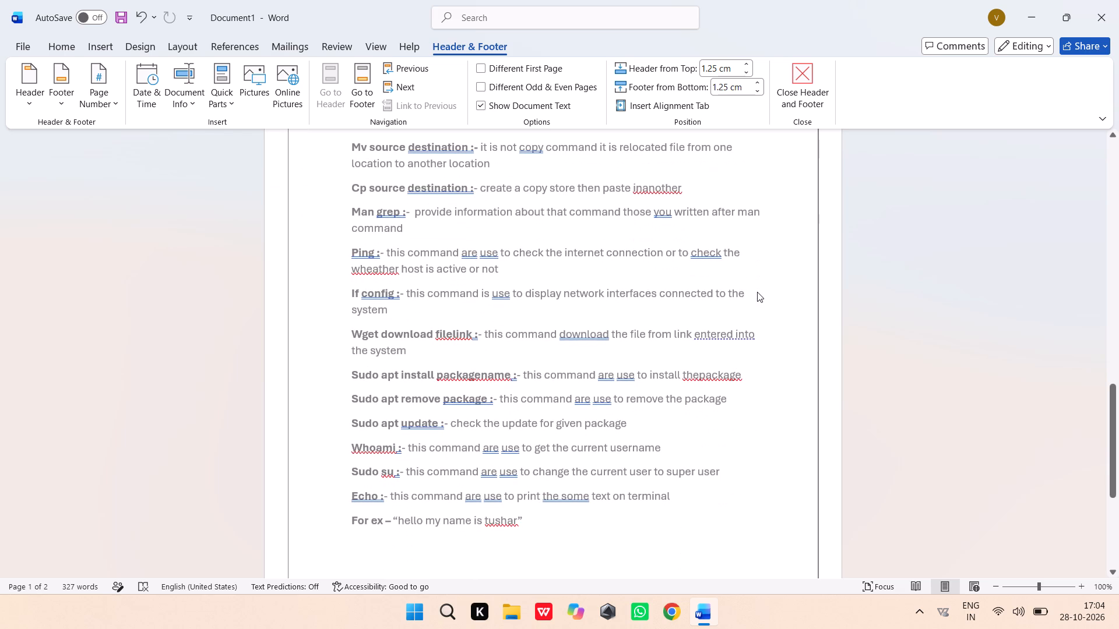
{"action": "scroll", "coordinate": [785, 231], "scroll_direction": "up", "scroll_amount": 1}
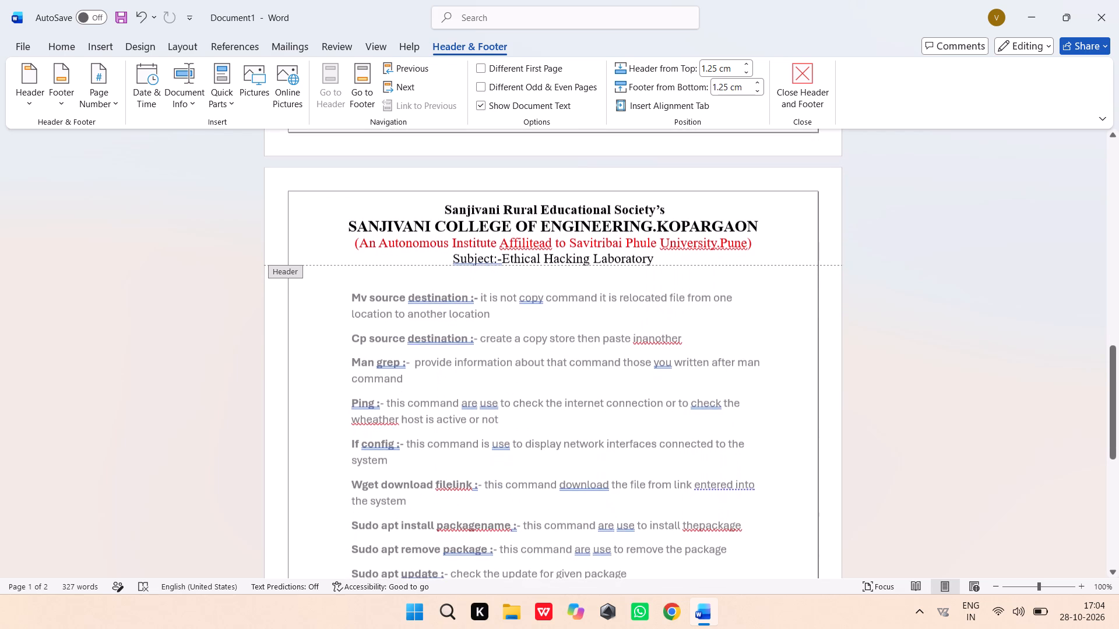
{"action": "left_click", "coordinate": [776, 293]}
{"action": "double_click", "coordinate": [776, 293]}
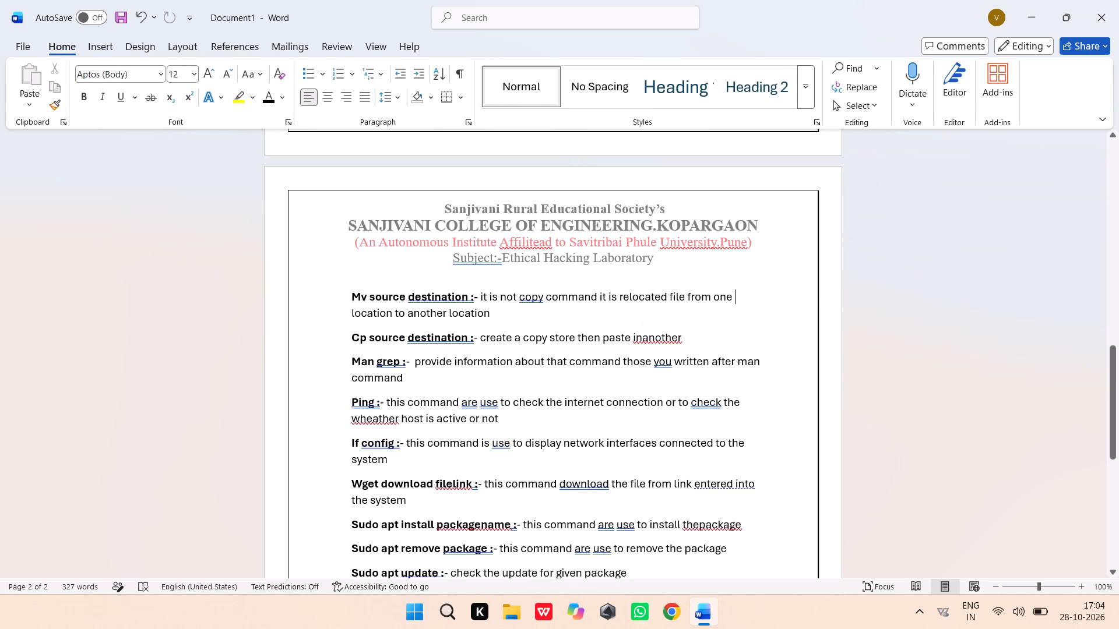
{"action": "scroll", "coordinate": [762, 327], "scroll_direction": "up", "scroll_amount": 1}
{"action": "scroll", "coordinate": [762, 327], "scroll_direction": "down", "scroll_amount": 1}
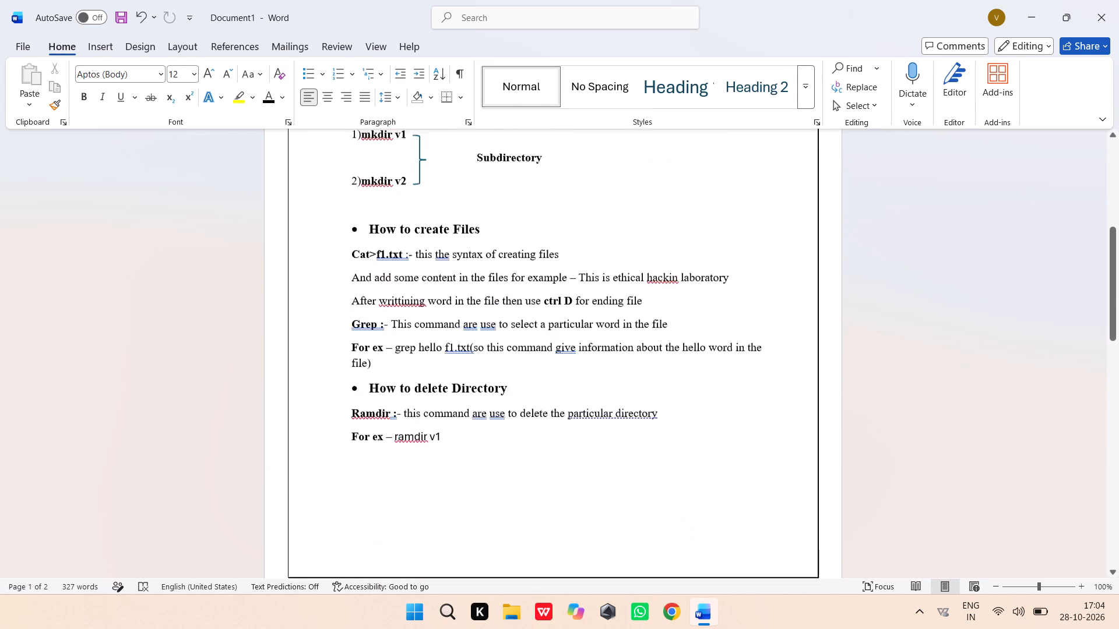
{"action": "scroll", "coordinate": [762, 327], "scroll_direction": "down", "scroll_amount": 5}
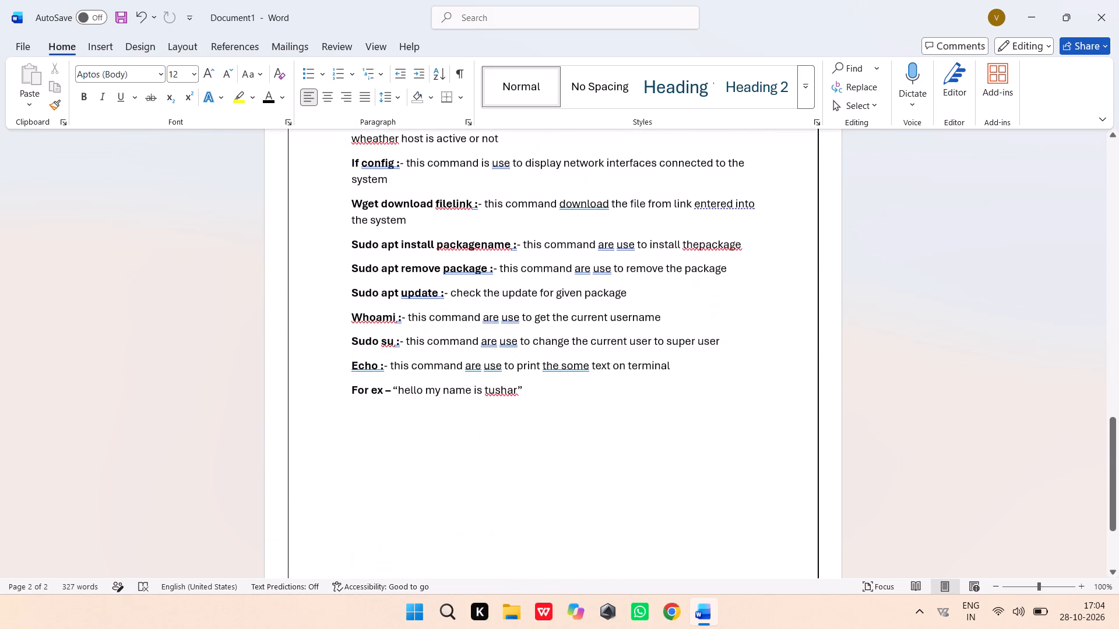
{"action": "scroll", "coordinate": [762, 327], "scroll_direction": "down", "scroll_amount": 2}
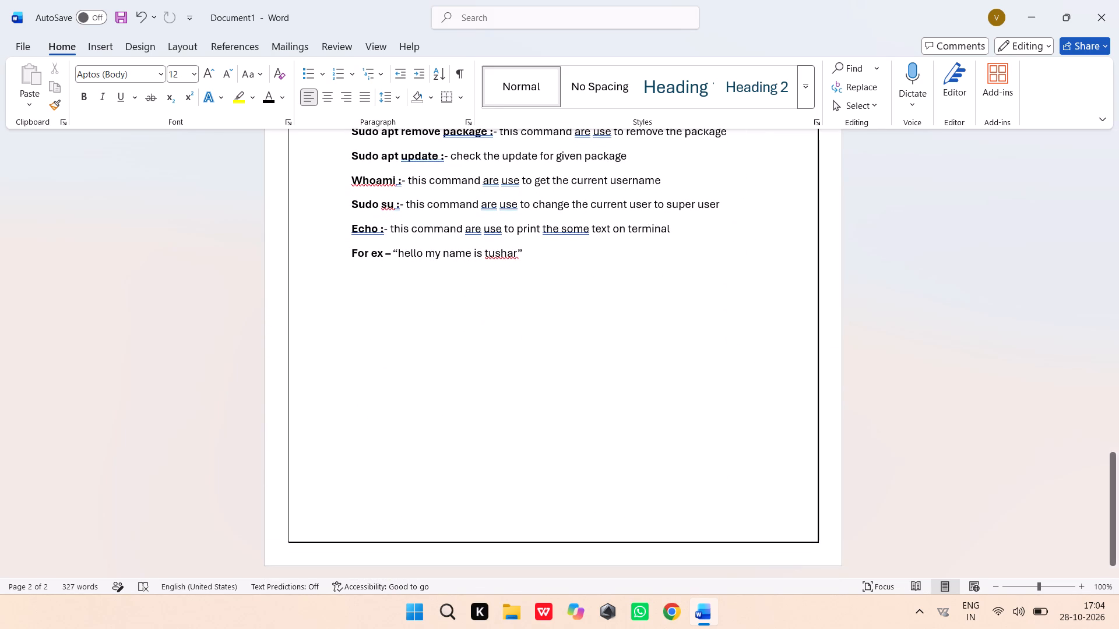
Leave a blank line below the Echo example and enter the label "Conclusion :-".
{"action": "left_click", "coordinate": [613, 259]}
{"action": "key", "text": "Return"}
{"action": "key", "text": "Return"}
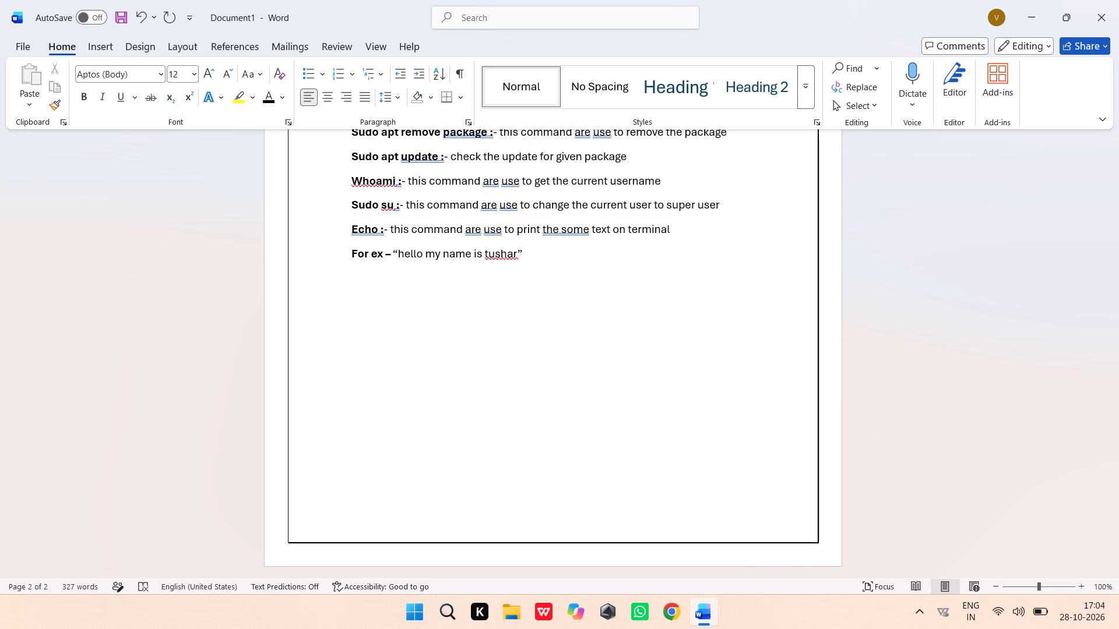
{"action": "type", "text": "conclusion"}
{"action": "key", "text": "space"}
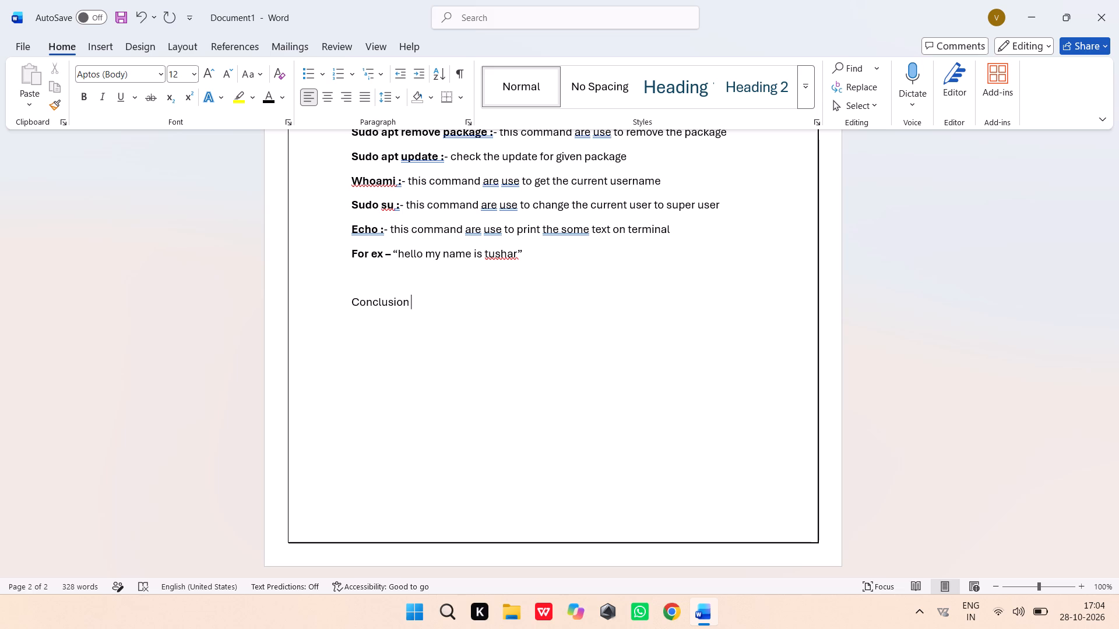
{"action": "type", "text": ":-"}
{"action": "key", "text": "space"}
Begin the conclusion text after its label with "This assignment successfully complited and learn about the basic command".
{"action": "type", "text": "This"}
{"action": "key", "text": "space"}
{"action": "key", "text": "a"}
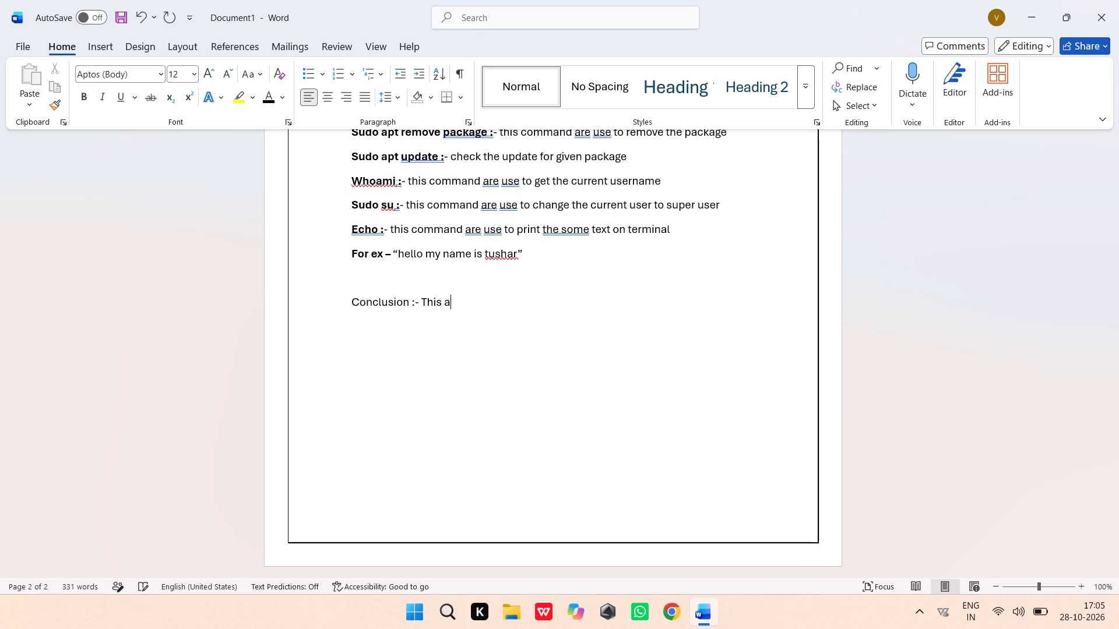
{"action": "type", "text": "ssignment"}
{"action": "key", "text": "space"}
{"action": "key", "text": "s"}
{"action": "type", "text": "uc"}
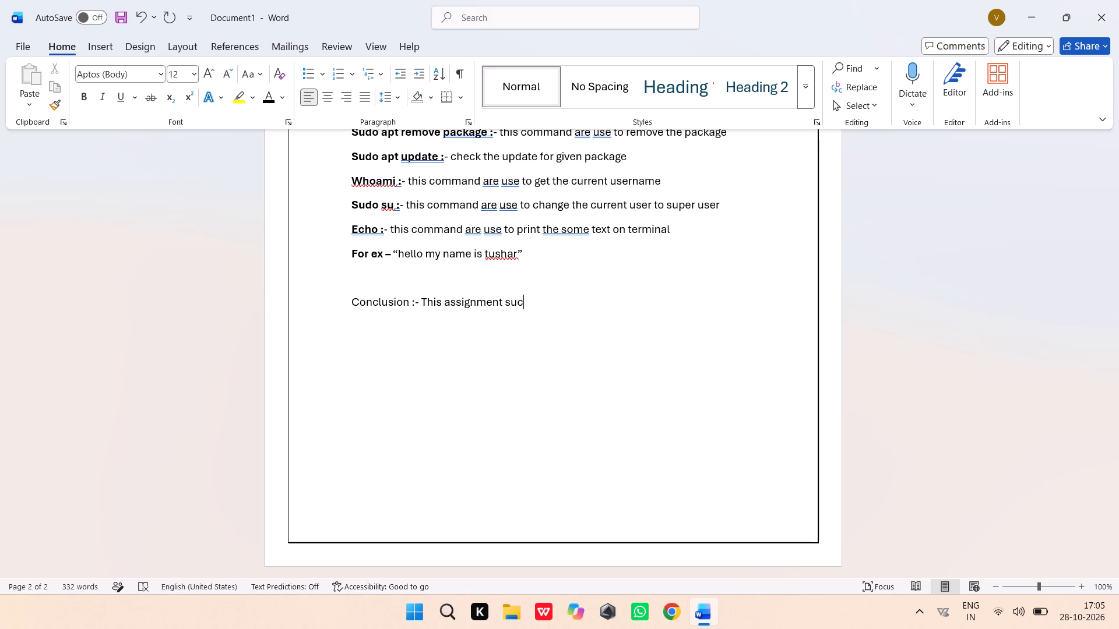
{"action": "type", "text": "cessfu"}
{"action": "key", "text": "l"}
{"action": "type", "text": "ly"}
{"action": "key", "text": "space"}
{"action": "type", "text": "complited and l"}
{"action": "type", "text": "earn about the"}
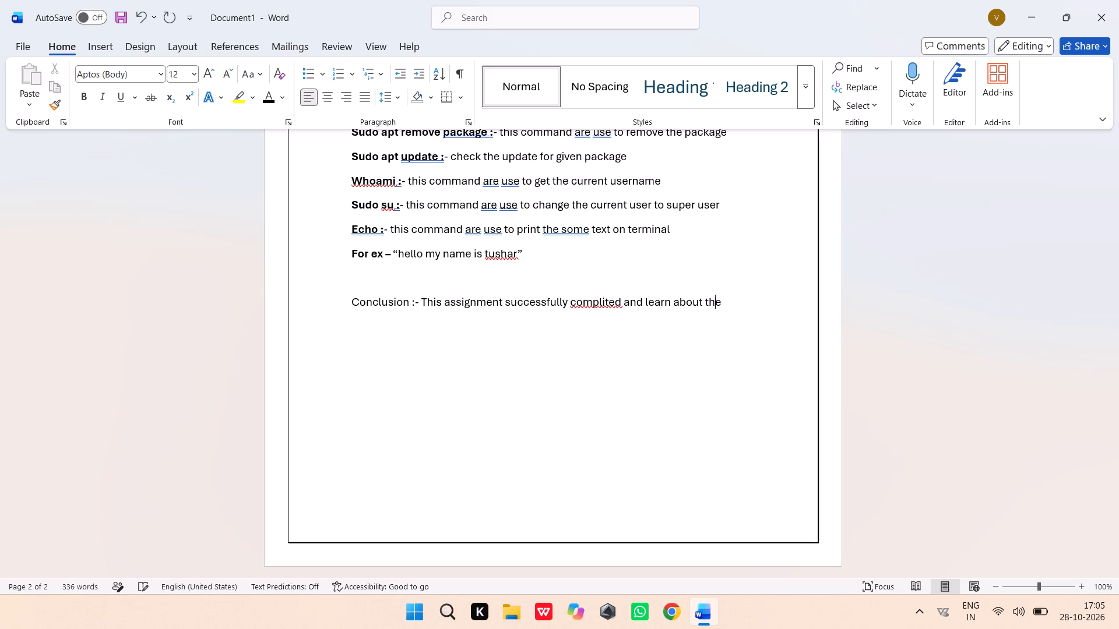
{"action": "key", "text": "space"}
{"action": "type", "text": "basic"}
{"action": "key", "text": "space"}
{"action": "type", "text": "command"}
{"action": "key", "text": "space"}
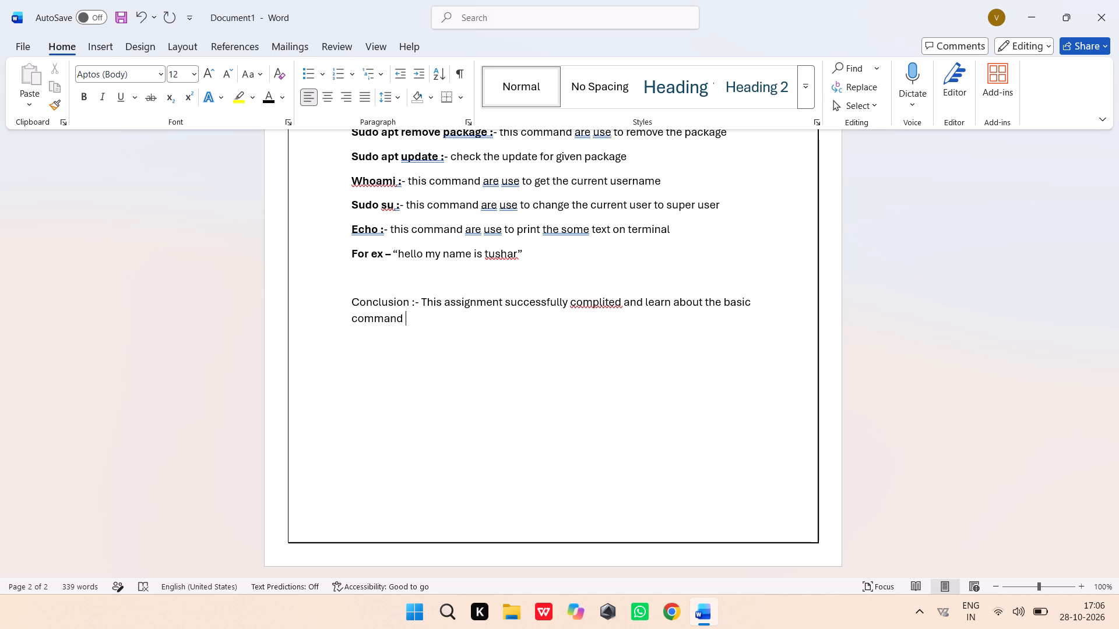
Continue the conclusion sentence with "of Ethical hacking".
{"action": "key", "text": "o"}
{"action": "type", "text": "f cyber"}
{"action": "type", "text": "sec"}
{"action": "key", "text": "BackSpace"}
{"action": "key", "text": "BackSpace"}
{"action": "key", "text": "BackSpace"}
{"action": "key", "text": "BackSpace"}
{"action": "key", "text": "BackSpace"}
{"action": "key", "text": "BackSpace"}
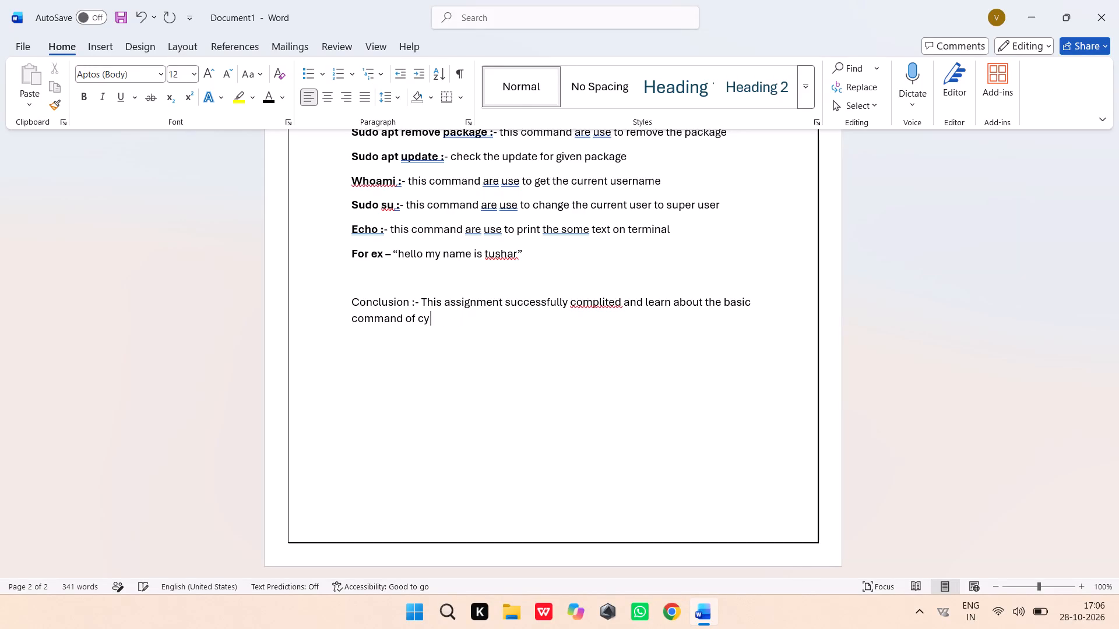
{"action": "key", "text": "BackSpace"}
{"action": "key", "text": "BackSpace"}
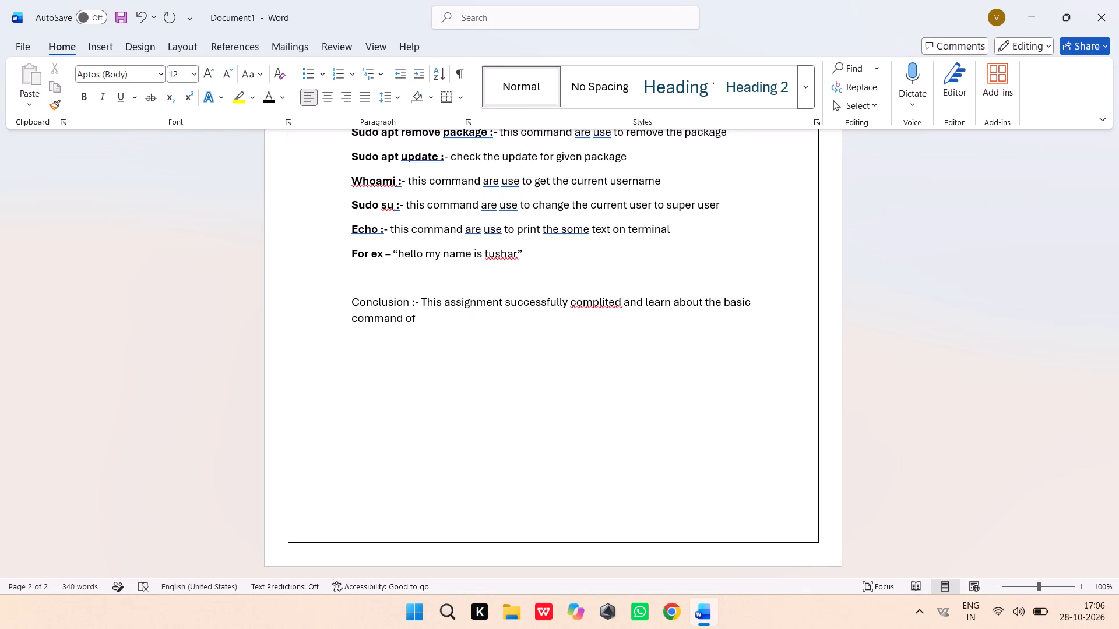
{"action": "type", "text": "Ethical"}
{"action": "key", "text": "space"}
{"action": "key", "text": "h"}
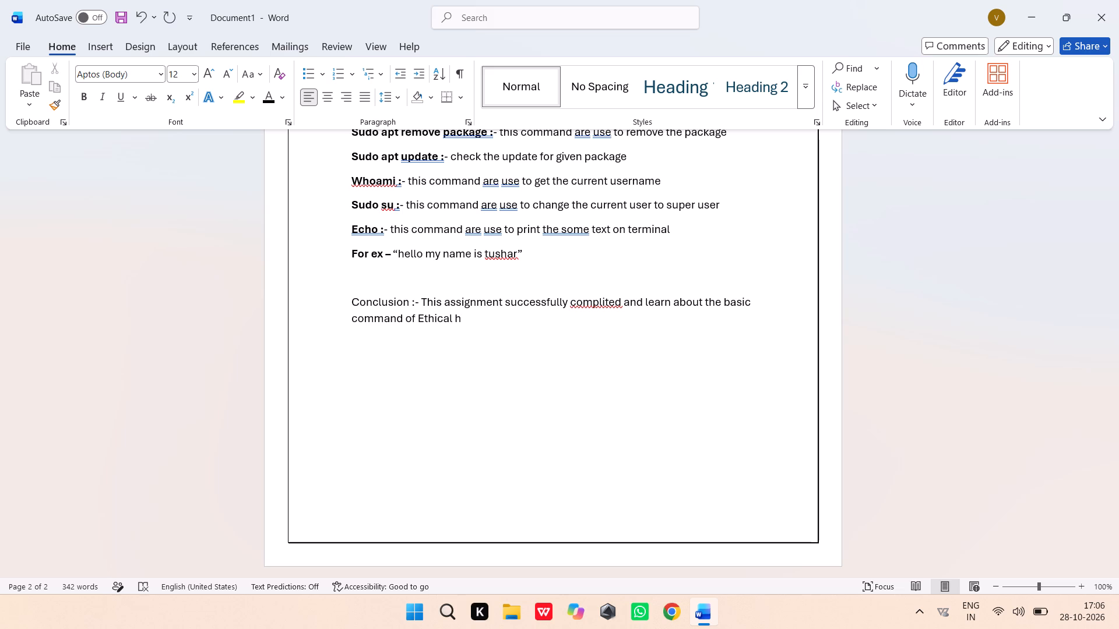
{"action": "type", "text": "acking"}
{"action": "key", "text": "space"}
Finish the conclusion sentence with "and demonstrated on Kali-linux platform".
{"action": "type", "text": "and"}
{"action": "key", "text": "space"}
{"action": "type", "text": "demonstated on"}
{"action": "key", "text": "space"}
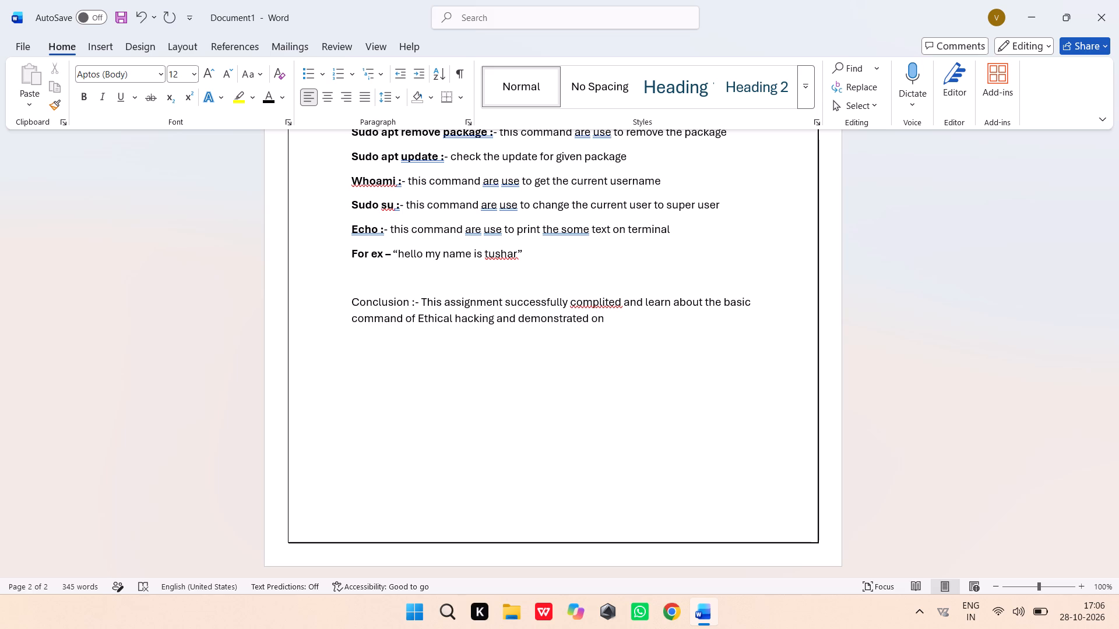
{"action": "type", "text": "Kali"}
{"action": "key", "text": "space"}
{"action": "key", "text": "BackSpace"}
{"action": "type", "text": "-linux"}
{"action": "key", "text": "space"}
{"action": "type", "text": "platform"}
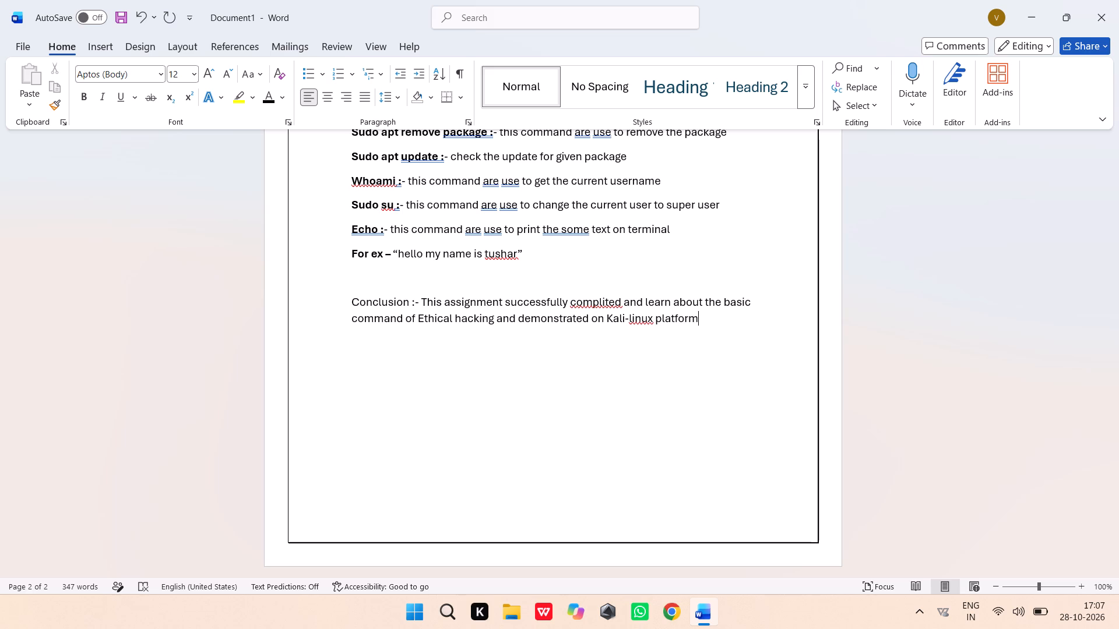
Make the "Conclusion :-" label bold.
{"action": "left_click", "coordinate": [349, 299]}
{"action": "left_click_drag", "start_coordinate": [349, 299], "coordinate": [420, 303]}
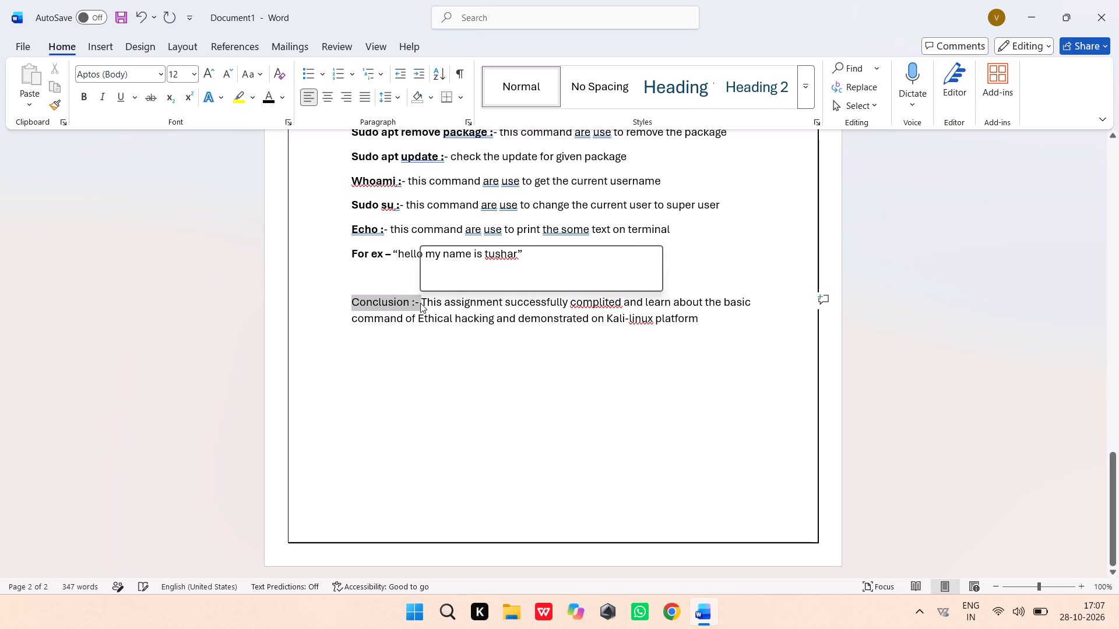
{"action": "left_click", "coordinate": [427, 278]}
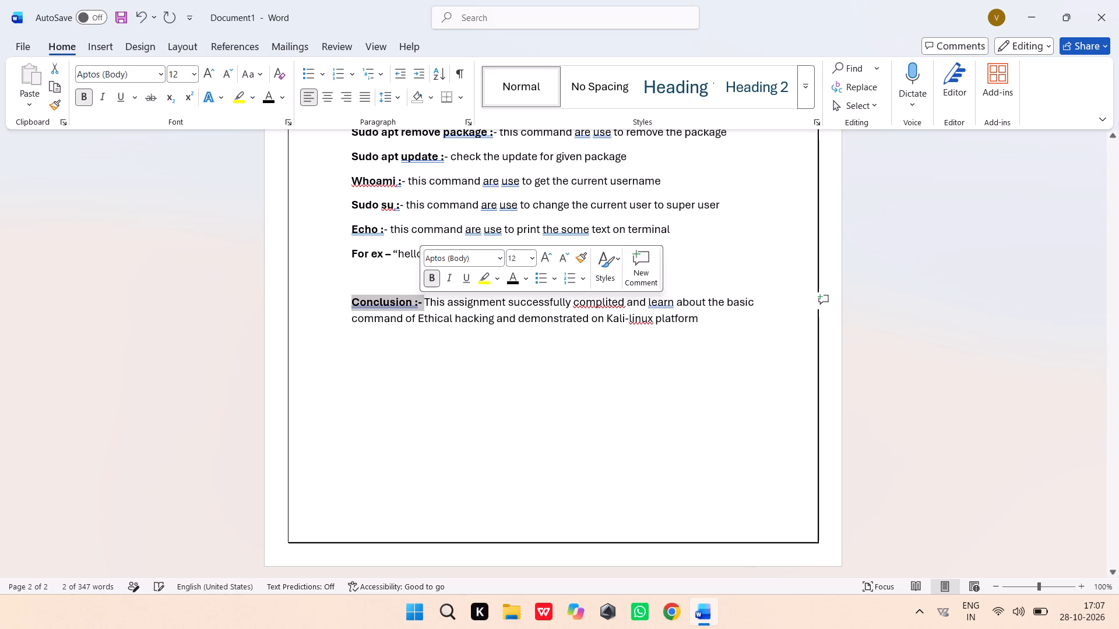
{"action": "left_click", "coordinate": [455, 393]}
Review both pages of the assignment, from the college header and title through the command descriptions to the conclusion.
{"action": "scroll", "coordinate": [455, 393], "scroll_direction": "up", "scroll_amount": 4}
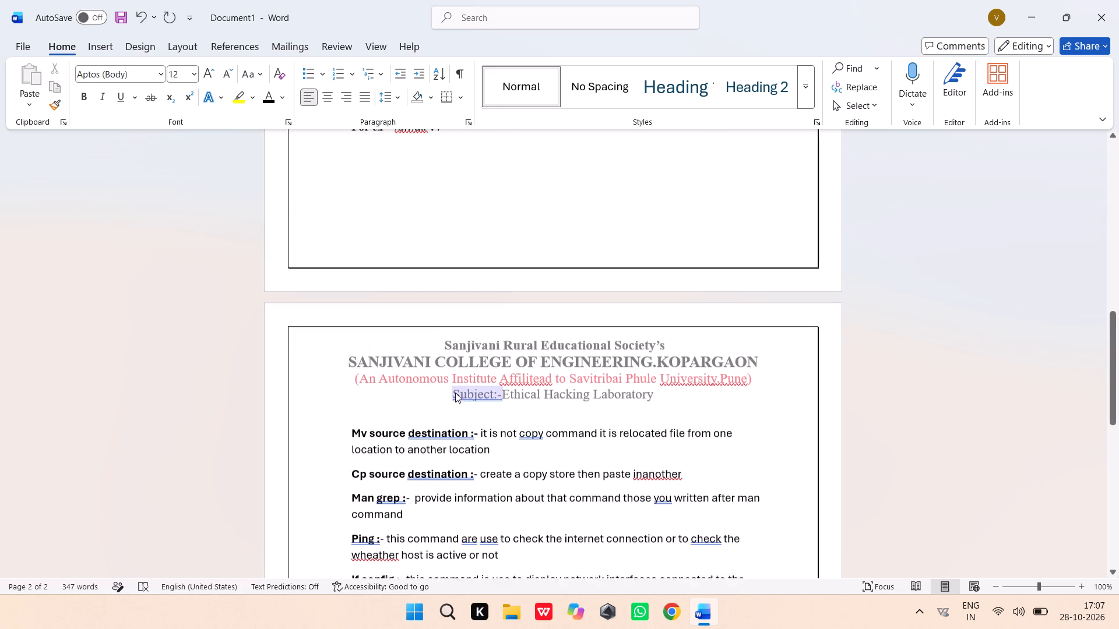
{"action": "scroll", "coordinate": [455, 393], "scroll_direction": "up", "scroll_amount": 8}
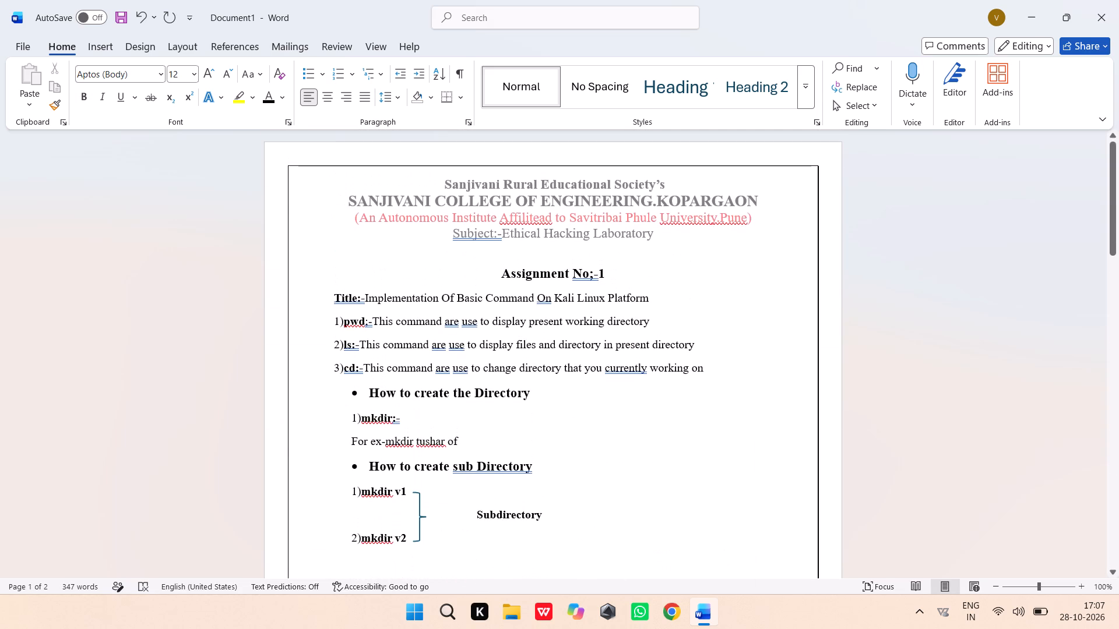
{"action": "scroll", "coordinate": [455, 393], "scroll_direction": "up", "scroll_amount": 1}
{"action": "scroll", "coordinate": [455, 393], "scroll_direction": "down", "scroll_amount": 13}
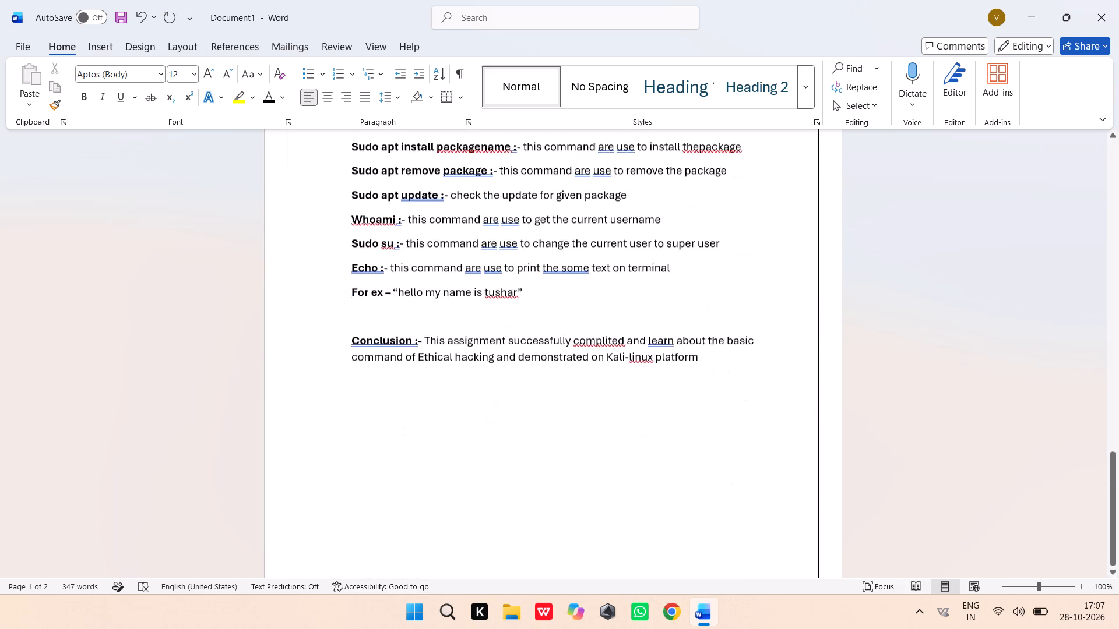
{"action": "scroll", "coordinate": [455, 393], "scroll_direction": "down", "scroll_amount": 3}
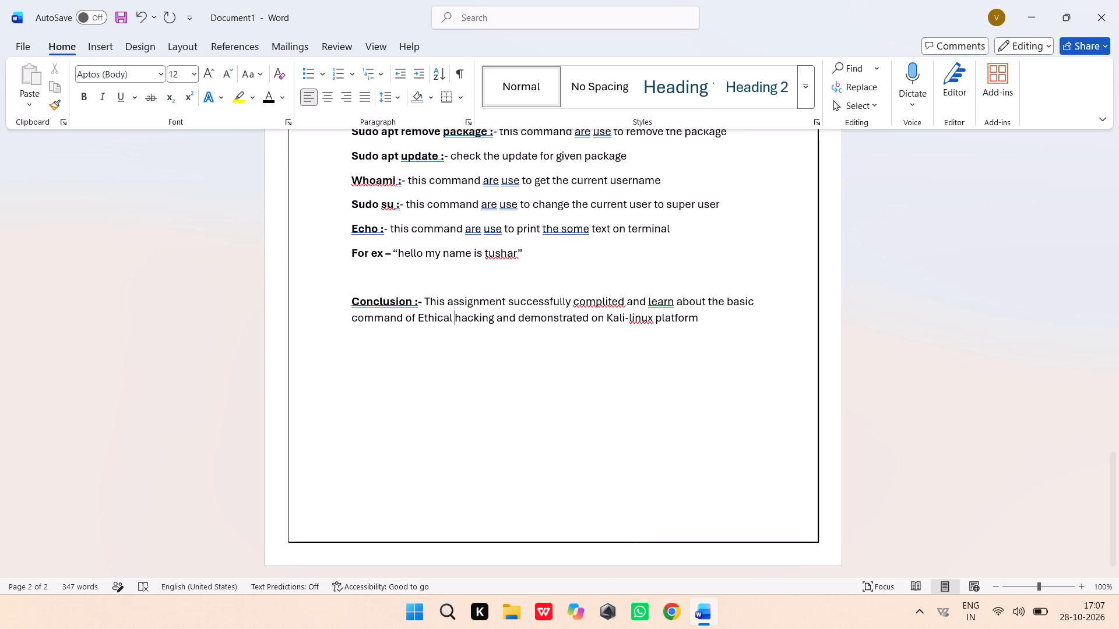
{"action": "scroll", "coordinate": [455, 393], "scroll_direction": "up", "scroll_amount": 4}
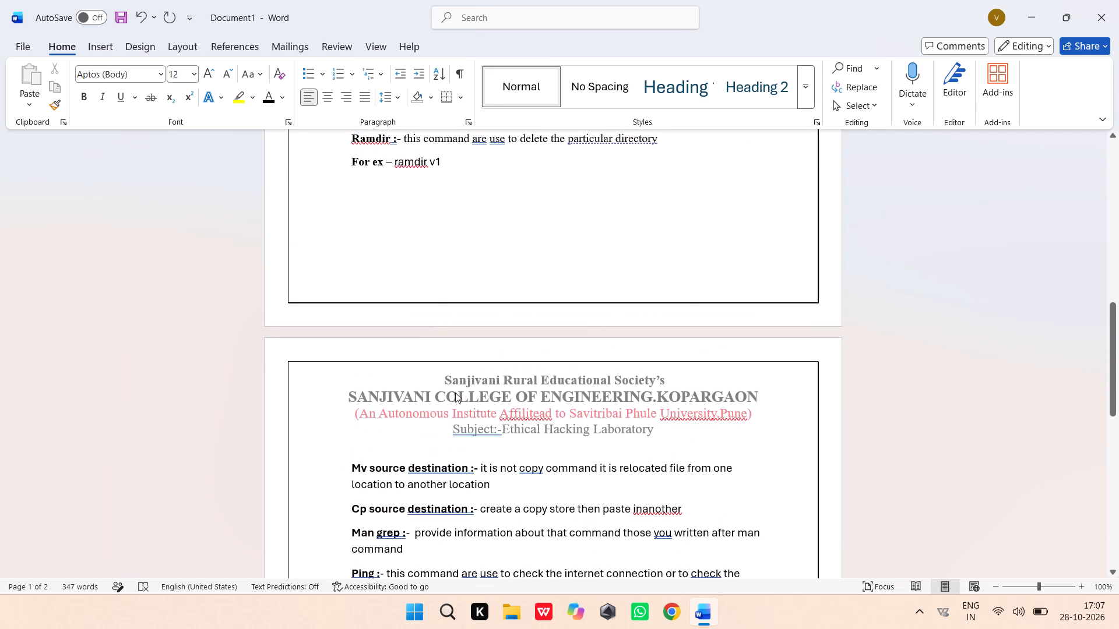
Save the document as "Assignment No" in .docx format in the personal OneDrive ドキュメント folder.
{"action": "key", "text": "ctrl+s"}
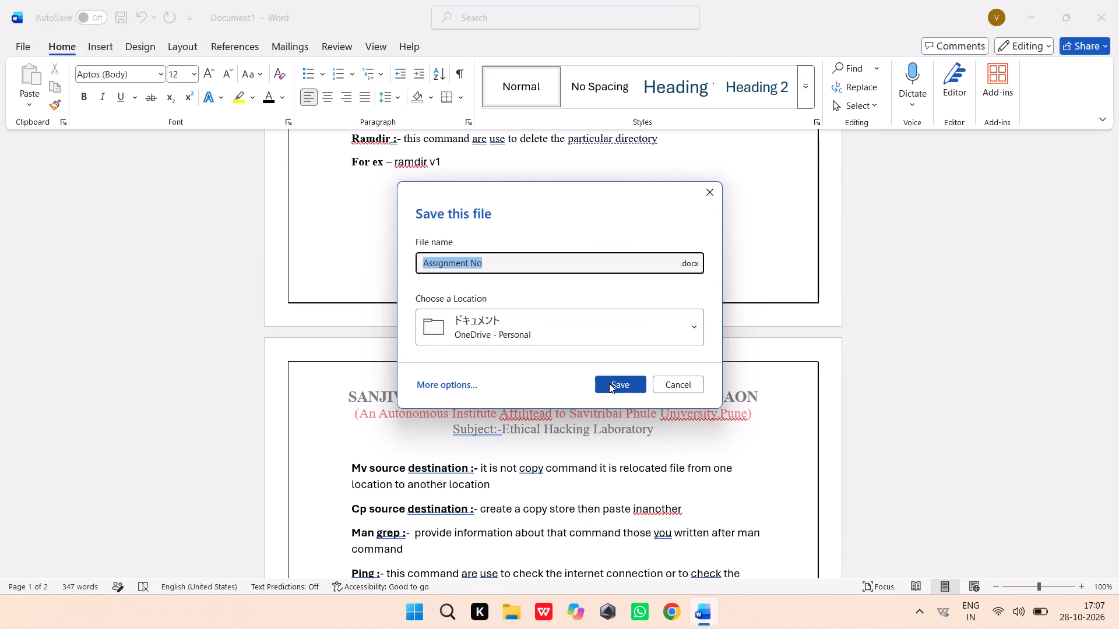
{"action": "left_click", "coordinate": [609, 382]}
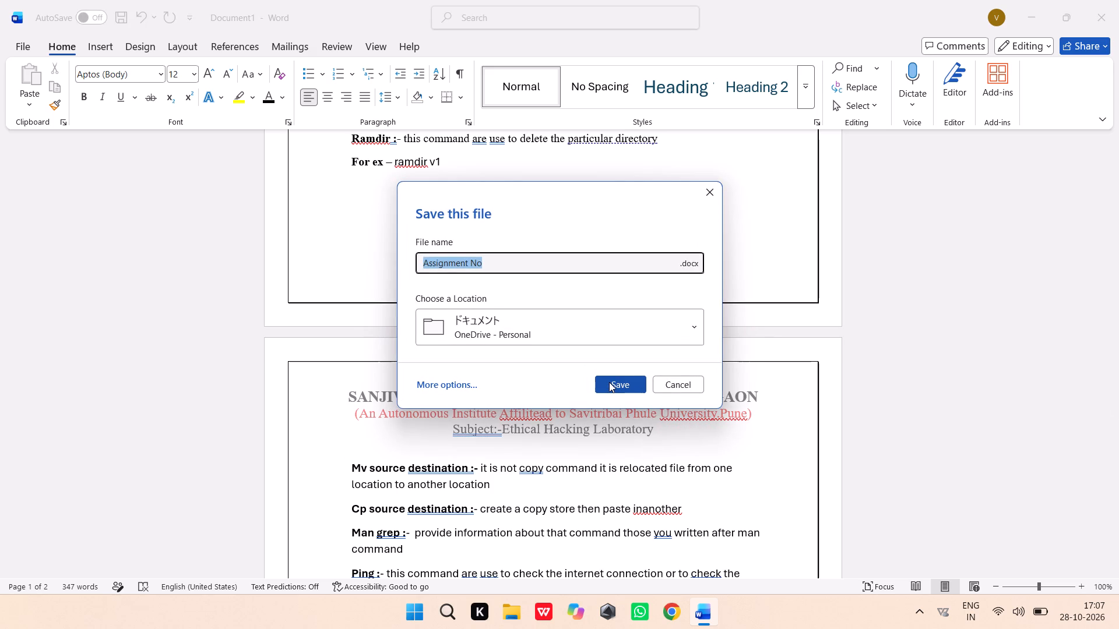
{"action": "left_click", "coordinate": [609, 382]}
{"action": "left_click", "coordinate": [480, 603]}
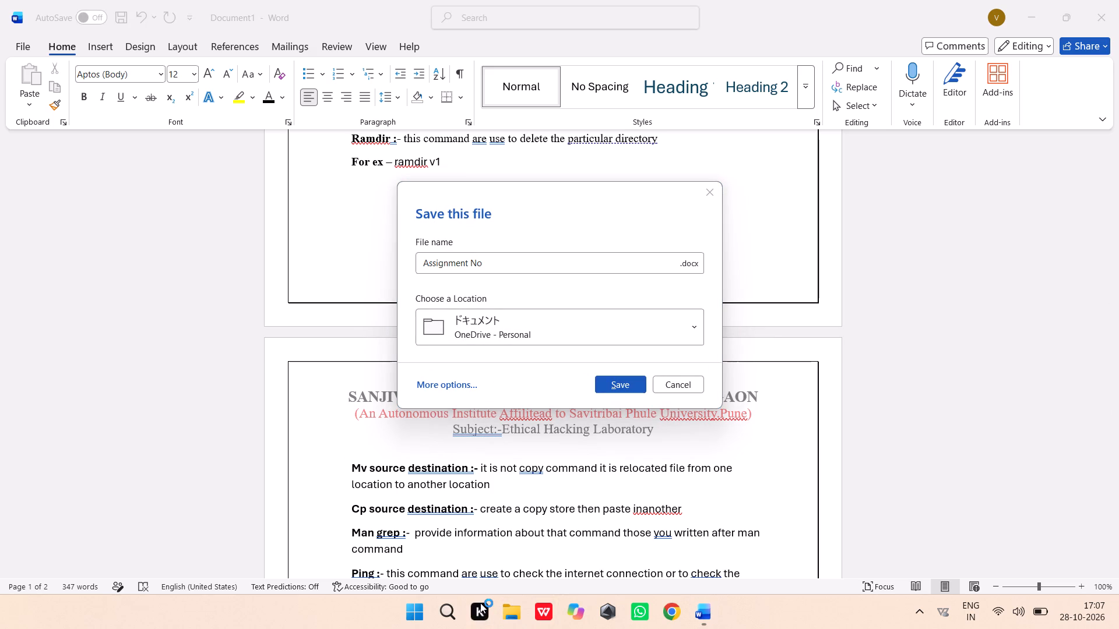
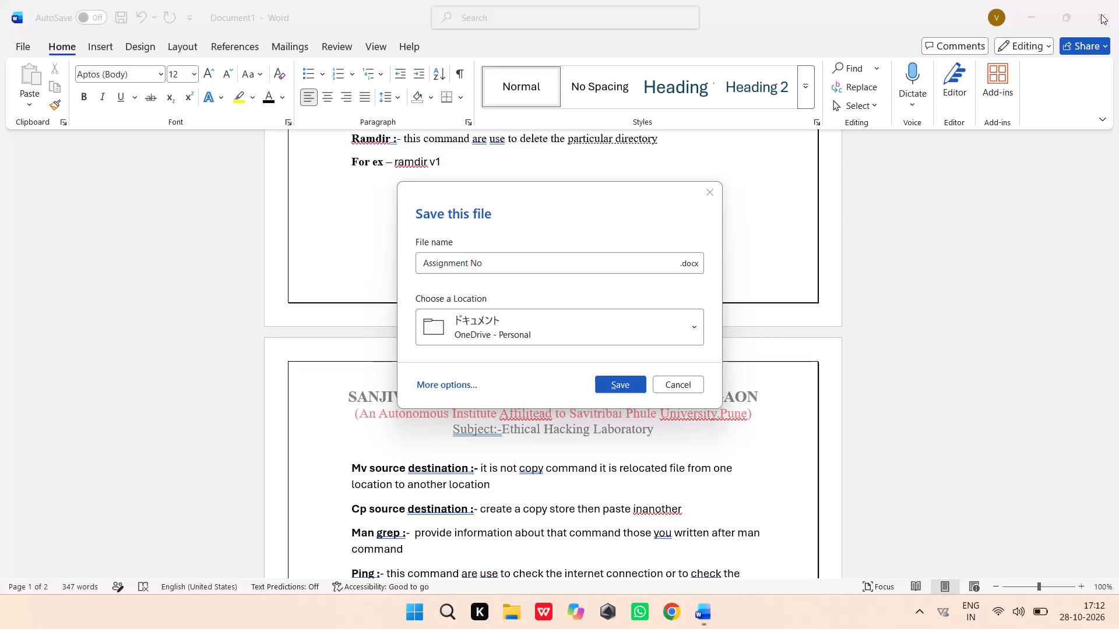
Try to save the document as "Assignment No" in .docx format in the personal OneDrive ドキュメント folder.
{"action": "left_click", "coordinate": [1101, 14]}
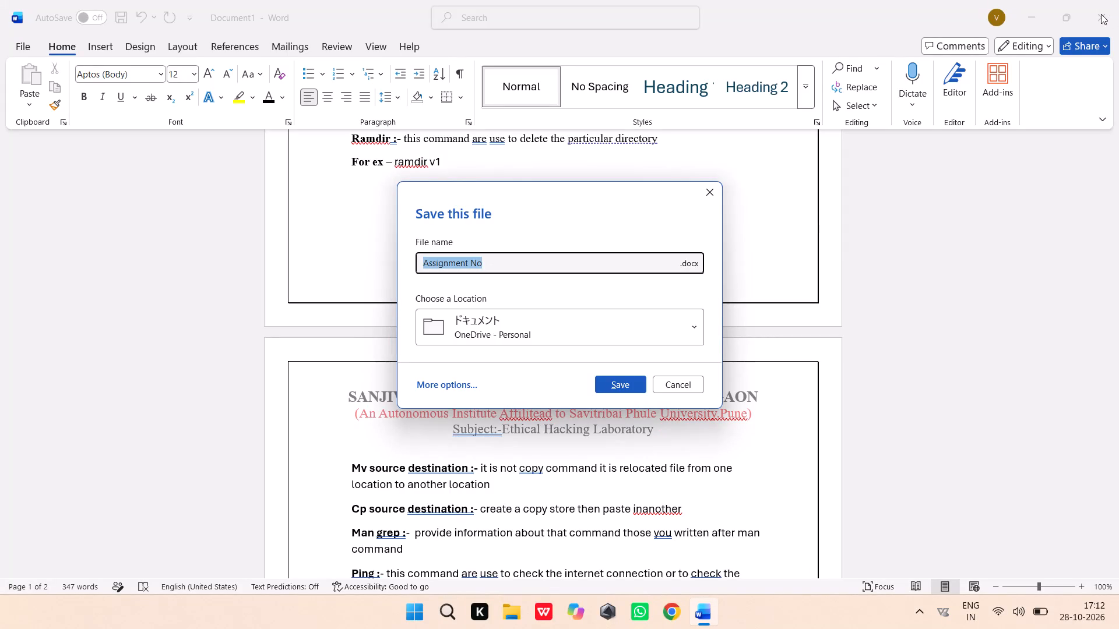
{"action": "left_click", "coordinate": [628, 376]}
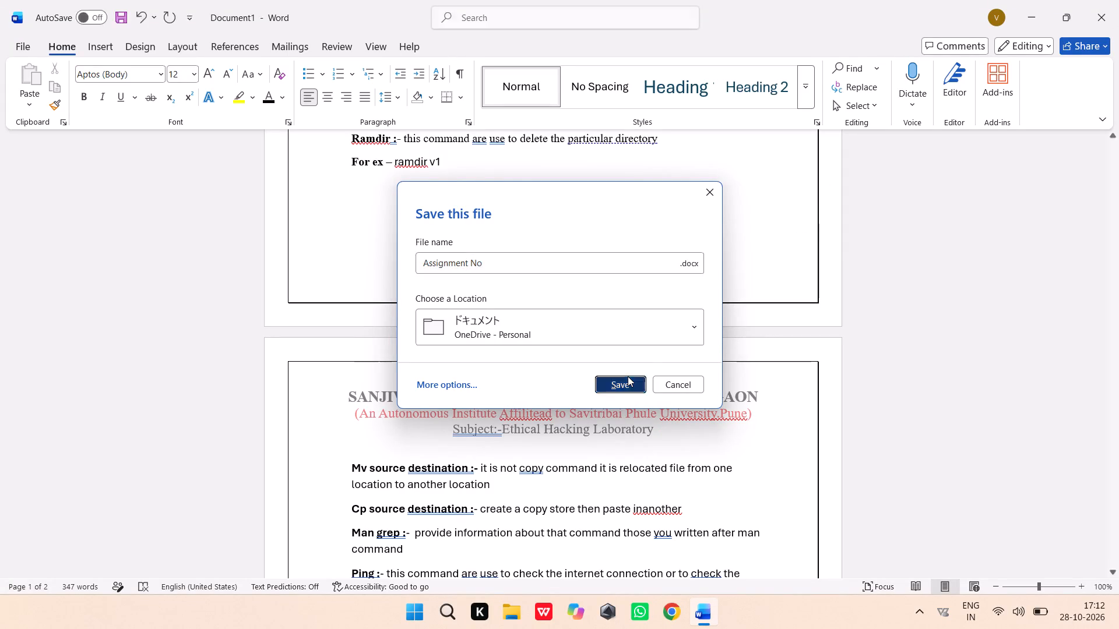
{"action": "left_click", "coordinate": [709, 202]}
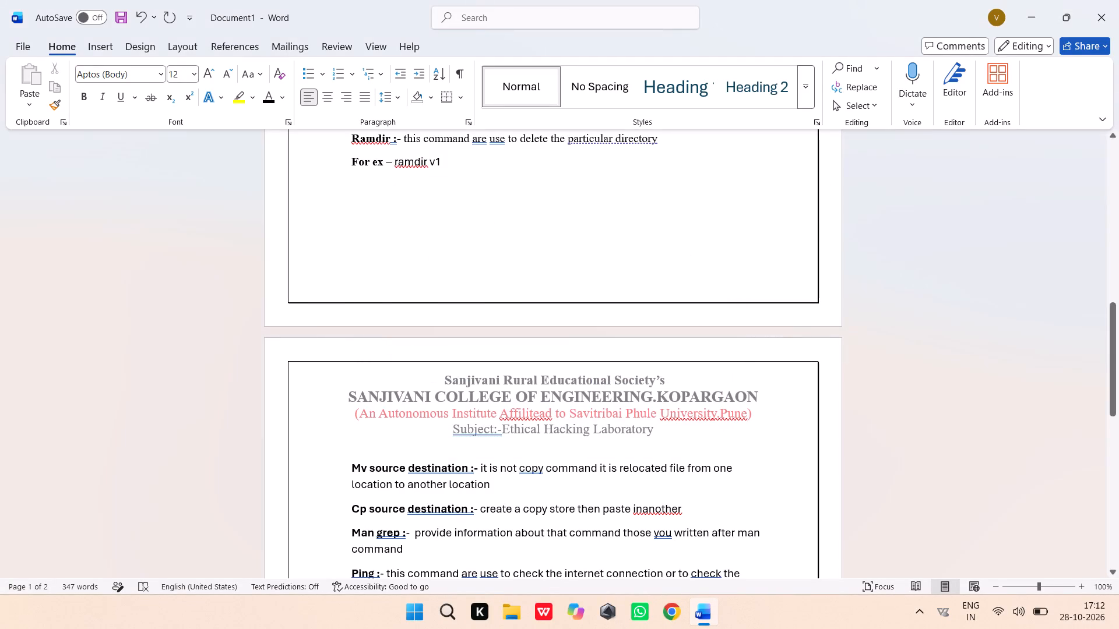
Close the assignment document, choosing not to save the changes.
{"action": "left_click", "coordinate": [1095, 19]}
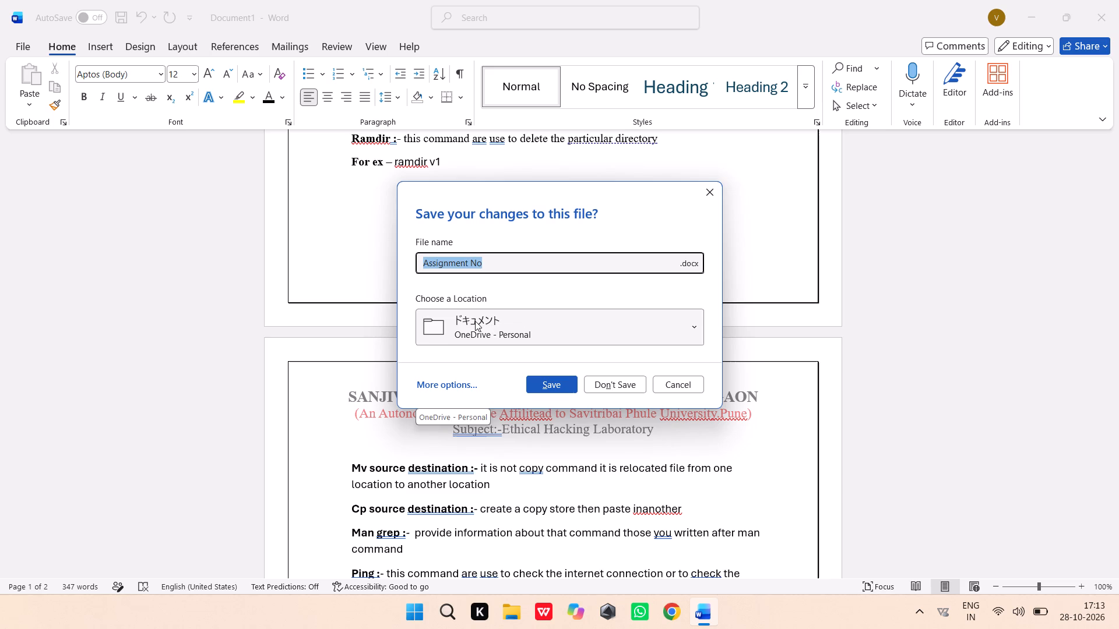
{"action": "left_click", "coordinate": [594, 388]}
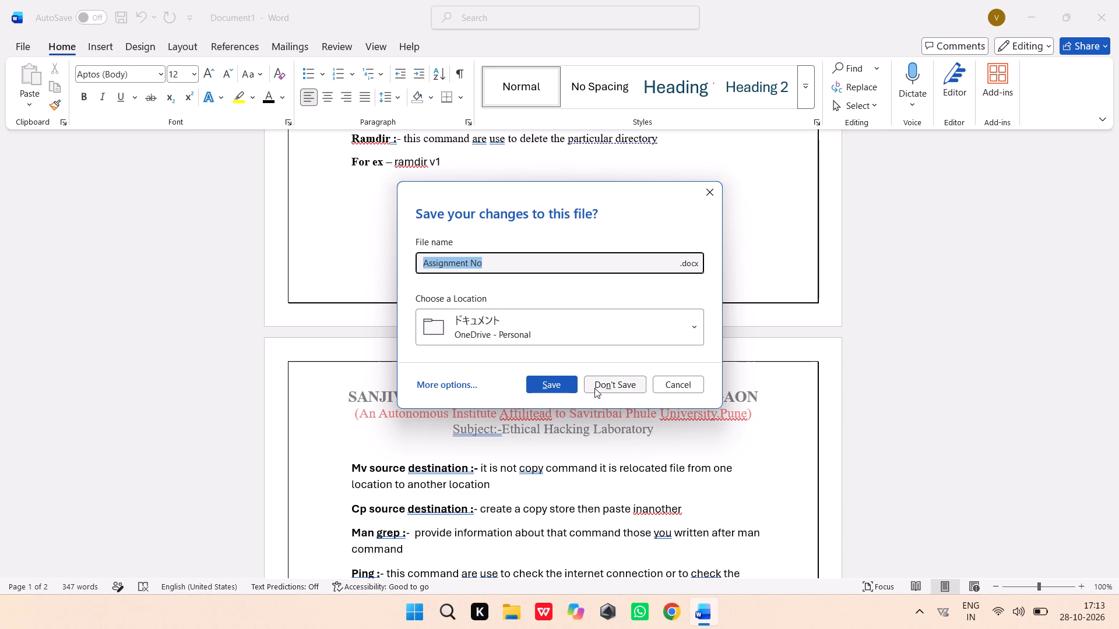